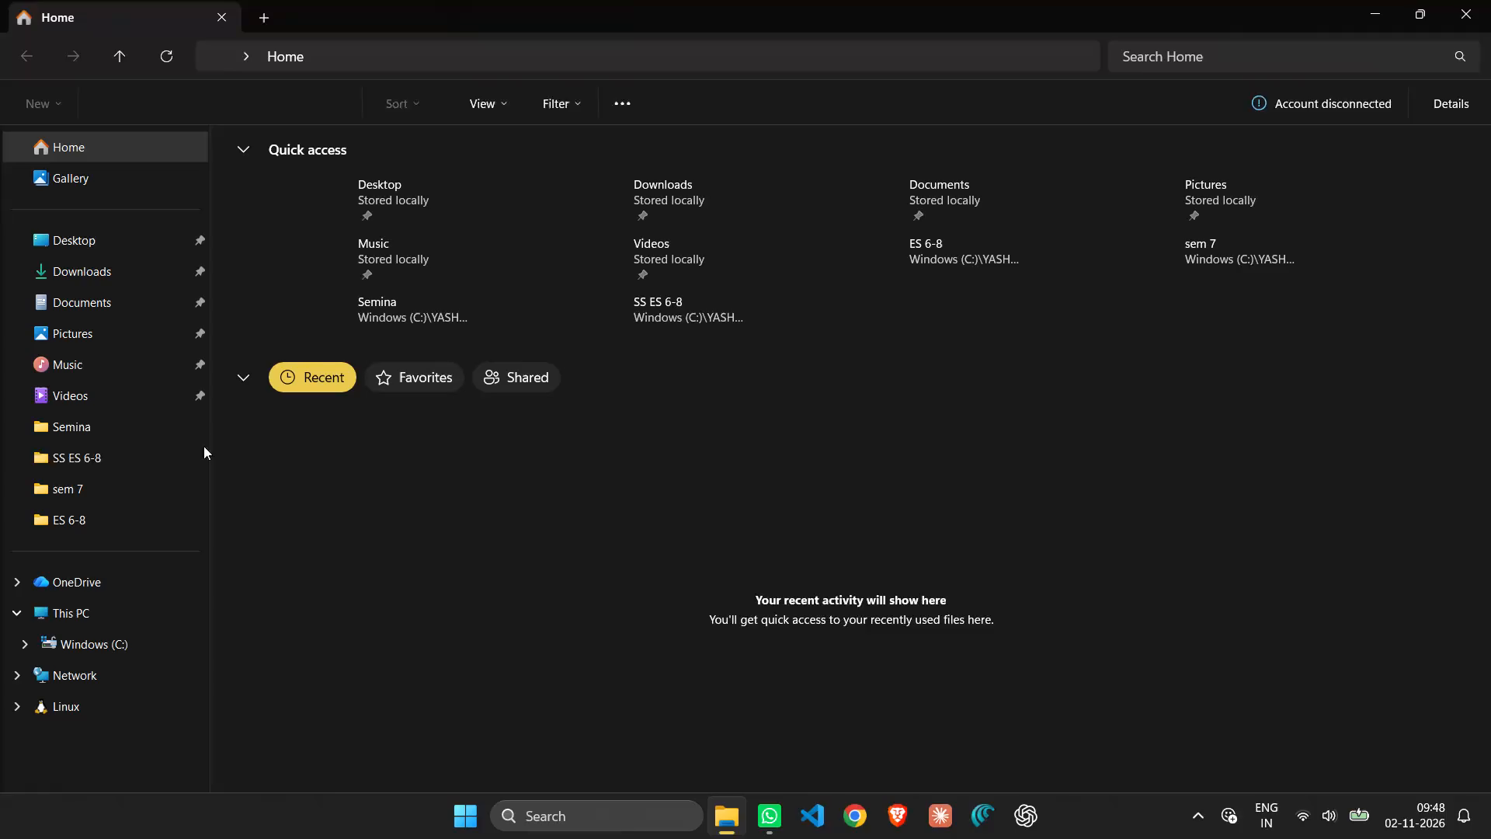
Open the sem 7 folder and delete the ES siddhi PDF file from it.
{"action": "left_click", "coordinate": [77, 470]}
{"action": "left_click", "coordinate": [61, 493]}
{"action": "left_click", "coordinate": [1049, 518]}
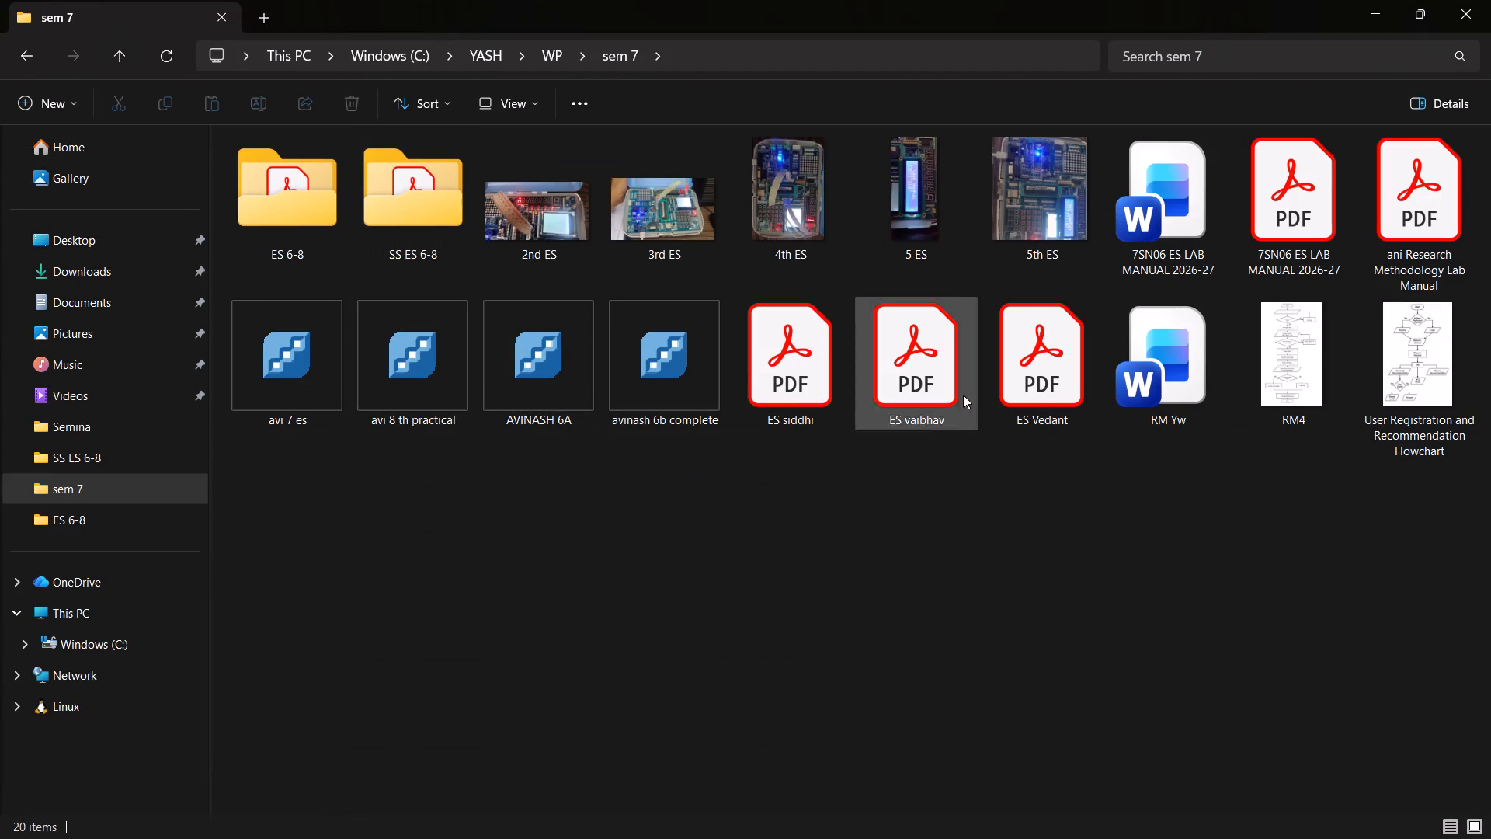
{"action": "left_click", "coordinate": [773, 390]}
{"action": "left_click", "coordinate": [345, 90]}
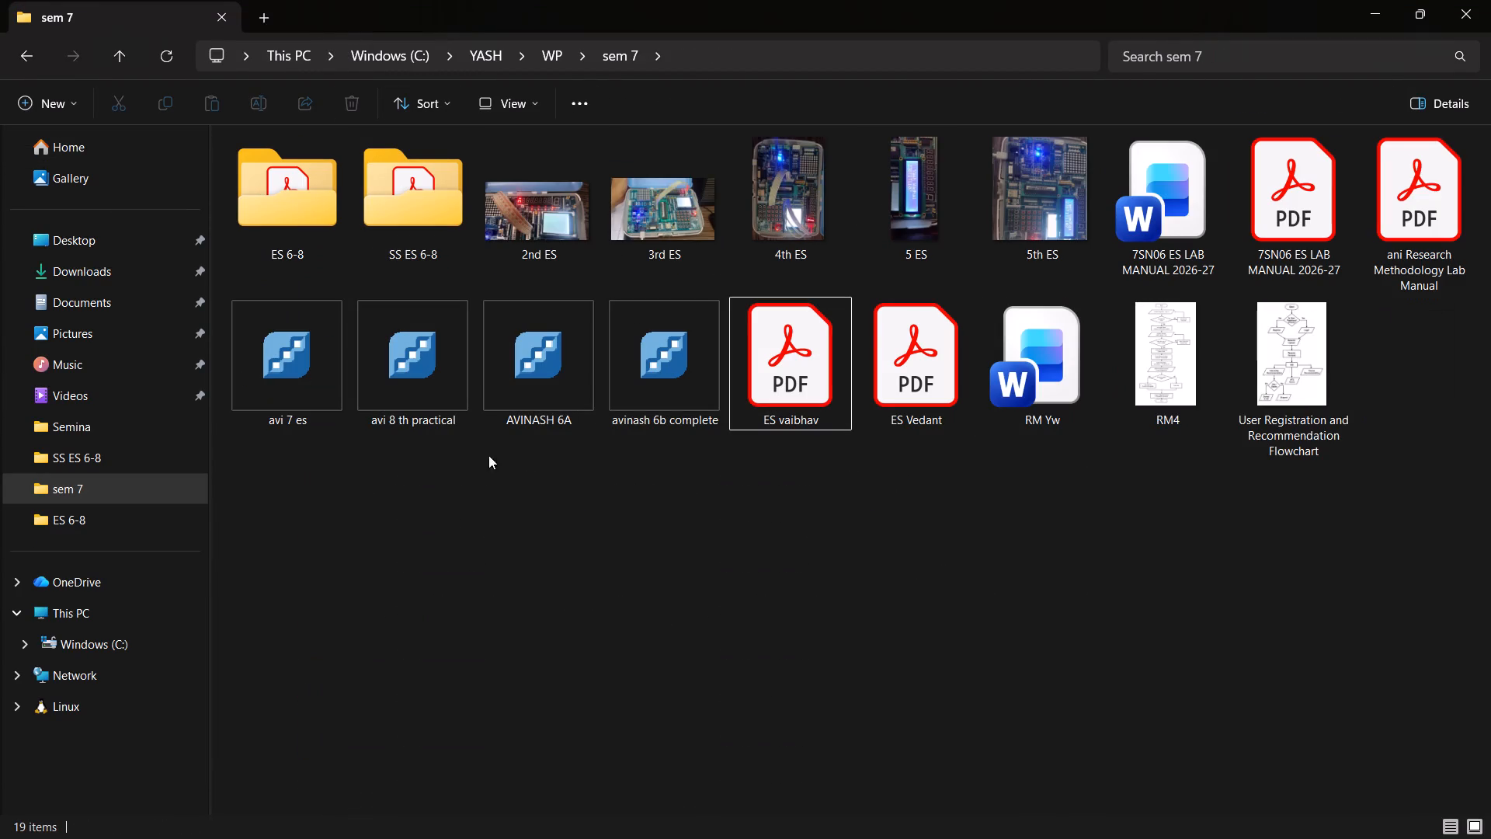
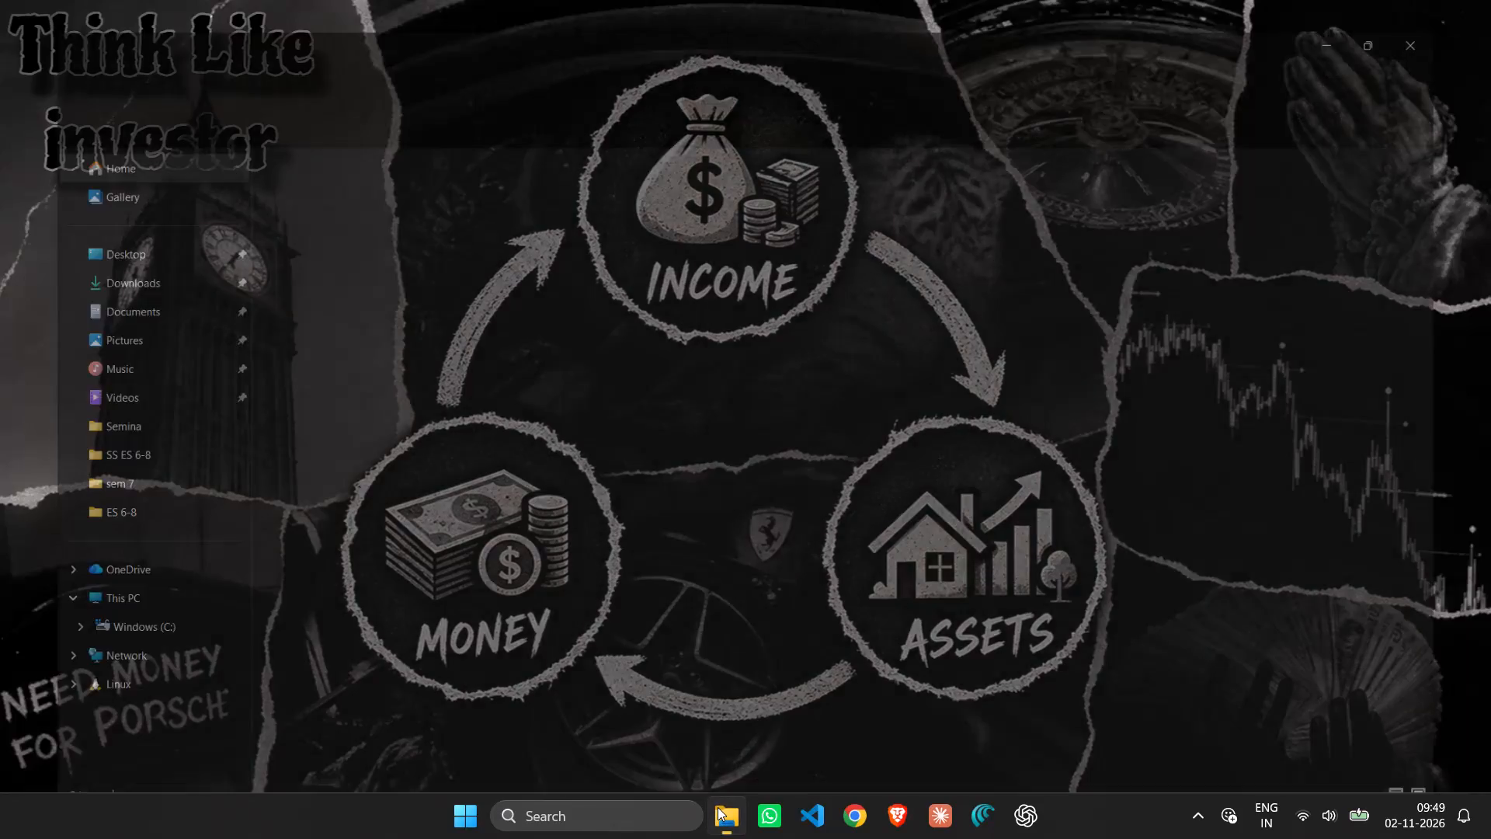
Go to the sem 7 folder and open the ES siddhi Word document.
{"action": "left_click", "coordinate": [435, 489]}
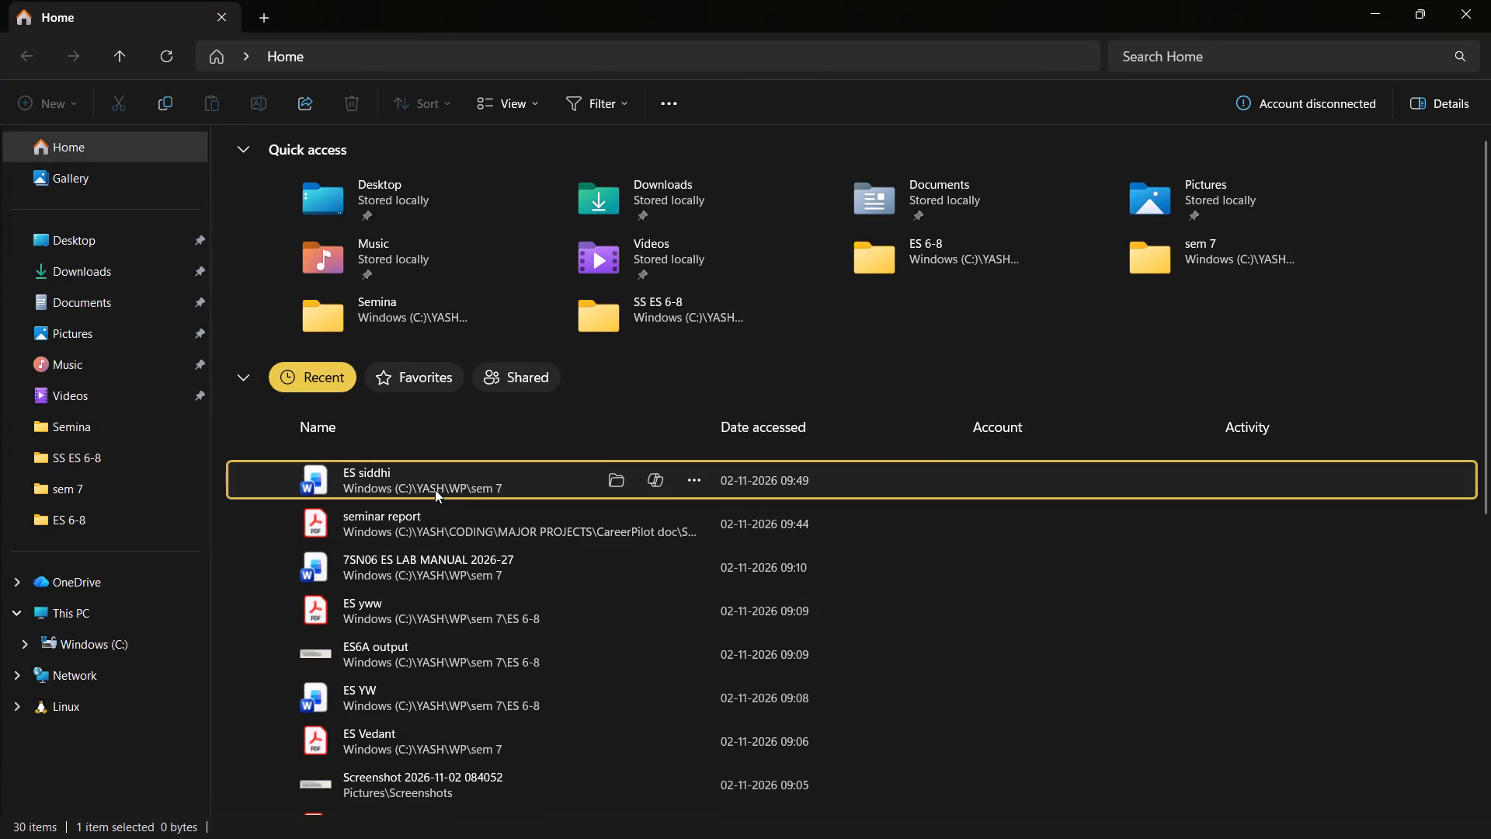
{"action": "left_click", "coordinate": [108, 503]}
{"action": "left_click", "coordinate": [58, 522]}
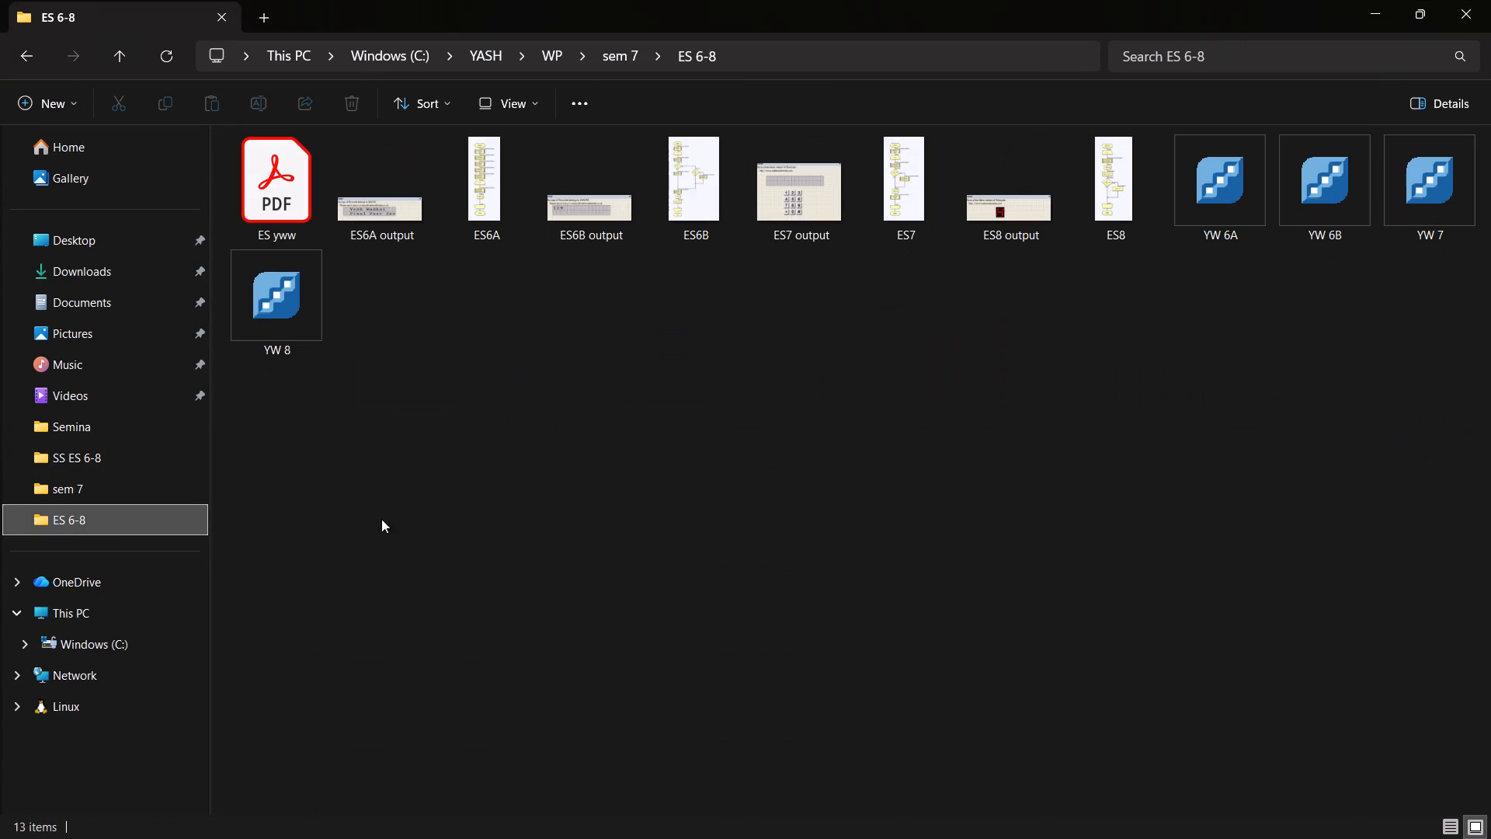
{"action": "left_click", "coordinate": [646, 459]}
{"action": "left_click", "coordinate": [89, 496]}
{"action": "left_click", "coordinate": [975, 517]}
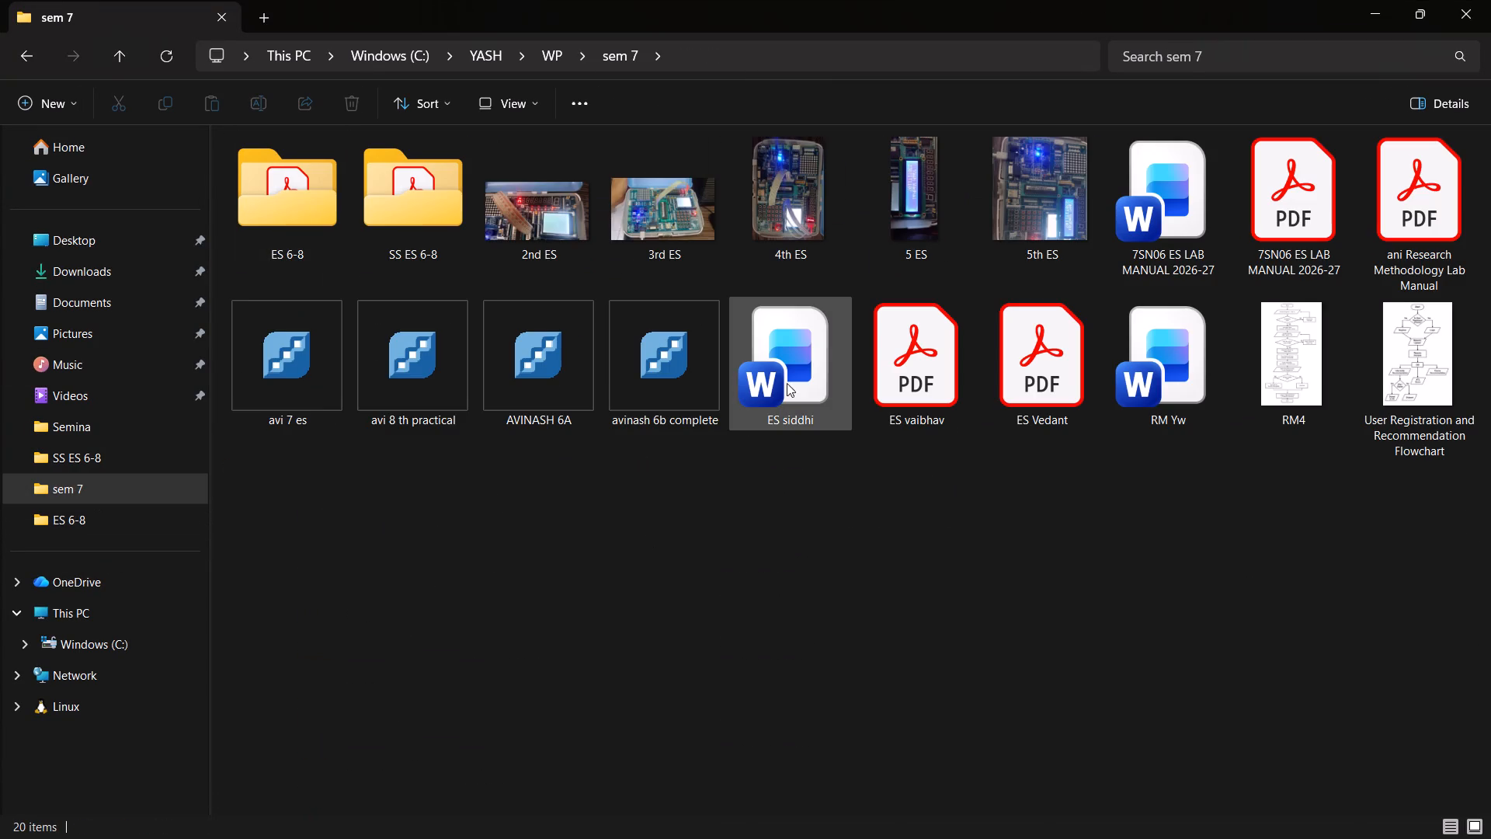
{"action": "double_click", "coordinate": [777, 371]}
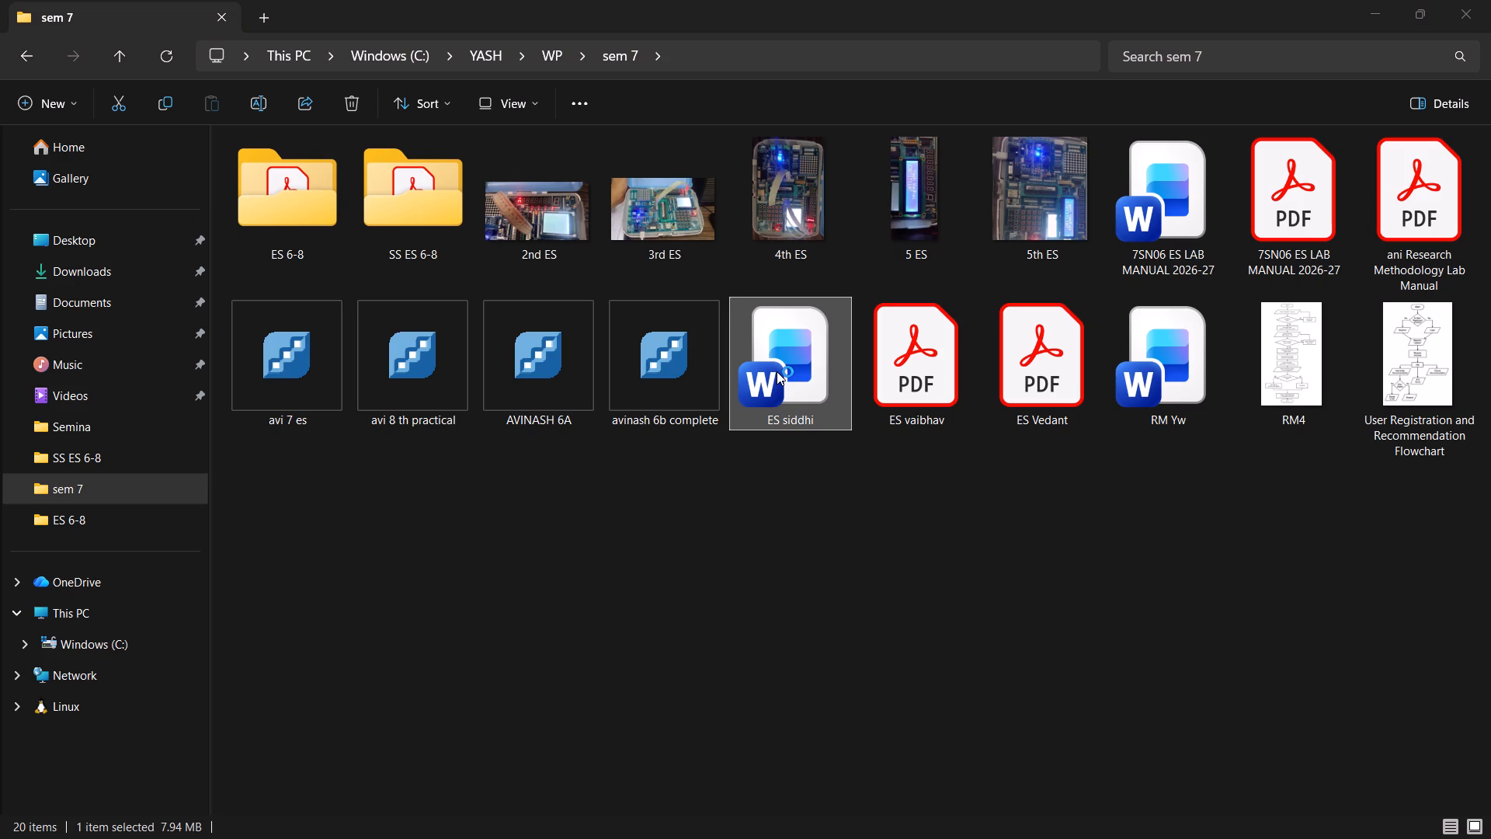
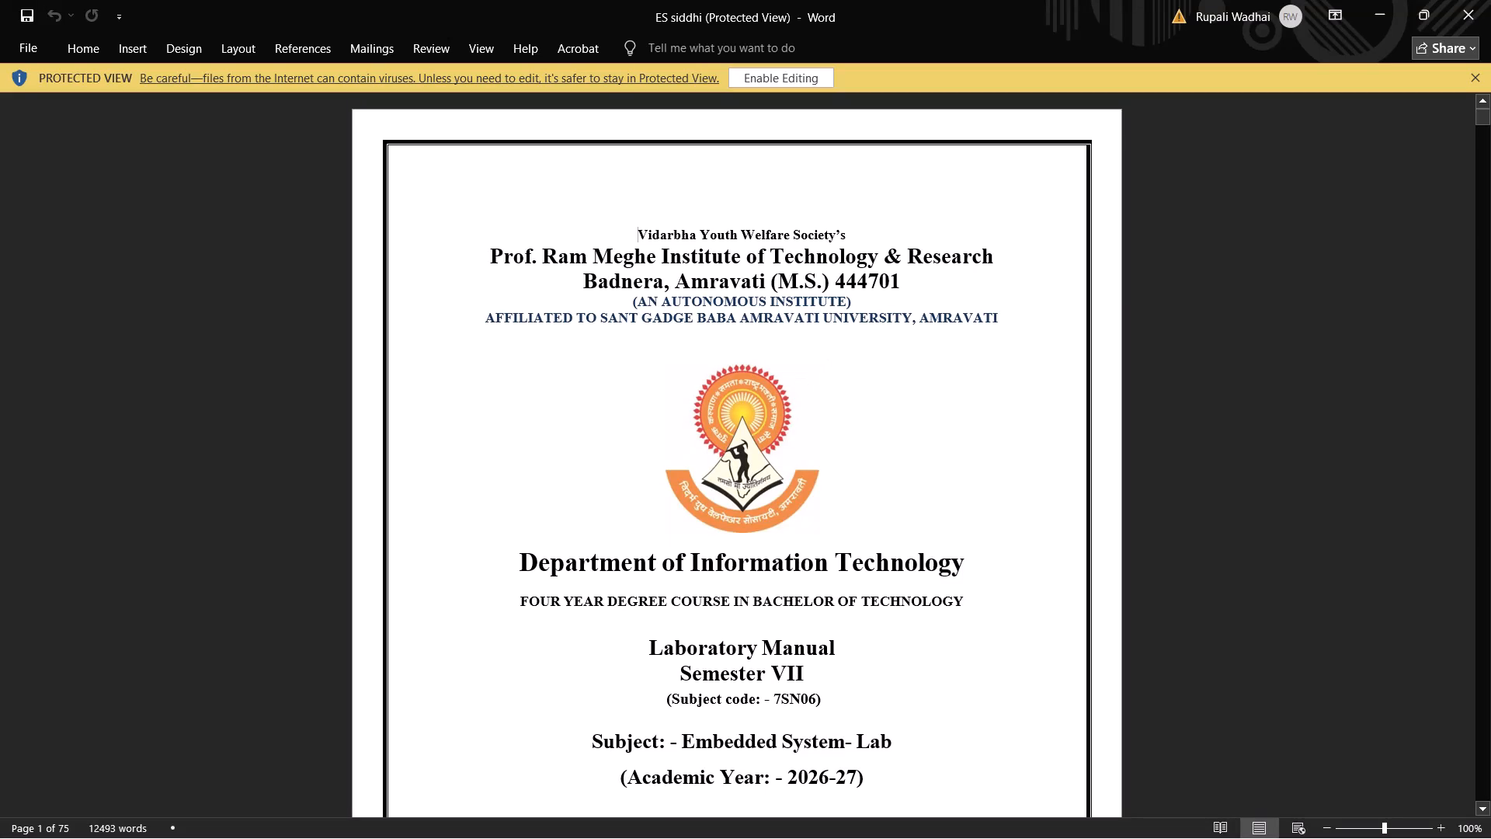
Enable editing of the protected lab manual document.
{"action": "left_click", "coordinate": [794, 66]}
{"action": "left_click", "coordinate": [780, 78]}
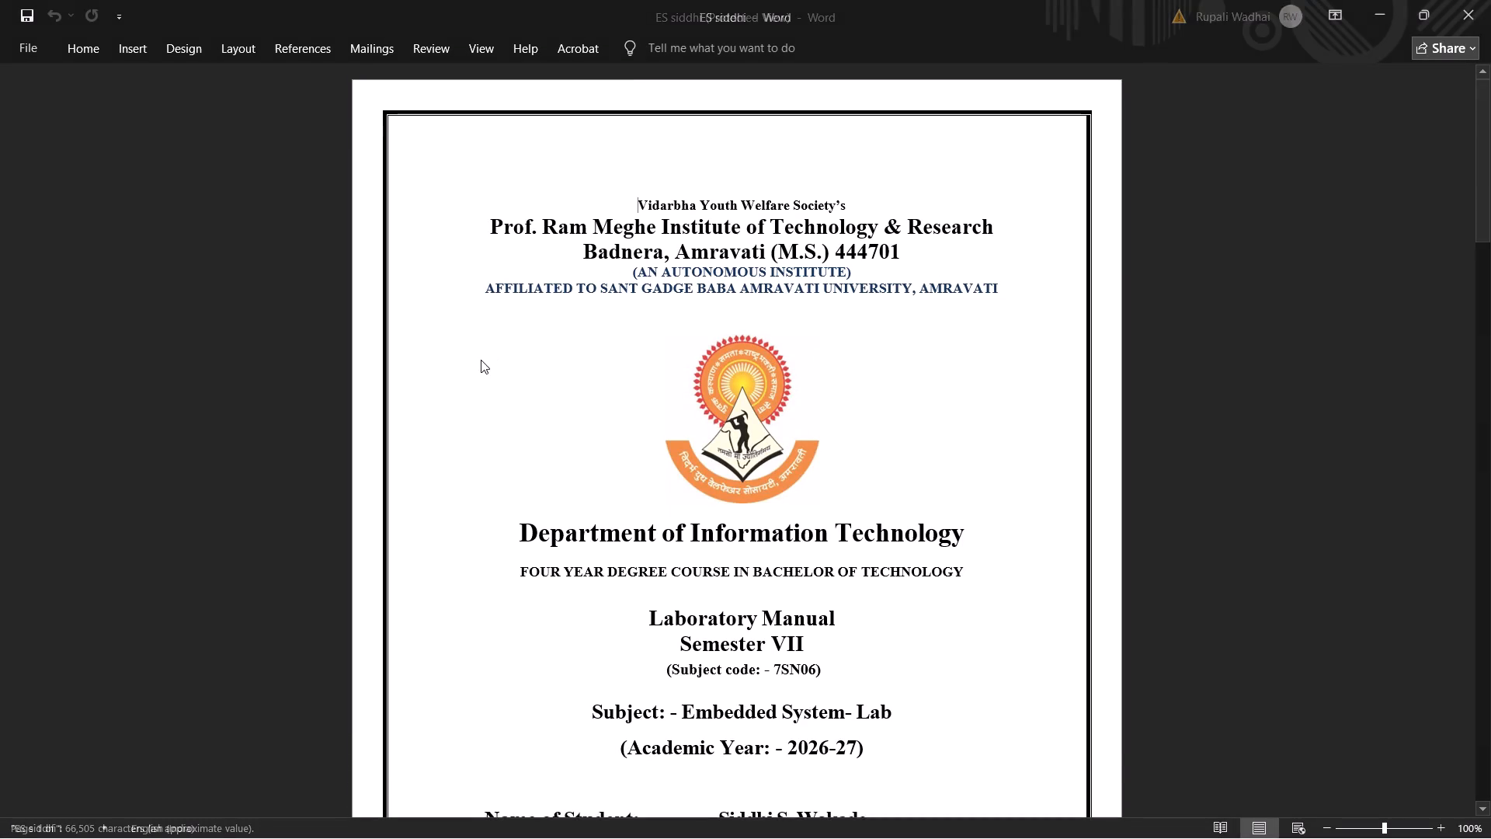
Review the manual's front matter, from the cover page and certificate through the mission statements, Bloom's Taxonomy page and list of experiments.
{"action": "scroll", "coordinate": [481, 360], "scroll_direction": "down", "scroll_amount": 17}
{"action": "scroll", "coordinate": [481, 360], "scroll_direction": "down", "scroll_amount": 14}
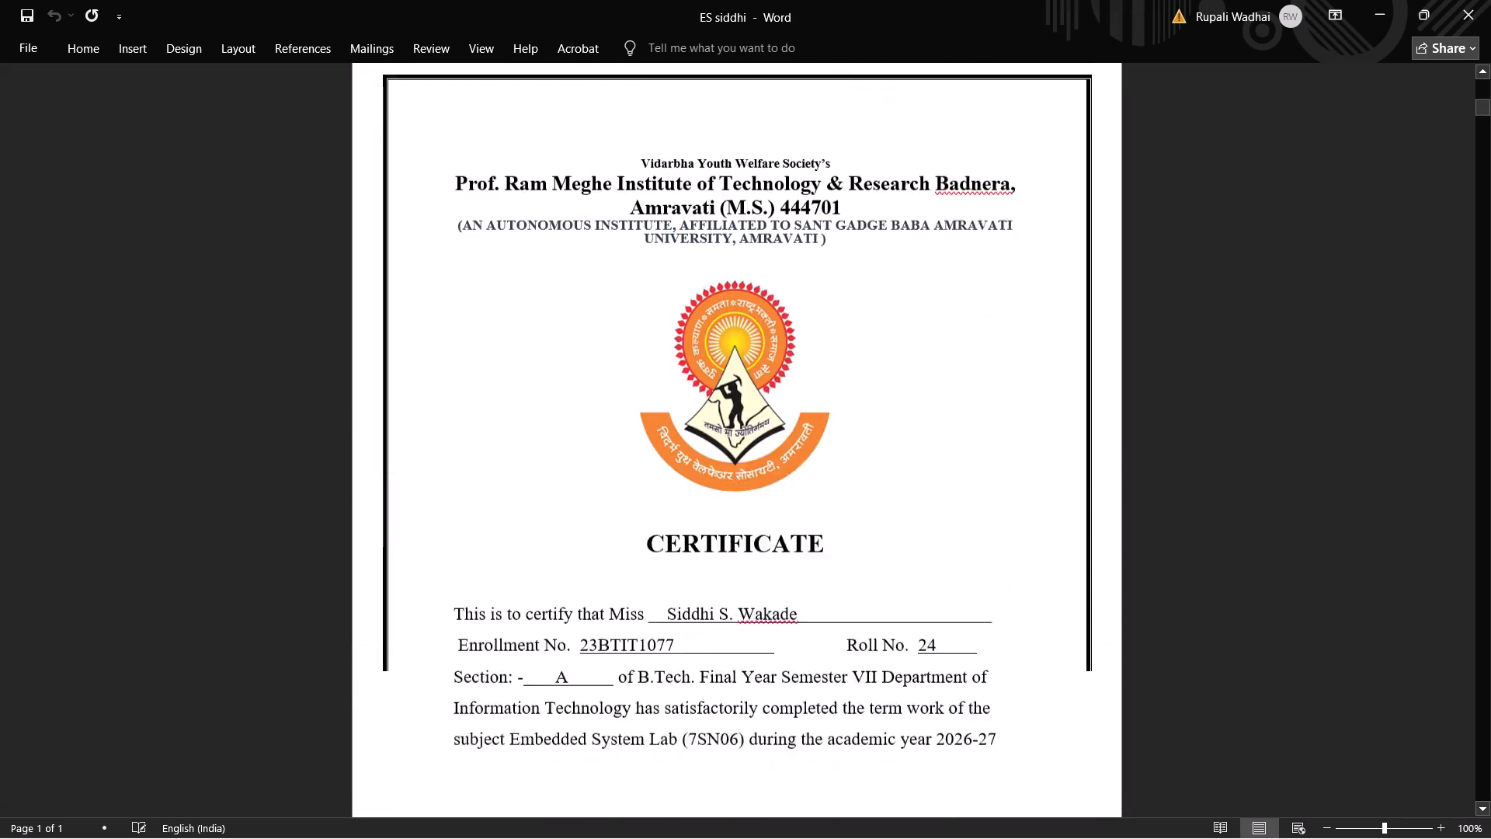
{"action": "scroll", "coordinate": [481, 356], "scroll_direction": "down", "scroll_amount": 14}
{"action": "scroll", "coordinate": [481, 357], "scroll_direction": "up", "scroll_amount": 2}
{"action": "scroll", "coordinate": [481, 357], "scroll_direction": "down", "scroll_amount": 17}
{"action": "scroll", "coordinate": [481, 356], "scroll_direction": "down", "scroll_amount": 10}
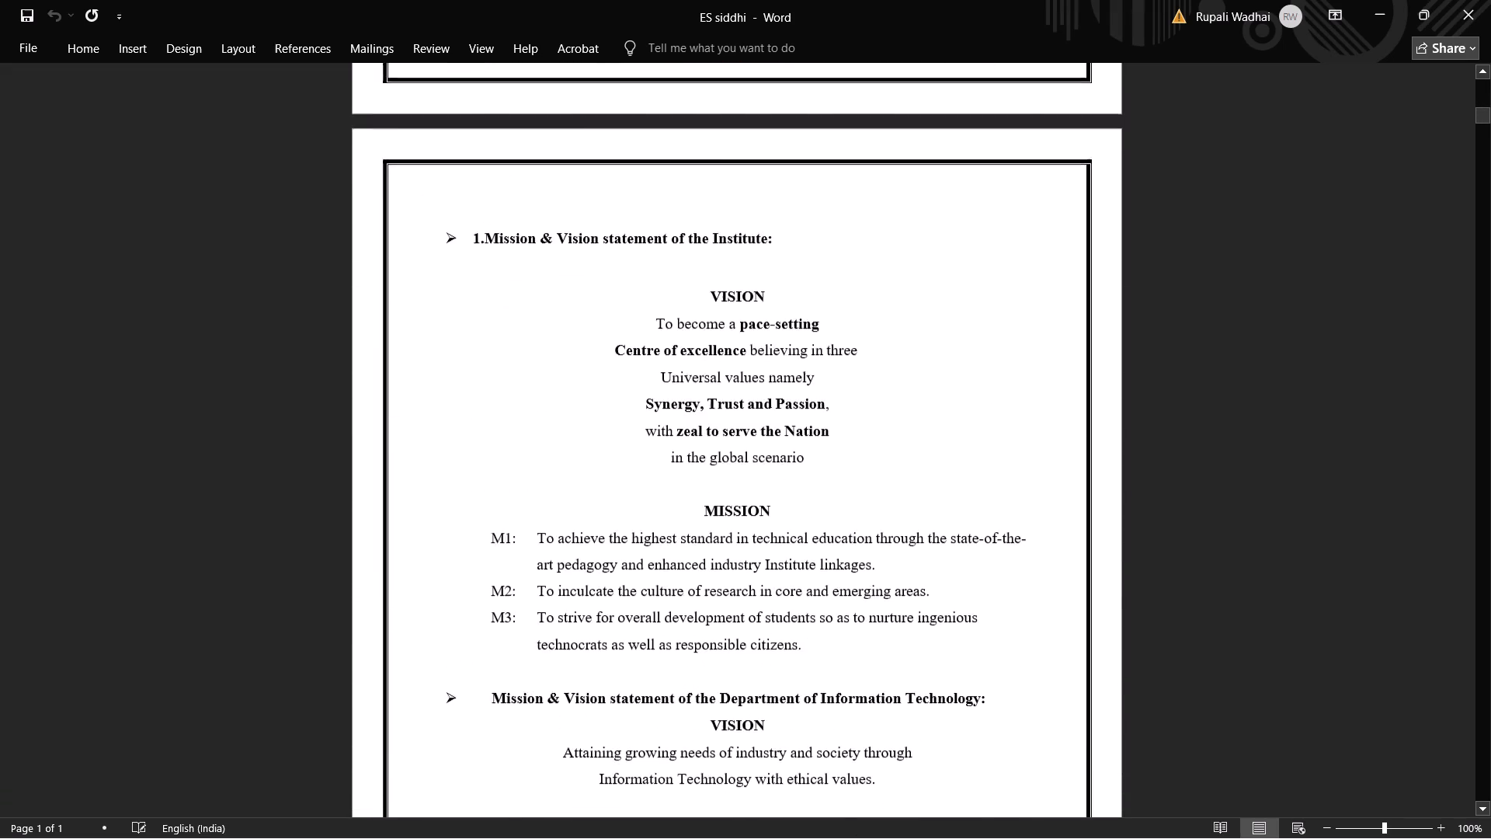
{"action": "scroll", "coordinate": [481, 359], "scroll_direction": "down", "scroll_amount": 8}
{"action": "scroll", "coordinate": [481, 358], "scroll_direction": "down", "scroll_amount": 15}
{"action": "scroll", "coordinate": [481, 358], "scroll_direction": "down", "scroll_amount": 12}
{"action": "scroll", "coordinate": [481, 358], "scroll_direction": "down", "scroll_amount": 20}
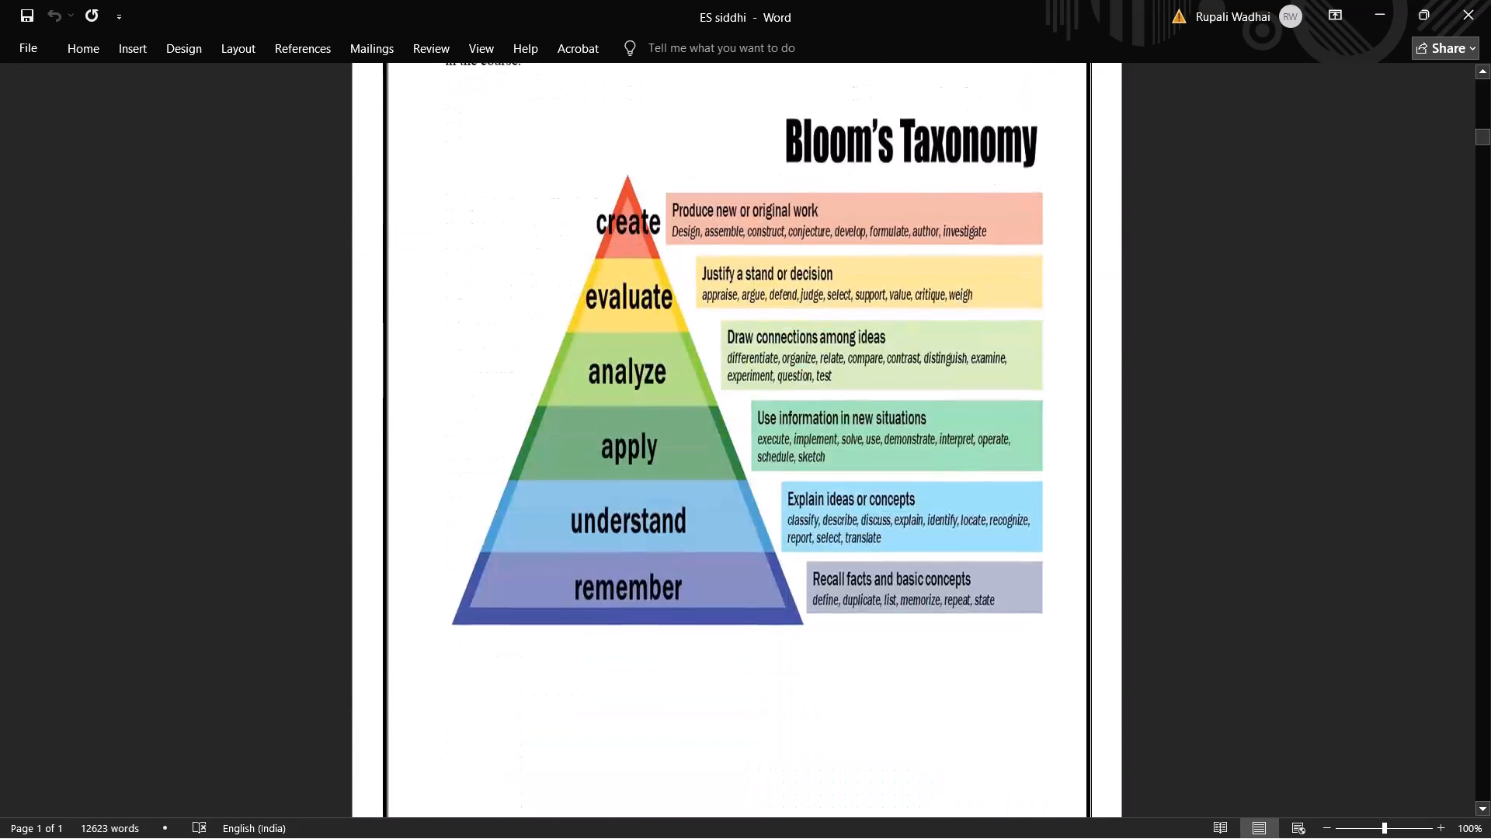
{"action": "scroll", "coordinate": [481, 358], "scroll_direction": "down", "scroll_amount": 14}
{"action": "scroll", "coordinate": [481, 358], "scroll_direction": "down", "scroll_amount": 12}
{"action": "scroll", "coordinate": [481, 358], "scroll_direction": "down", "scroll_amount": 12}
{"action": "scroll", "coordinate": [481, 358], "scroll_direction": "down", "scroll_amount": 20}
{"action": "scroll", "coordinate": [481, 358], "scroll_direction": "down", "scroll_amount": 2}
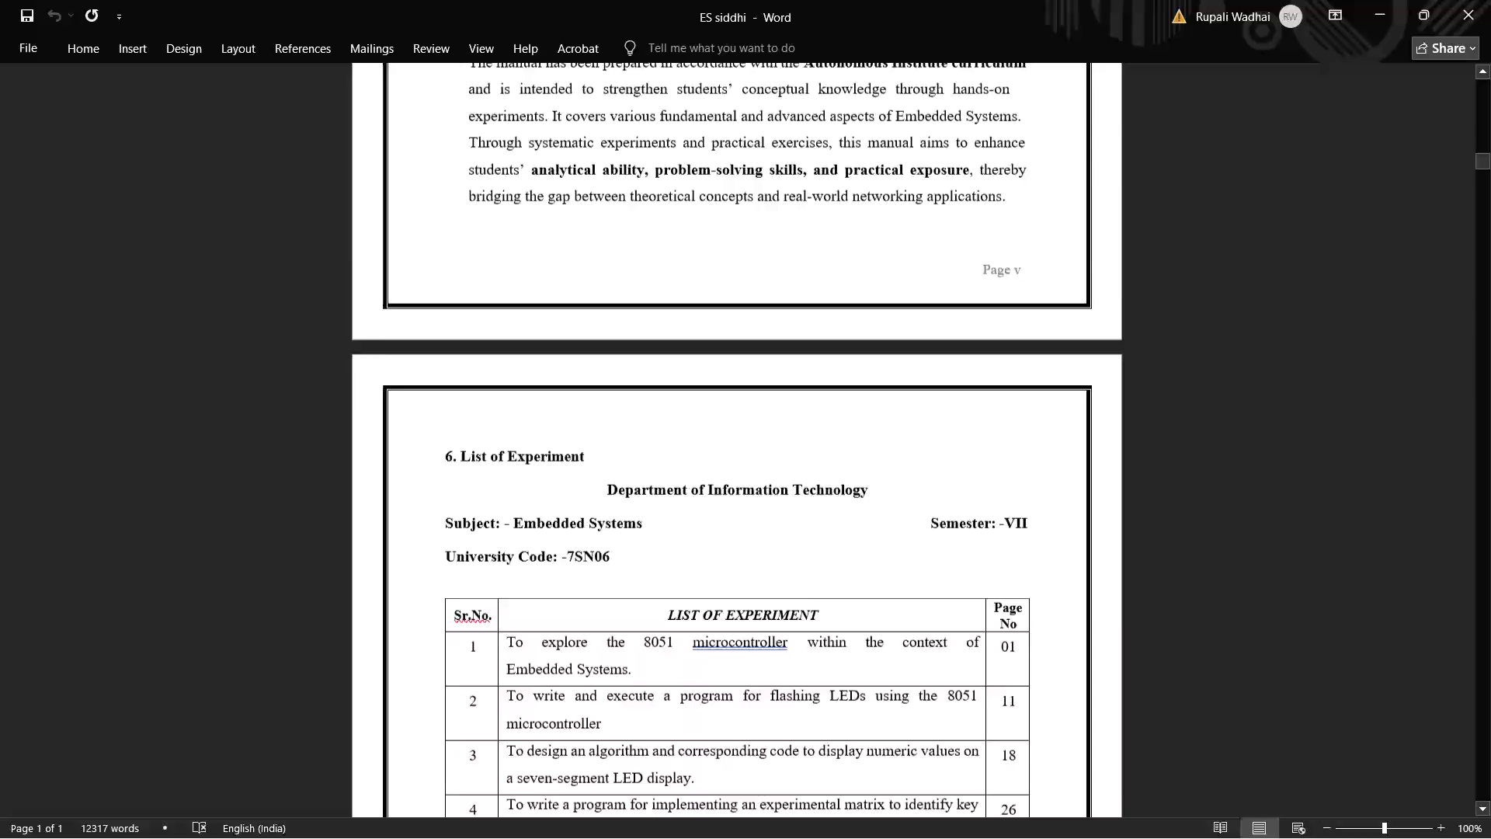
{"action": "scroll", "coordinate": [481, 358], "scroll_direction": "down", "scroll_amount": 19}
{"action": "scroll", "coordinate": [481, 358], "scroll_direction": "down", "scroll_amount": 10}
{"action": "scroll", "coordinate": [481, 360], "scroll_direction": "down", "scroll_amount": 13}
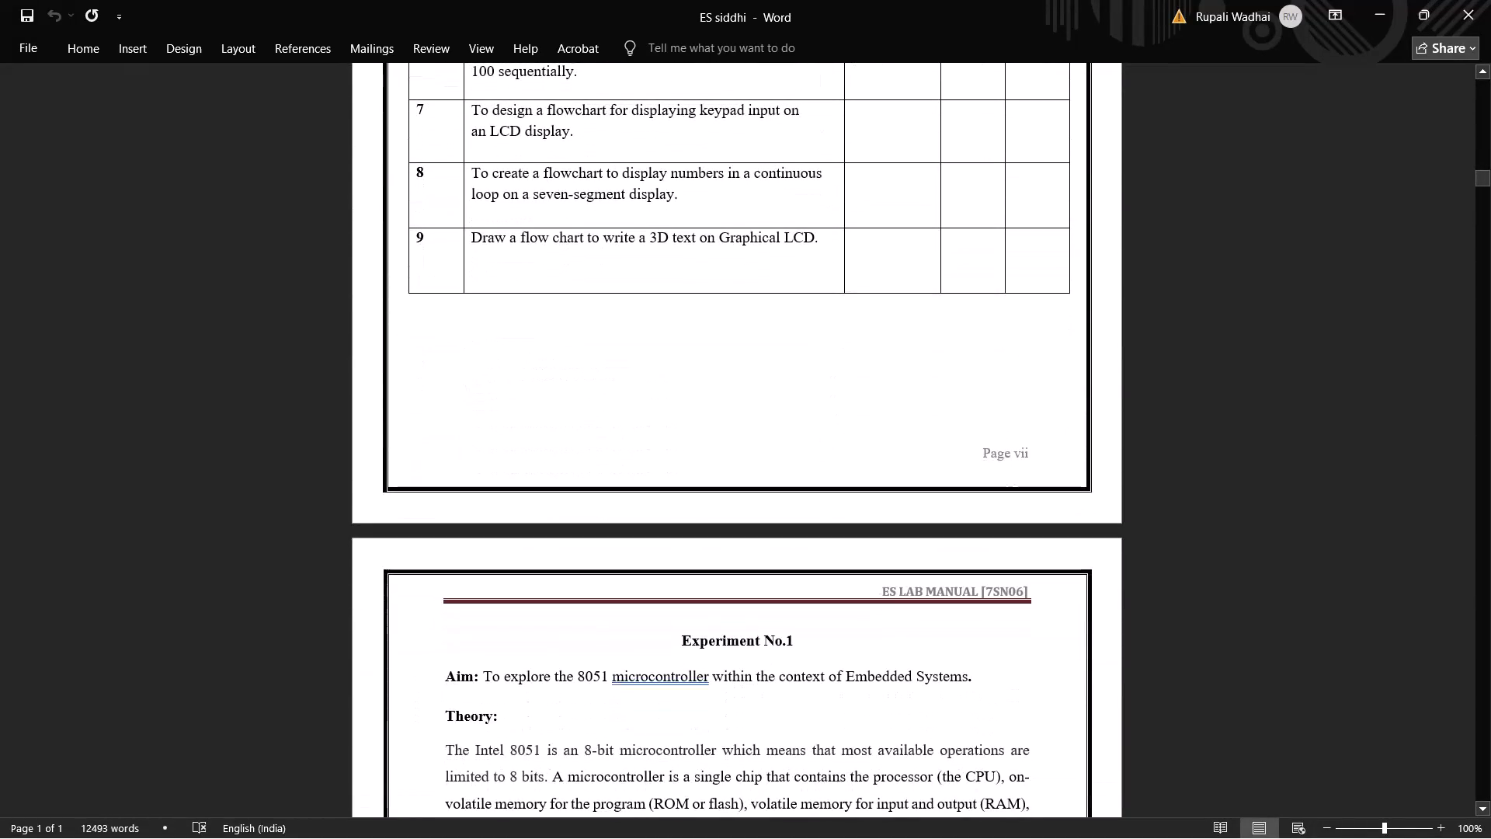
Read through the Experiment No.1 theory on the 8051 microcontroller, including its pin diagram, registers and memory sections.
{"action": "scroll", "coordinate": [481, 360], "scroll_direction": "down", "scroll_amount": 14}
{"action": "scroll", "coordinate": [481, 360], "scroll_direction": "down", "scroll_amount": 15}
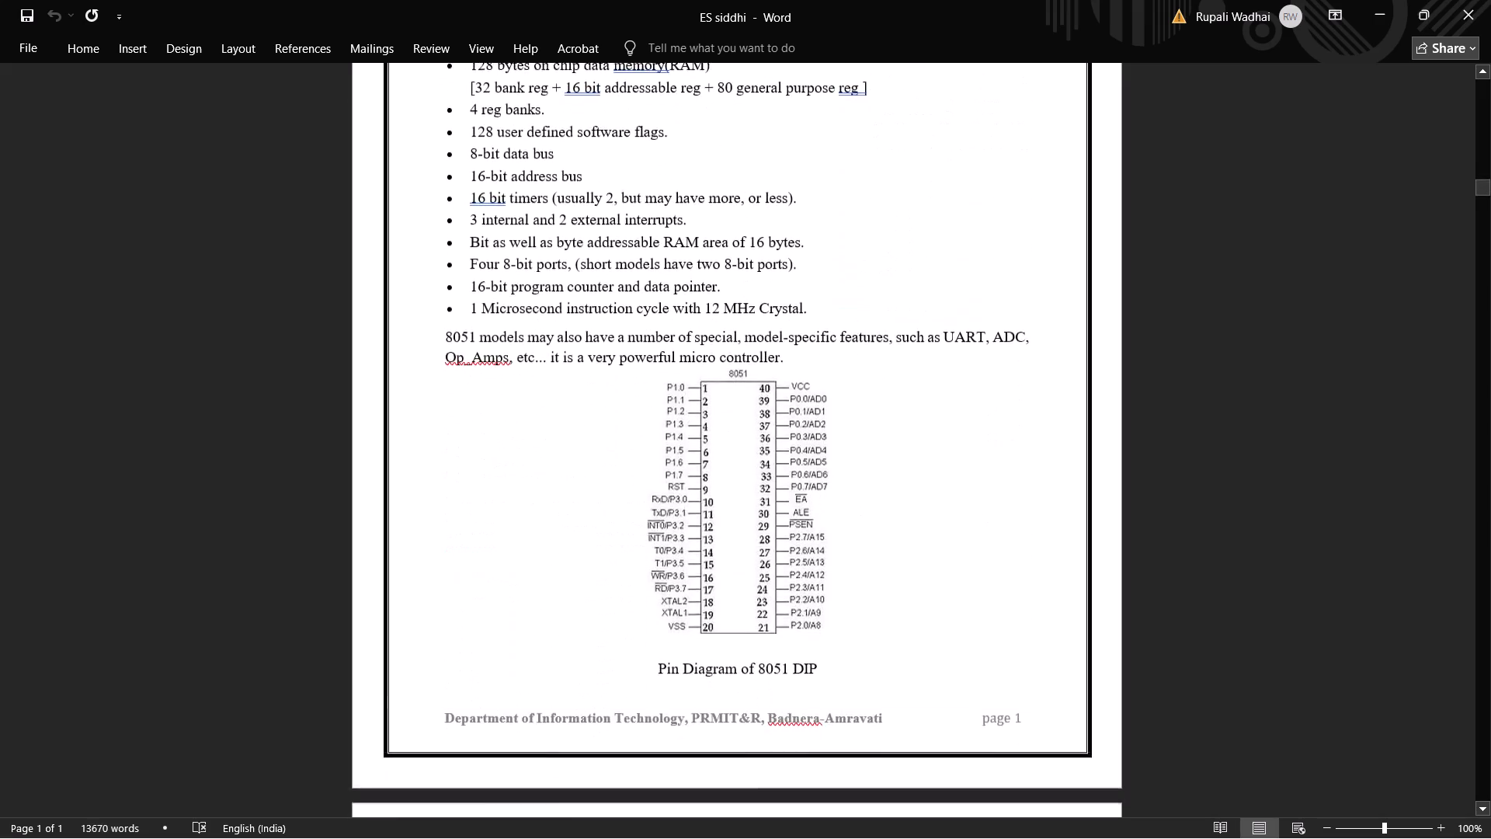
{"action": "scroll", "coordinate": [489, 367], "scroll_direction": "down", "scroll_amount": 4}
{"action": "scroll", "coordinate": [489, 367], "scroll_direction": "down", "scroll_amount": 20}
{"action": "scroll", "coordinate": [489, 367], "scroll_direction": "down", "scroll_amount": 13}
{"action": "scroll", "coordinate": [518, 364], "scroll_direction": "down", "scroll_amount": 9}
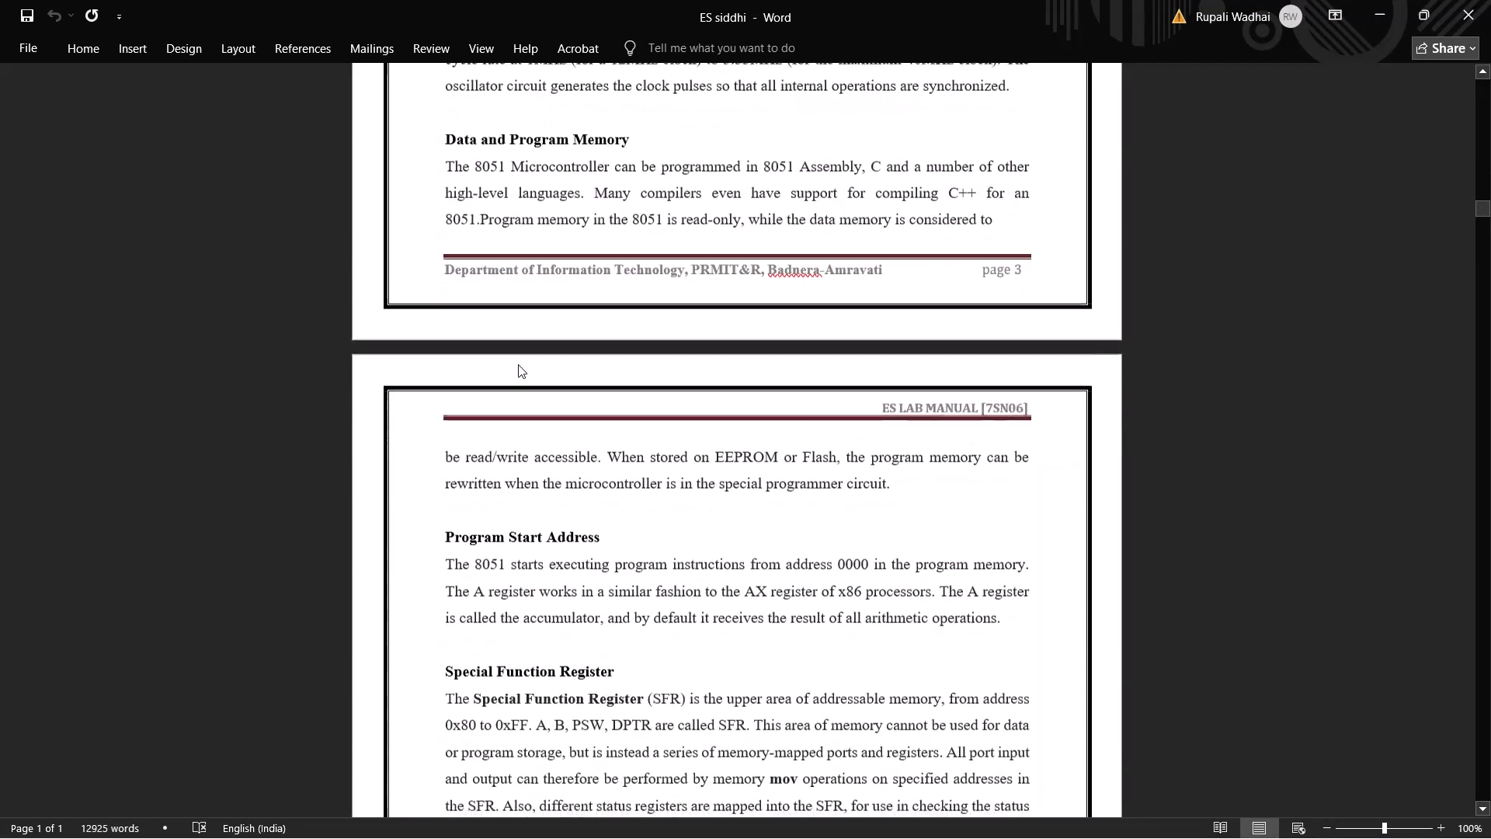
{"action": "scroll", "coordinate": [518, 364], "scroll_direction": "down", "scroll_amount": 9}
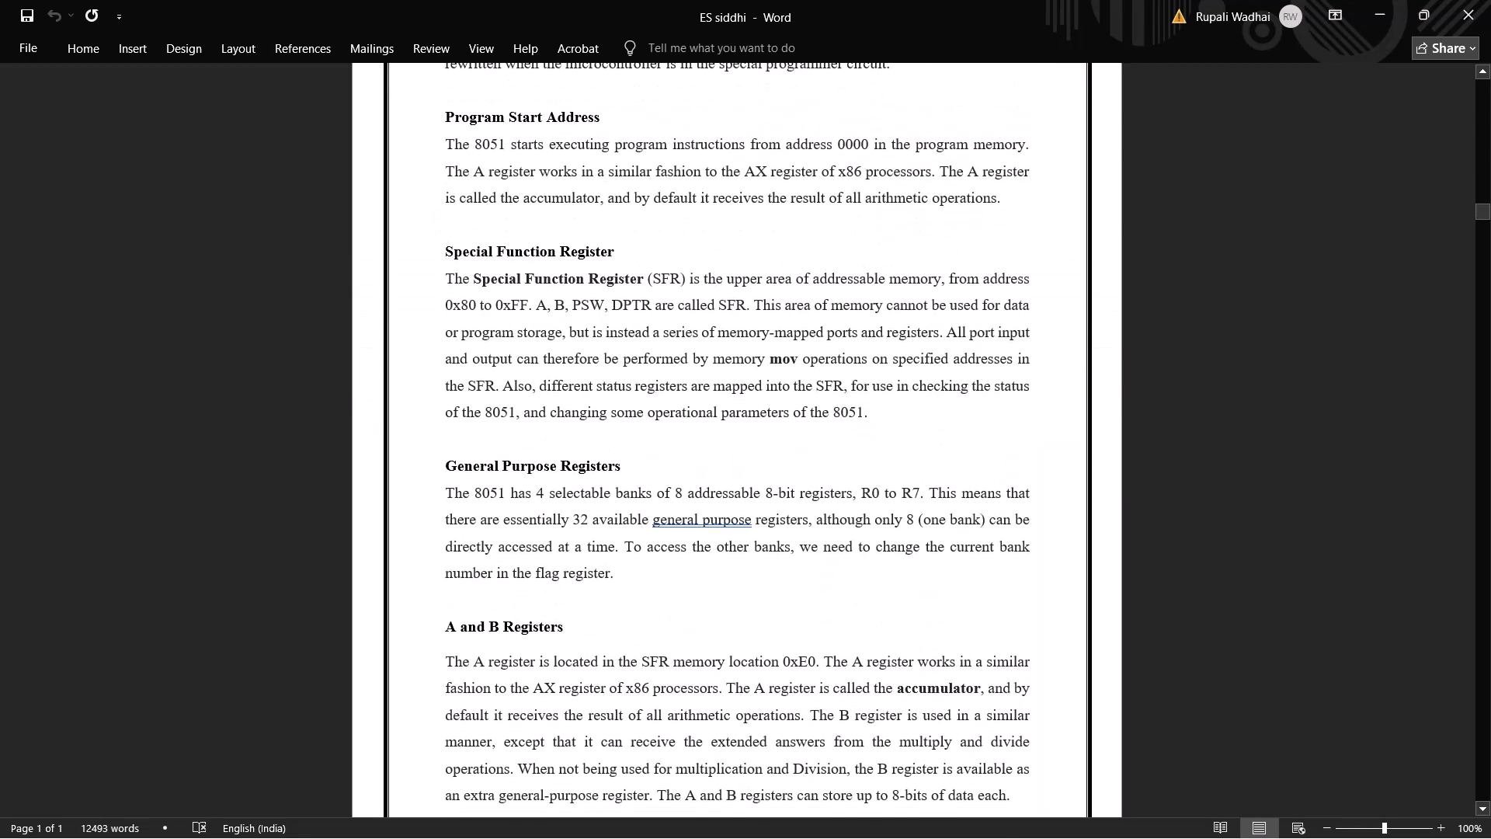
{"action": "scroll", "coordinate": [518, 580], "scroll_direction": "down", "scroll_amount": 4}
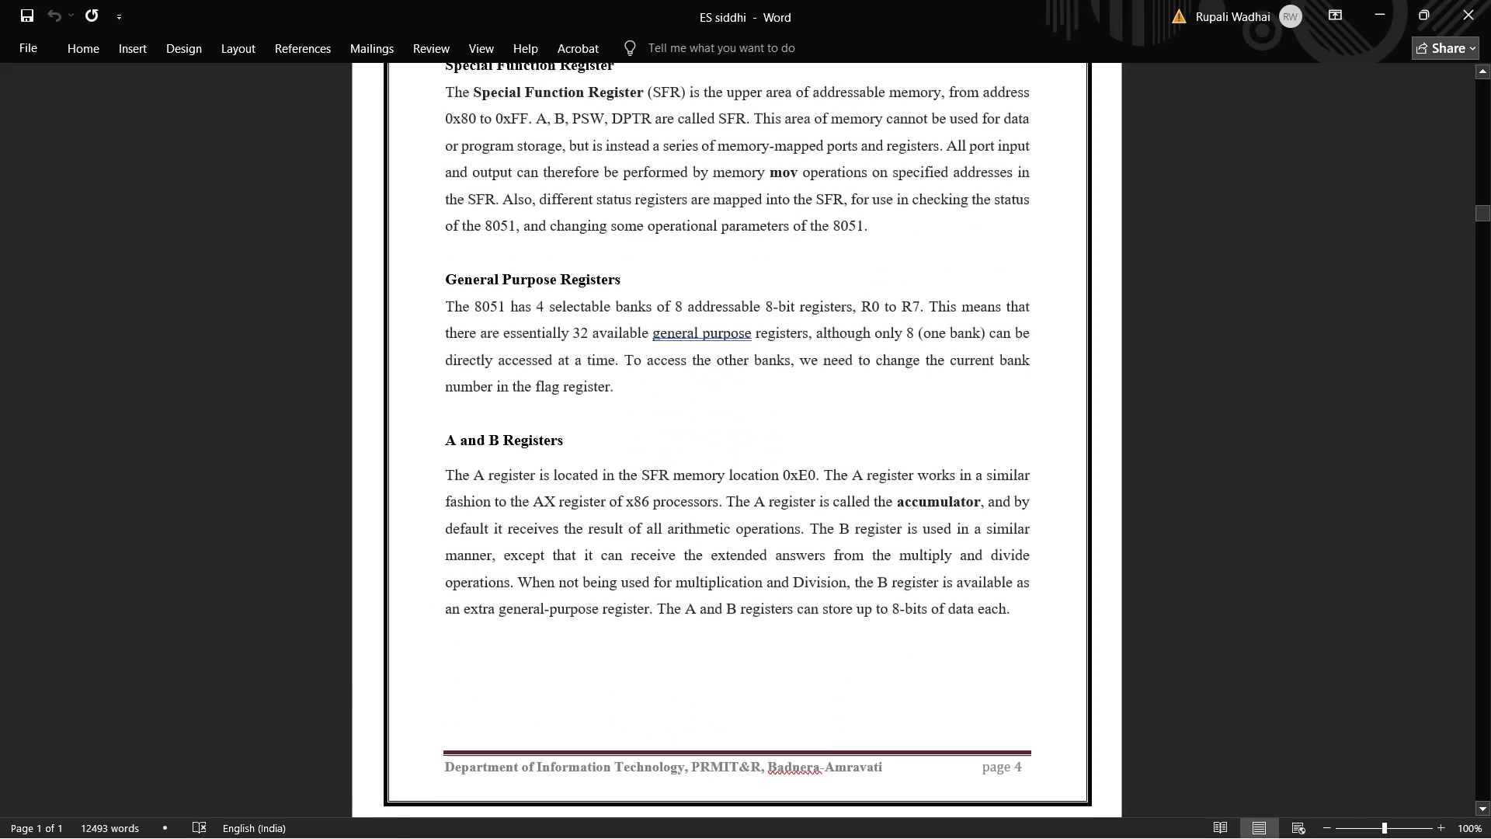
{"action": "scroll", "coordinate": [518, 580], "scroll_direction": "down", "scroll_amount": 13}
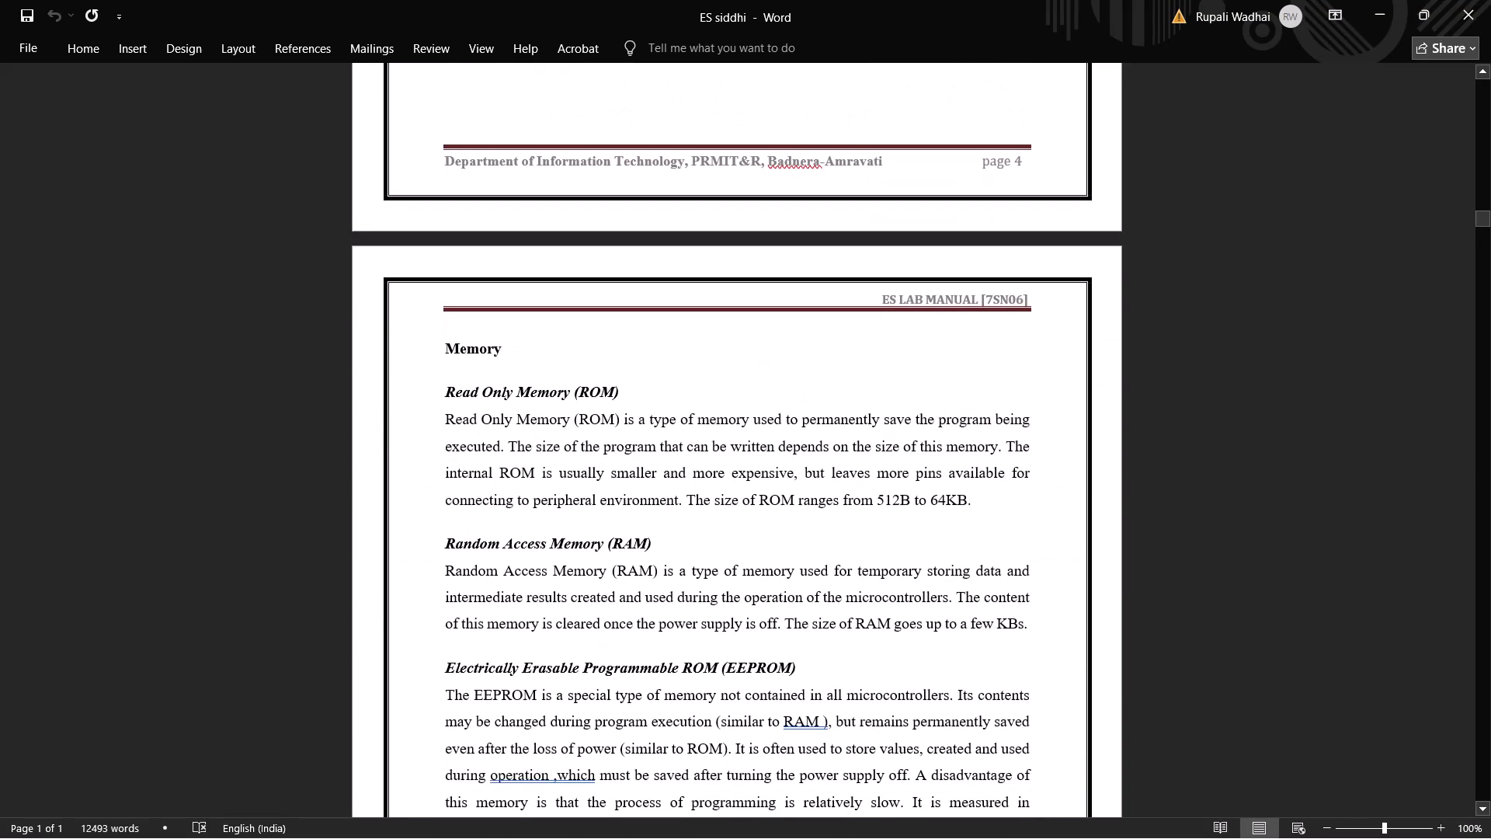
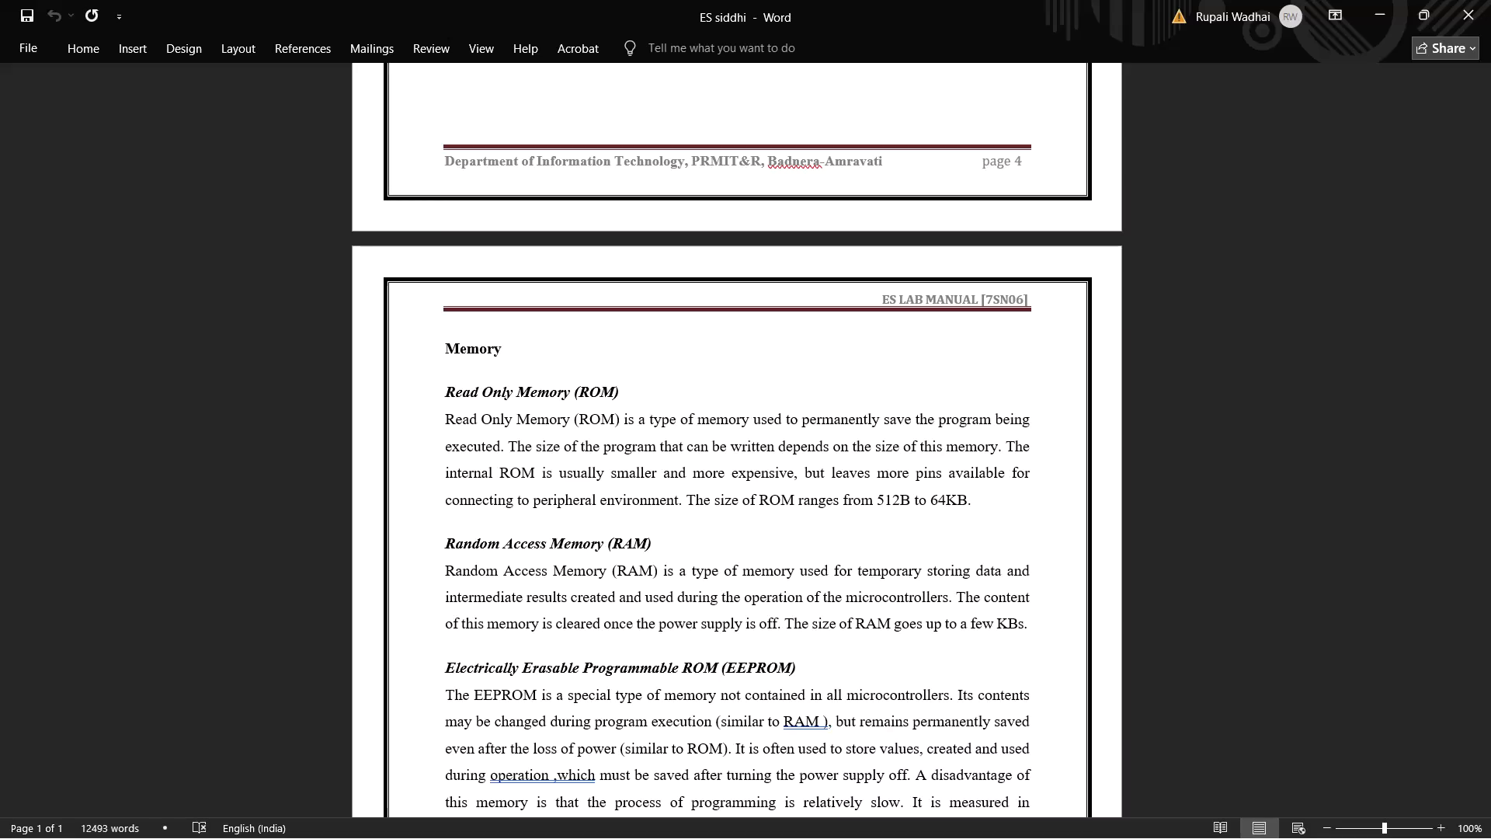
Read through the remaining 8051 theory on memory, serial communication and interrupts, and the LED pages up to the kit photo on page 13.
{"action": "scroll", "coordinate": [514, 583], "scroll_direction": "down", "scroll_amount": 7}
{"action": "scroll", "coordinate": [638, 475], "scroll_direction": "down", "scroll_amount": 8}
{"action": "scroll", "coordinate": [662, 466], "scroll_direction": "down", "scroll_amount": 16}
{"action": "scroll", "coordinate": [662, 465], "scroll_direction": "down", "scroll_amount": 14}
{"action": "scroll", "coordinate": [663, 451], "scroll_direction": "down", "scroll_amount": 13}
{"action": "scroll", "coordinate": [665, 426], "scroll_direction": "down", "scroll_amount": 18}
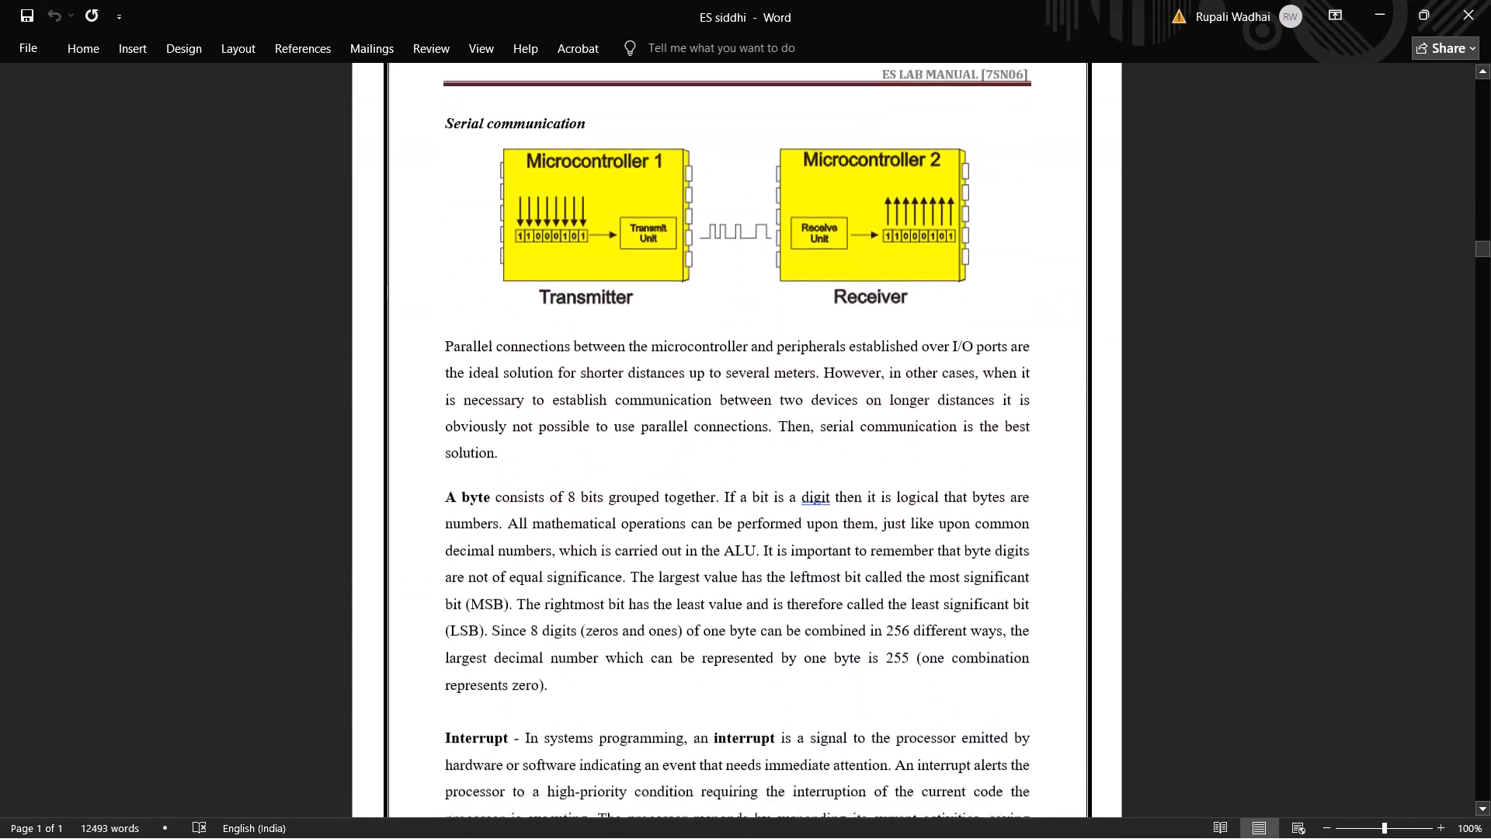
{"action": "scroll", "coordinate": [667, 419], "scroll_direction": "down", "scroll_amount": 15}
{"action": "scroll", "coordinate": [667, 418], "scroll_direction": "down", "scroll_amount": 20}
{"action": "scroll", "coordinate": [667, 418], "scroll_direction": "down", "scroll_amount": 20}
{"action": "scroll", "coordinate": [667, 418], "scroll_direction": "down", "scroll_amount": 20}
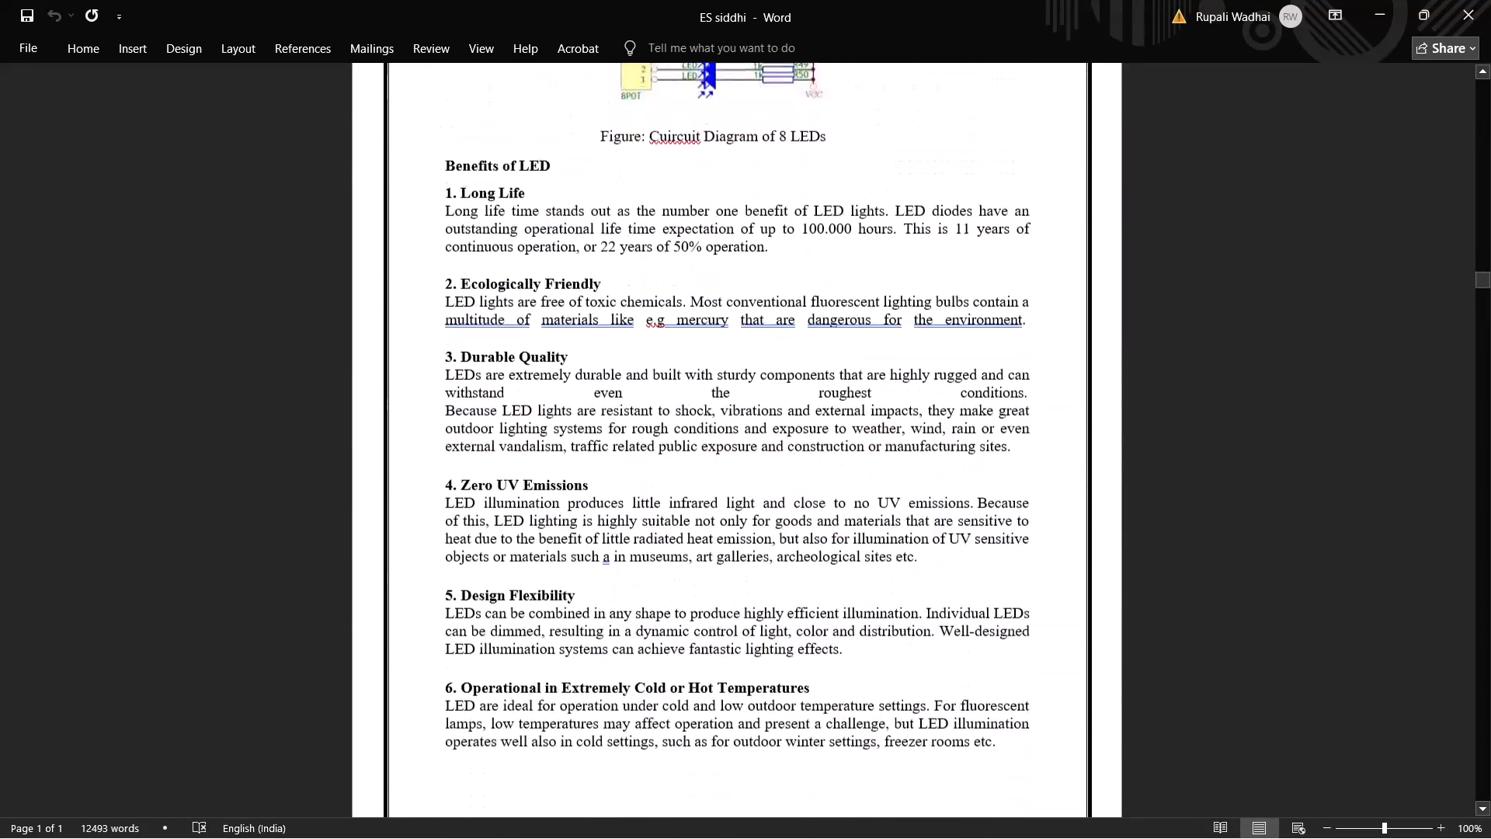
{"action": "scroll", "coordinate": [669, 416], "scroll_direction": "down", "scroll_amount": 19}
{"action": "scroll", "coordinate": [670, 405], "scroll_direction": "down", "scroll_amount": 14}
{"action": "scroll", "coordinate": [670, 402], "scroll_direction": "down", "scroll_amount": 12}
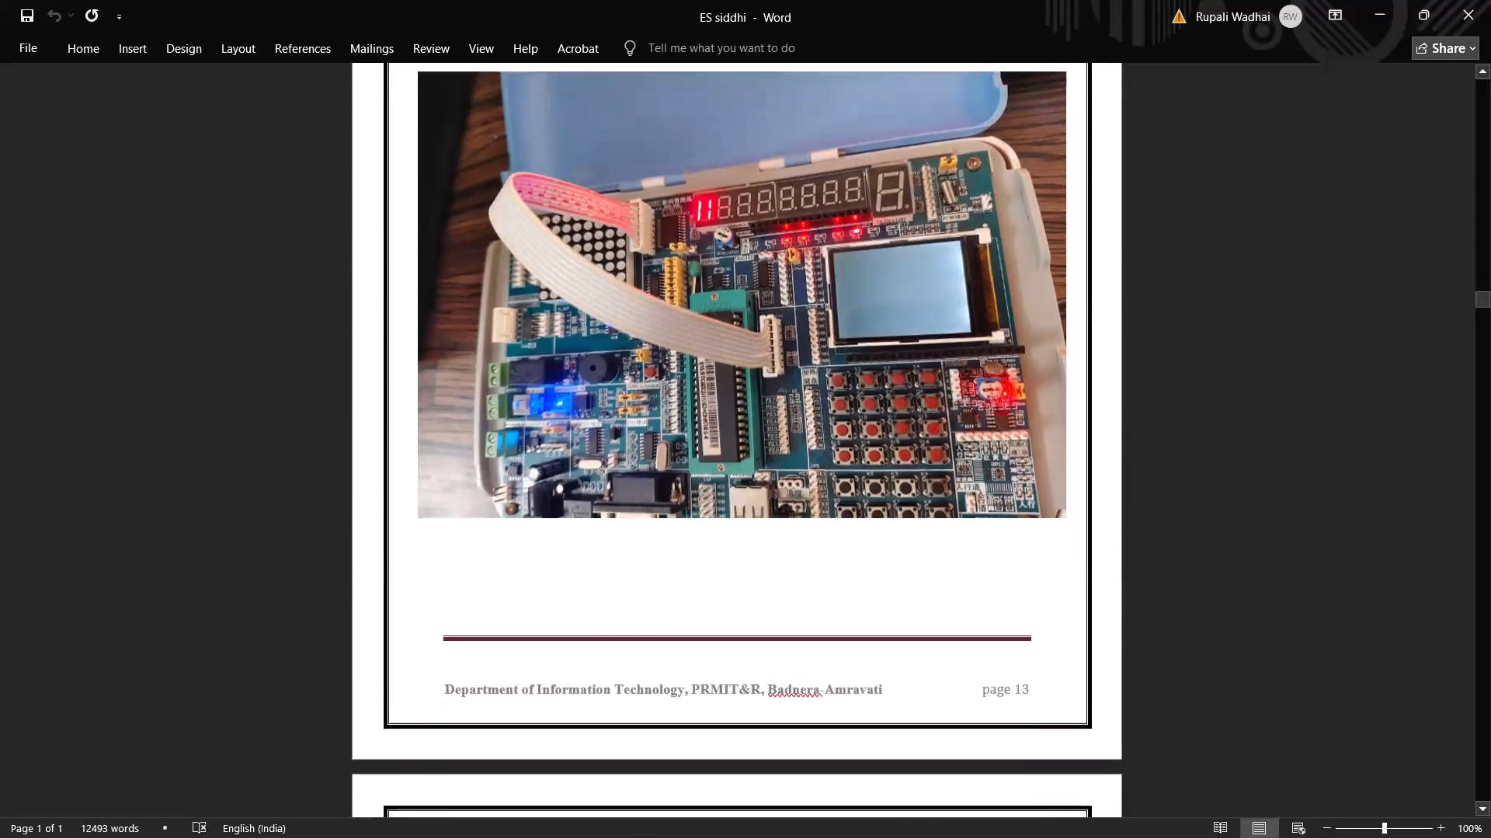
Review the seven-segment display experiment and the Experiment No.4 matrix keypad pages, including their programs, outputs and viva questions.
{"action": "scroll", "coordinate": [670, 401], "scroll_direction": "down", "scroll_amount": 10}
{"action": "scroll", "coordinate": [670, 401], "scroll_direction": "up", "scroll_amount": 2}
{"action": "scroll", "coordinate": [670, 401], "scroll_direction": "down", "scroll_amount": 20}
{"action": "scroll", "coordinate": [670, 401], "scroll_direction": "down", "scroll_amount": 20}
{"action": "scroll", "coordinate": [670, 401], "scroll_direction": "down", "scroll_amount": 4}
{"action": "scroll", "coordinate": [670, 401], "scroll_direction": "down", "scroll_amount": 20}
{"action": "scroll", "coordinate": [670, 401], "scroll_direction": "down", "scroll_amount": 20}
{"action": "scroll", "coordinate": [670, 401], "scroll_direction": "down", "scroll_amount": 17}
{"action": "scroll", "coordinate": [669, 396], "scroll_direction": "down", "scroll_amount": 18}
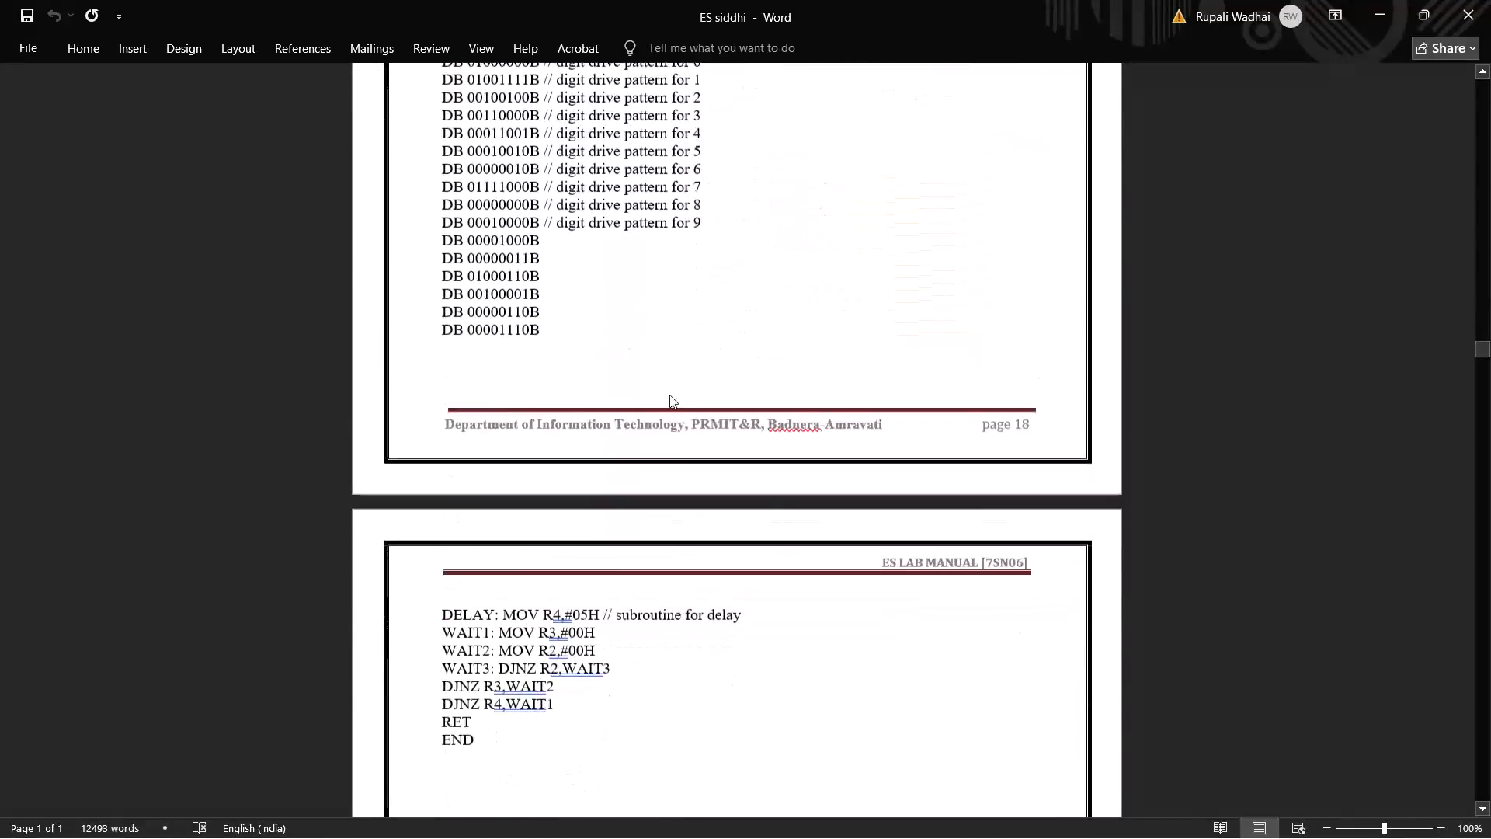
{"action": "scroll", "coordinate": [669, 395], "scroll_direction": "down", "scroll_amount": 20}
{"action": "scroll", "coordinate": [669, 395], "scroll_direction": "down", "scroll_amount": 8}
{"action": "scroll", "coordinate": [669, 395], "scroll_direction": "down", "scroll_amount": 20}
{"action": "scroll", "coordinate": [669, 395], "scroll_direction": "down", "scroll_amount": 1}
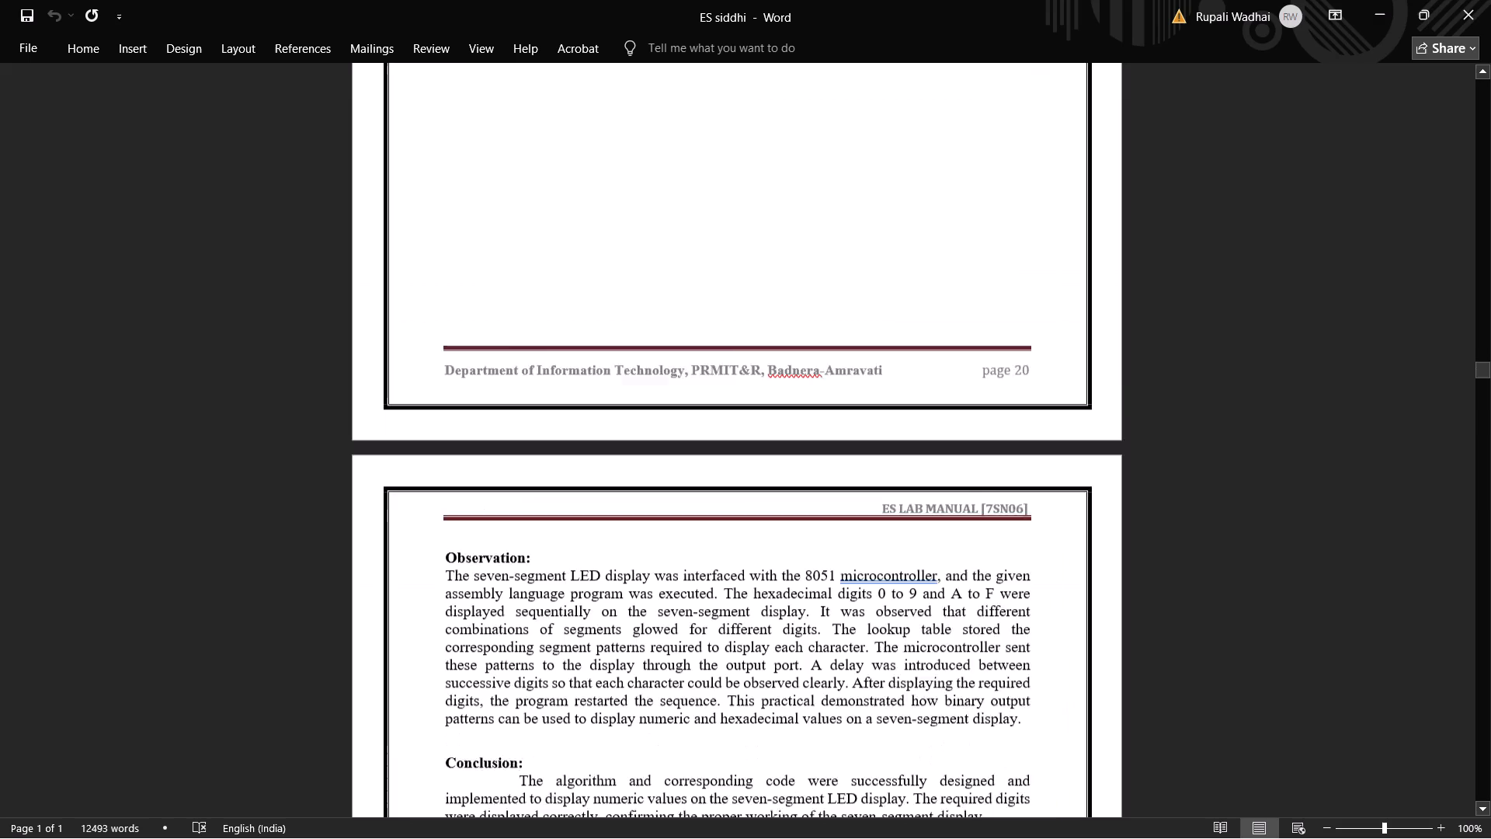
{"action": "scroll", "coordinate": [669, 395], "scroll_direction": "down", "scroll_amount": 20}
{"action": "scroll", "coordinate": [669, 395], "scroll_direction": "down", "scroll_amount": 13}
{"action": "scroll", "coordinate": [669, 389], "scroll_direction": "up", "scroll_amount": 6}
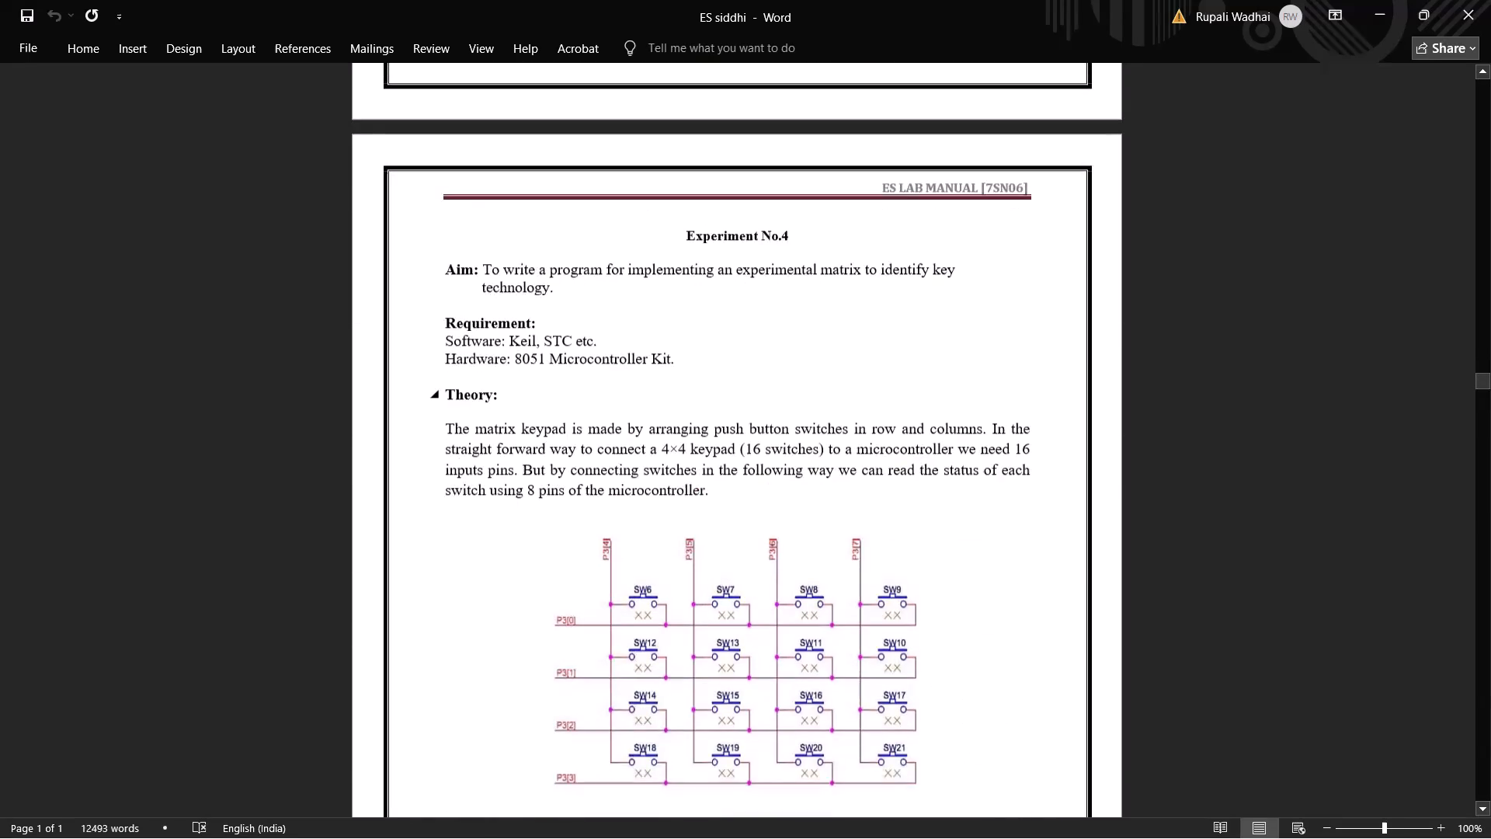
{"action": "scroll", "coordinate": [669, 389], "scroll_direction": "down", "scroll_amount": 10}
{"action": "scroll", "coordinate": [669, 386], "scroll_direction": "down", "scroll_amount": 15}
{"action": "scroll", "coordinate": [675, 378], "scroll_direction": "down", "scroll_amount": 20}
{"action": "scroll", "coordinate": [675, 378], "scroll_direction": "down", "scroll_amount": 20}
{"action": "scroll", "coordinate": [675, 378], "scroll_direction": "down", "scroll_amount": 2}
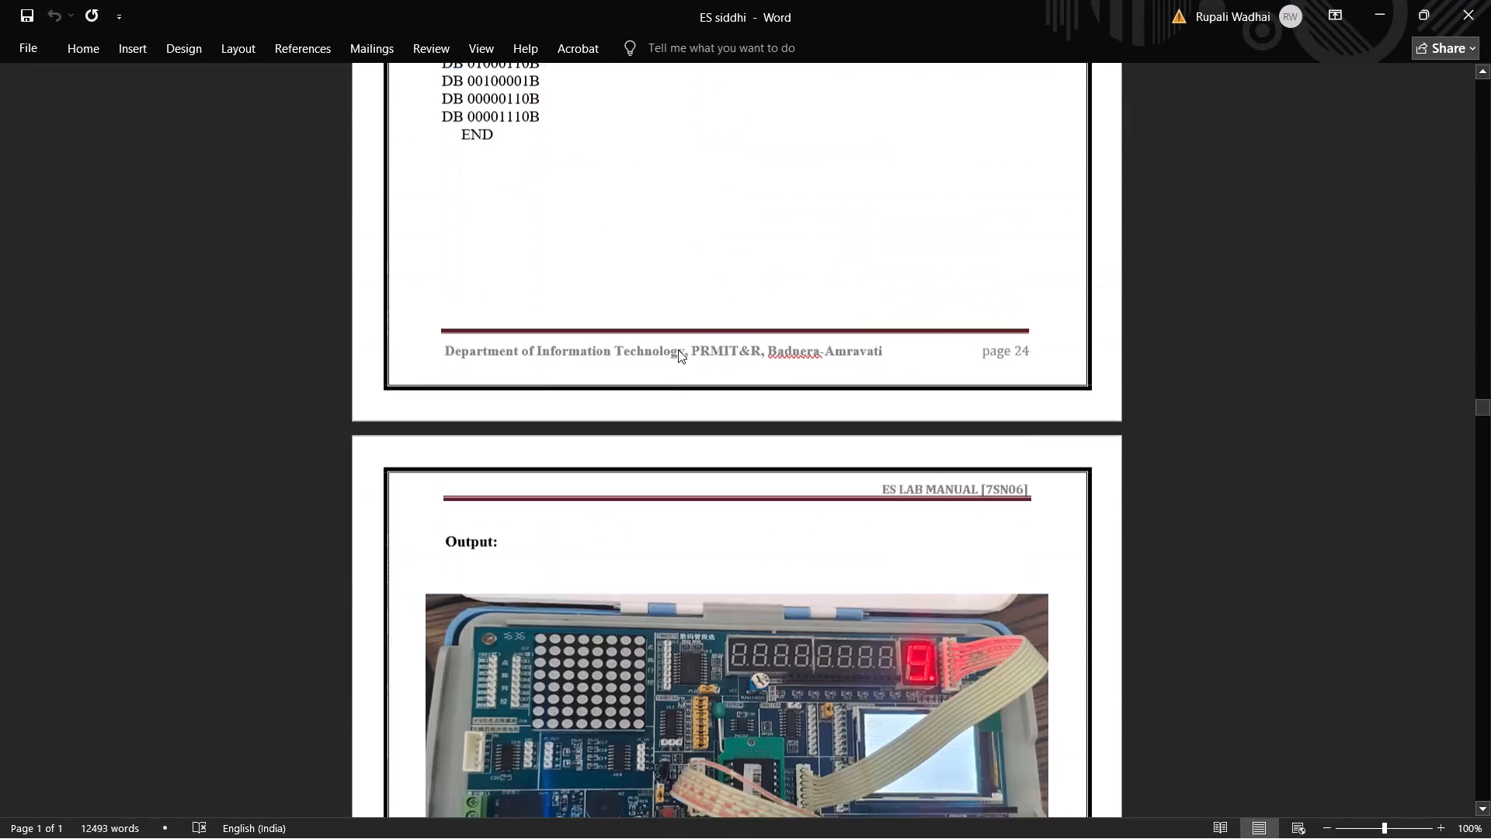
{"action": "scroll", "coordinate": [678, 350], "scroll_direction": "down", "scroll_amount": 8}
{"action": "scroll", "coordinate": [678, 350], "scroll_direction": "down", "scroll_amount": 20}
{"action": "scroll", "coordinate": [678, 350], "scroll_direction": "down", "scroll_amount": 20}
{"action": "scroll", "coordinate": [678, 350], "scroll_direction": "down", "scroll_amount": 6}
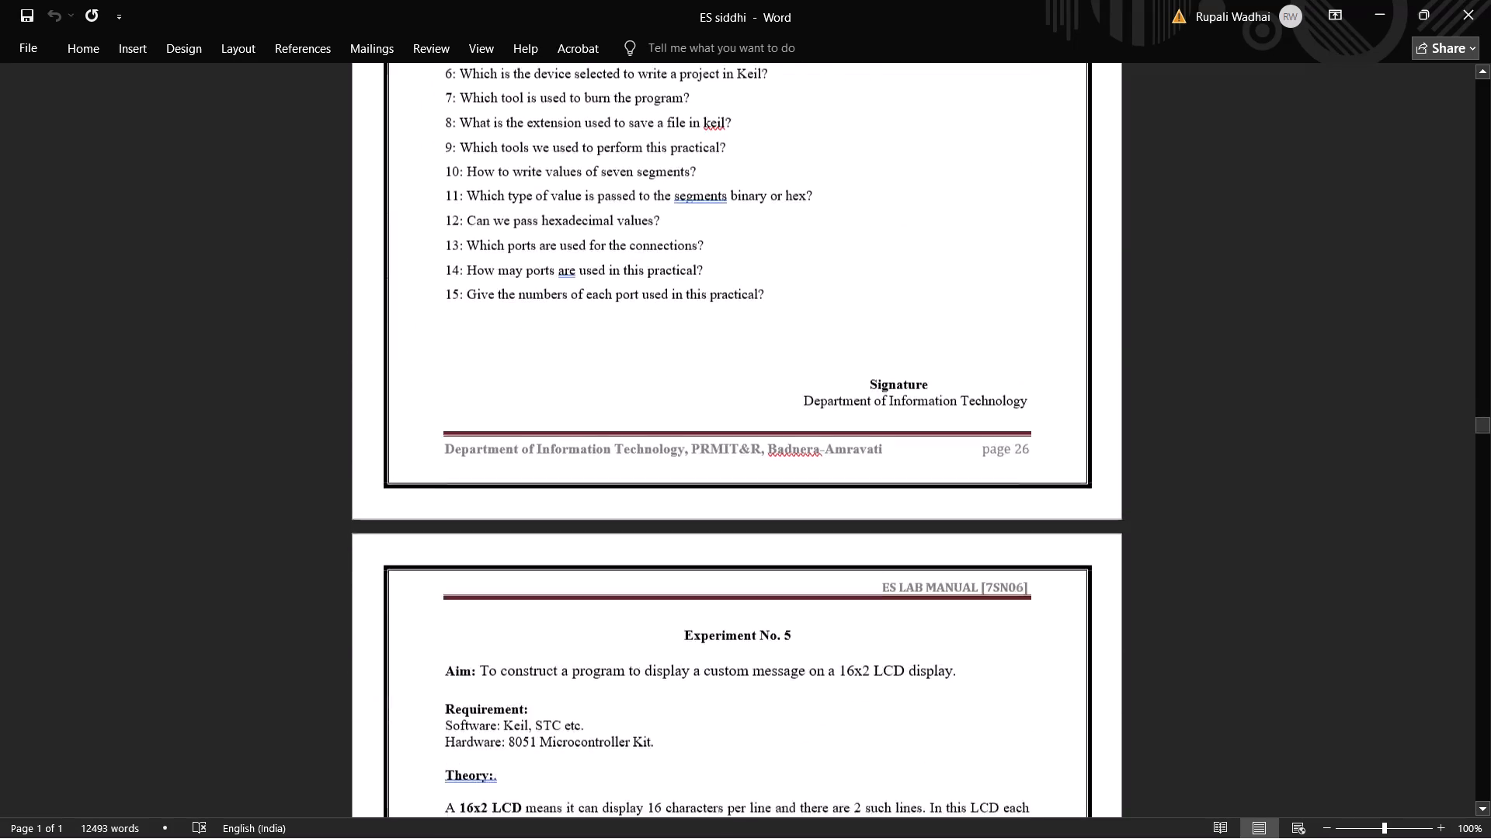
Examine the Experiment No. 5 16x2 LCD pages, checking the output photo and the program code with its message strings on page 28.
{"action": "scroll", "coordinate": [678, 350], "scroll_direction": "down", "scroll_amount": 20}
{"action": "scroll", "coordinate": [678, 350], "scroll_direction": "down", "scroll_amount": 20}
{"action": "scroll", "coordinate": [678, 350], "scroll_direction": "down", "scroll_amount": 20}
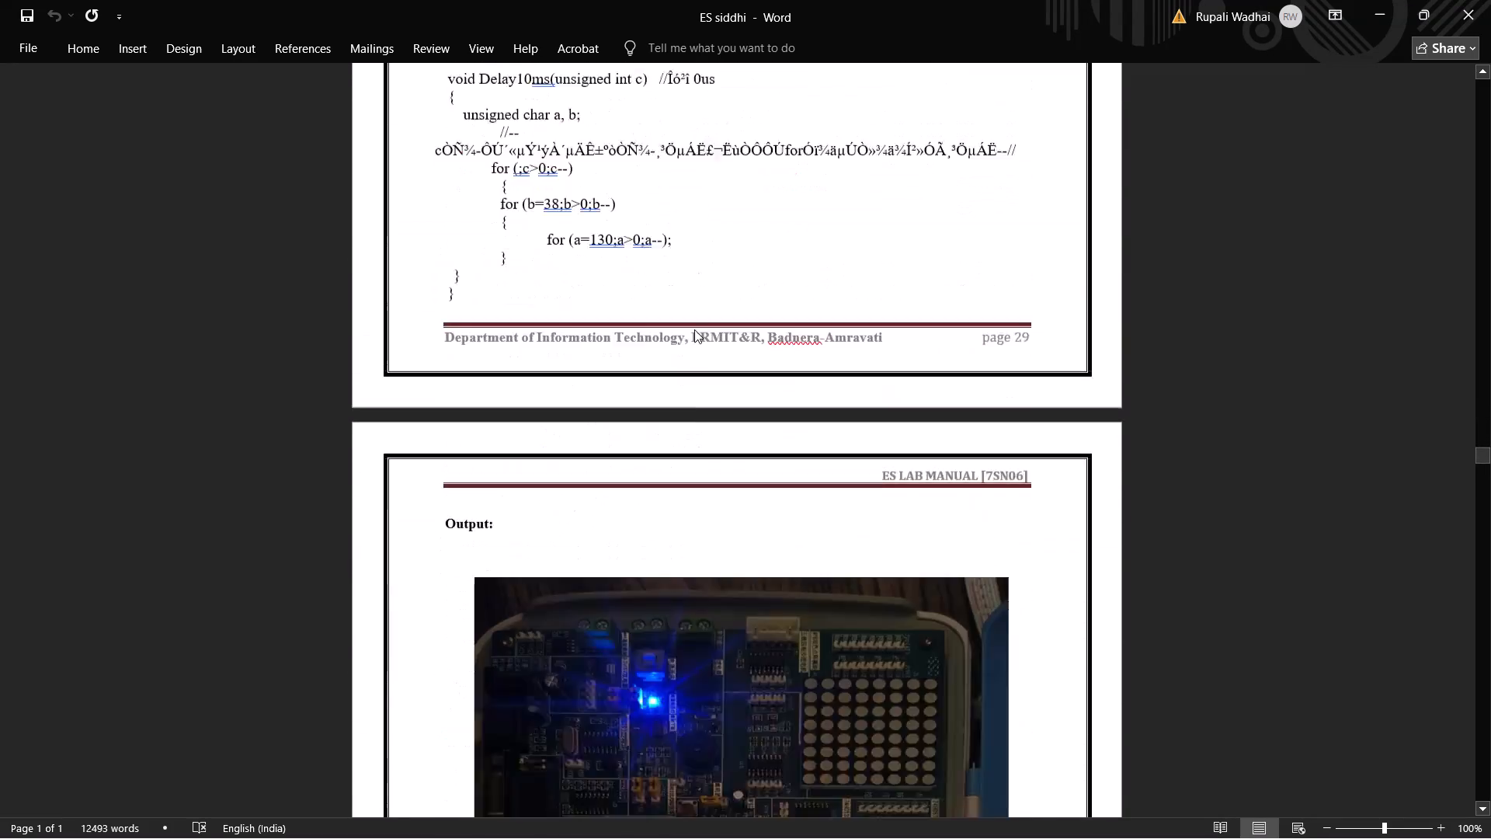
{"action": "scroll", "coordinate": [694, 329], "scroll_direction": "down", "scroll_amount": 9}
{"action": "scroll", "coordinate": [694, 329], "scroll_direction": "up", "scroll_amount": 18}
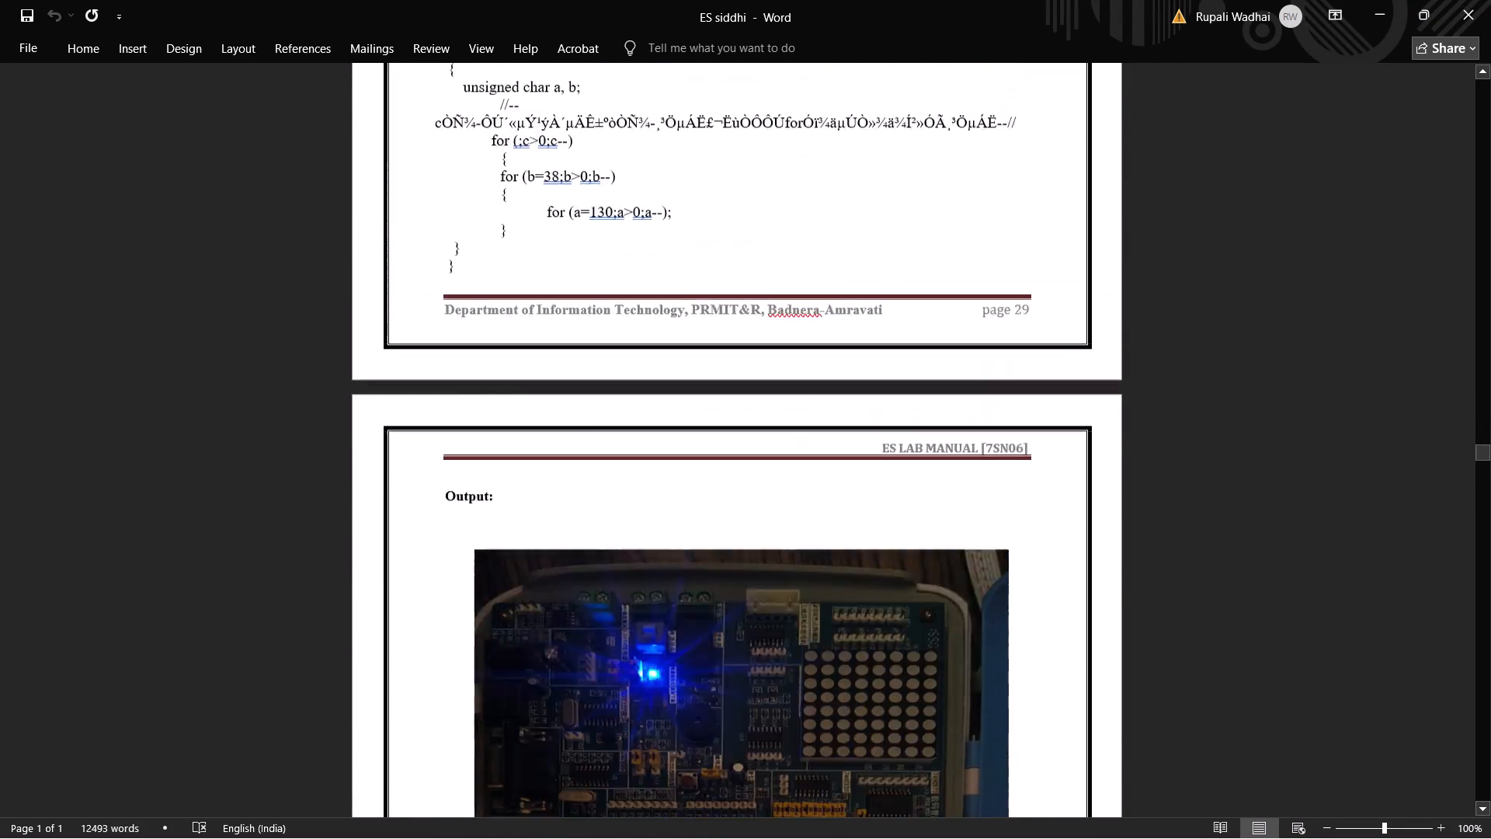
{"action": "scroll", "coordinate": [700, 329], "scroll_direction": "up", "scroll_amount": 13}
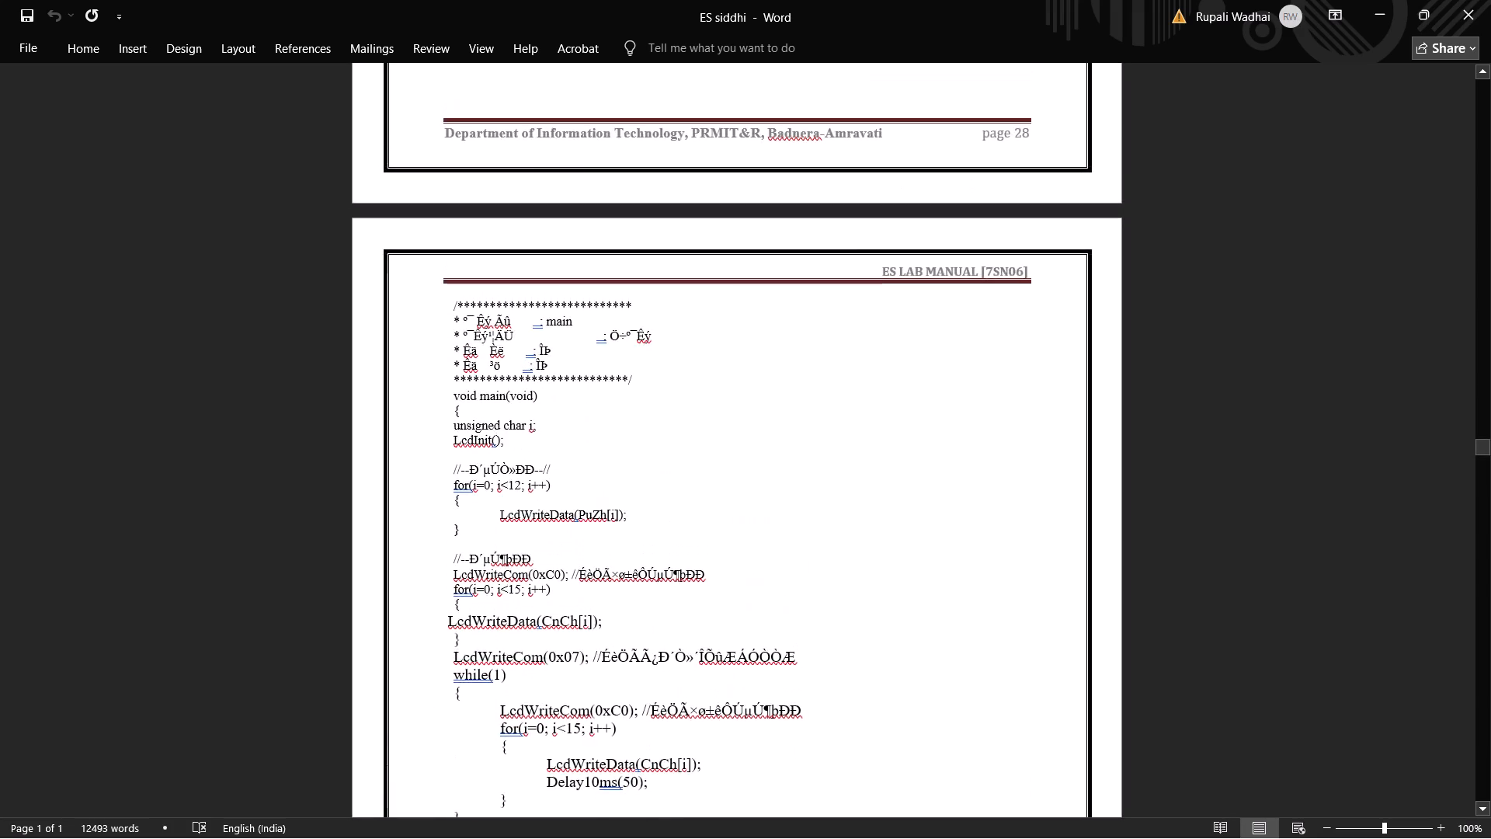
{"action": "scroll", "coordinate": [701, 328], "scroll_direction": "up", "scroll_amount": 7}
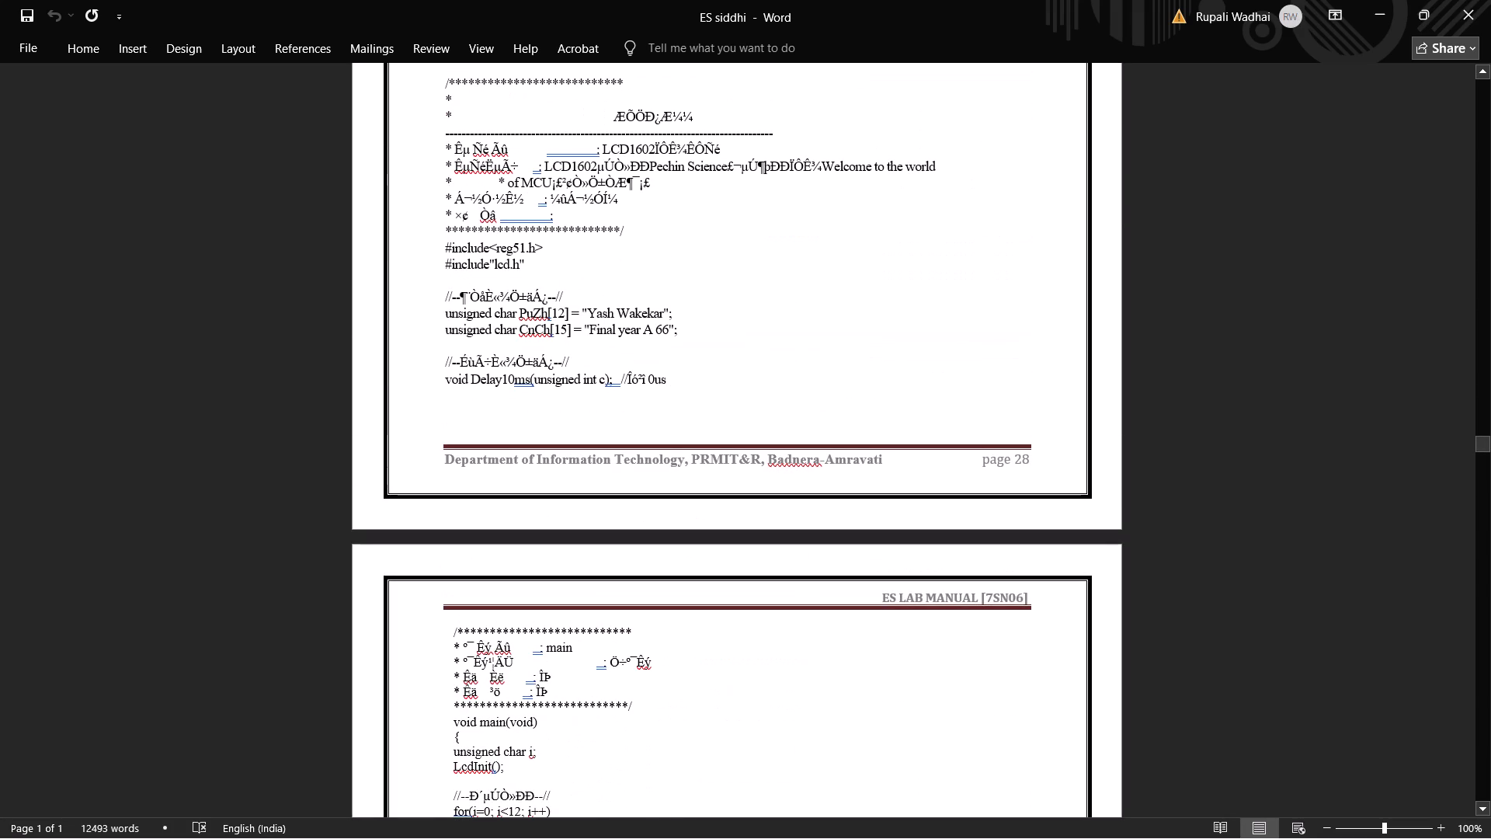
{"action": "scroll", "coordinate": [700, 328], "scroll_direction": "up", "scroll_amount": 1}
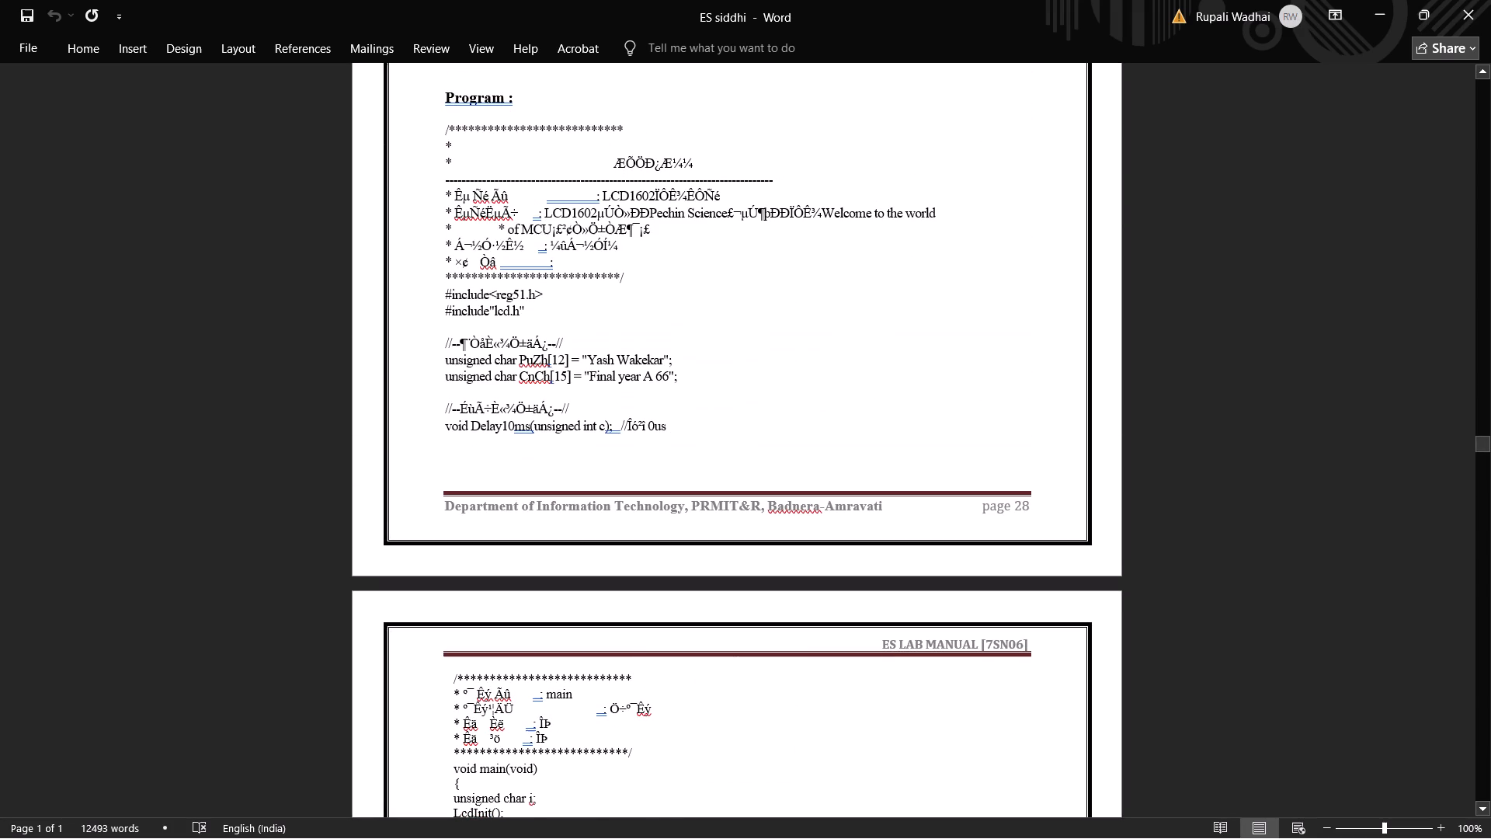
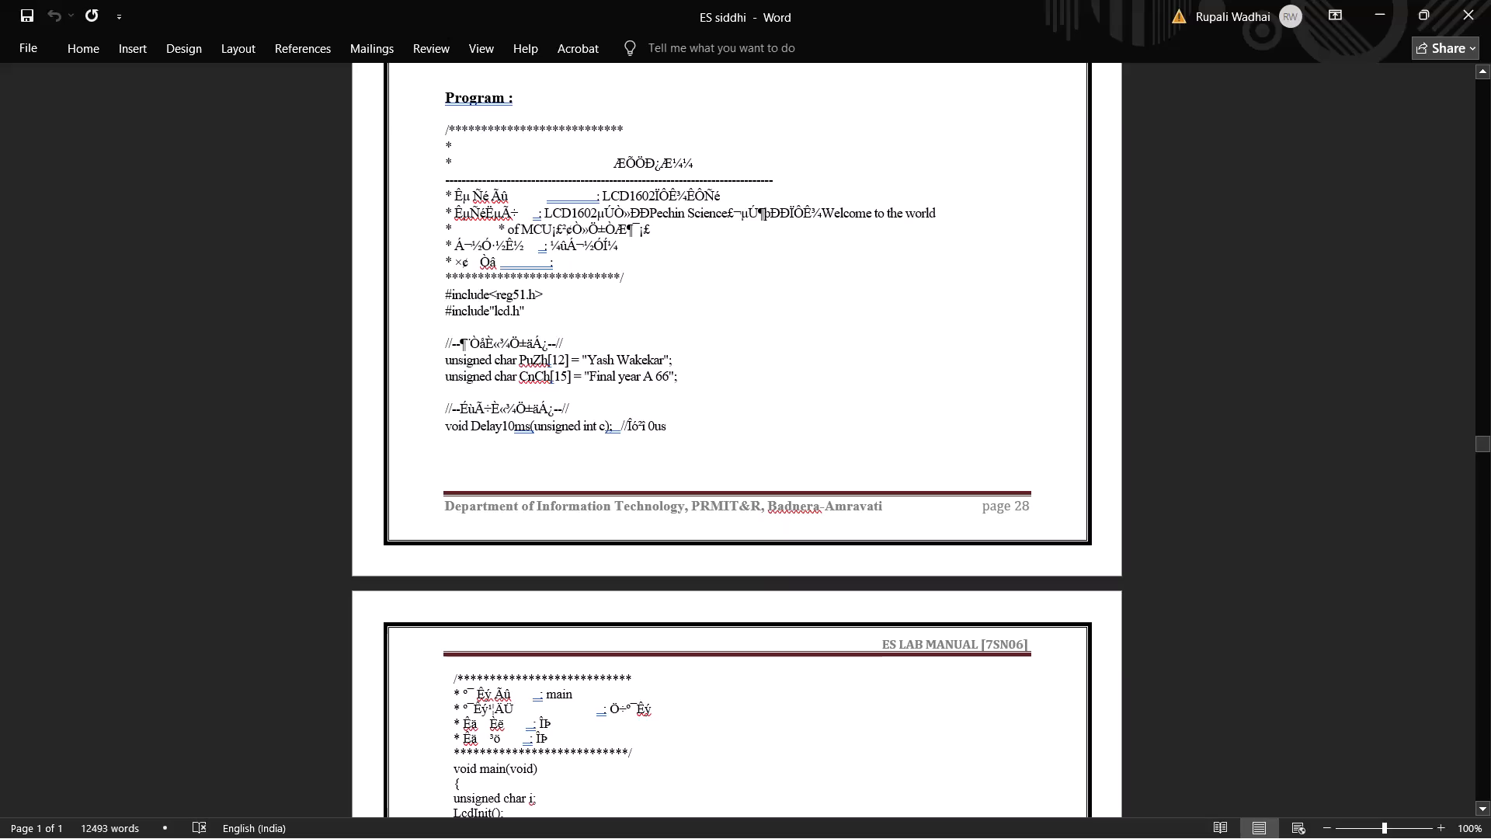
Replace the name in the PuZh[12] string of the LCD program on page 28 with the name on the LCD output photo.
{"action": "left_click", "coordinate": [651, 350]}
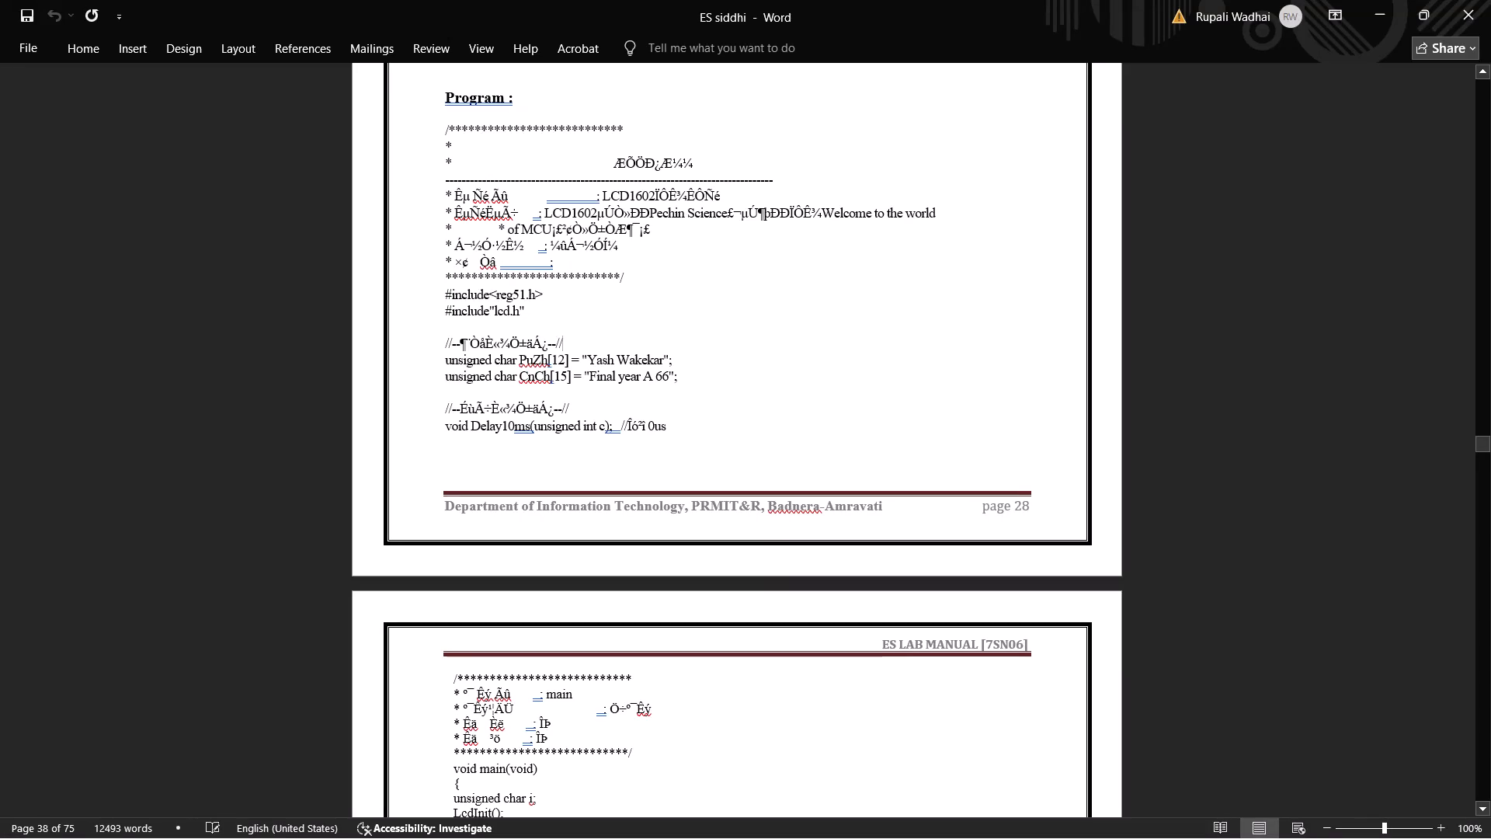
{"action": "left_click", "coordinate": [631, 357]}
{"action": "left_click", "coordinate": [690, 357]}
{"action": "left_click", "coordinate": [661, 359]}
{"action": "key", "text": "Right"}
{"action": "key", "text": "BackSpace"}
{"action": "key", "text": "BackSpace"}
{"action": "key", "text": "BackSpace"}
{"action": "key", "text": "BackSpace"}
{"action": "key", "text": "BackSpace"}
{"action": "key", "text": "BackSpace"}
{"action": "key", "text": "BackSpace"}
{"action": "key", "text": "BackSpace"}
{"action": "key", "text": "BackSpace"}
{"action": "key", "text": "BackSpace"}
{"action": "key", "text": "BackSpace"}
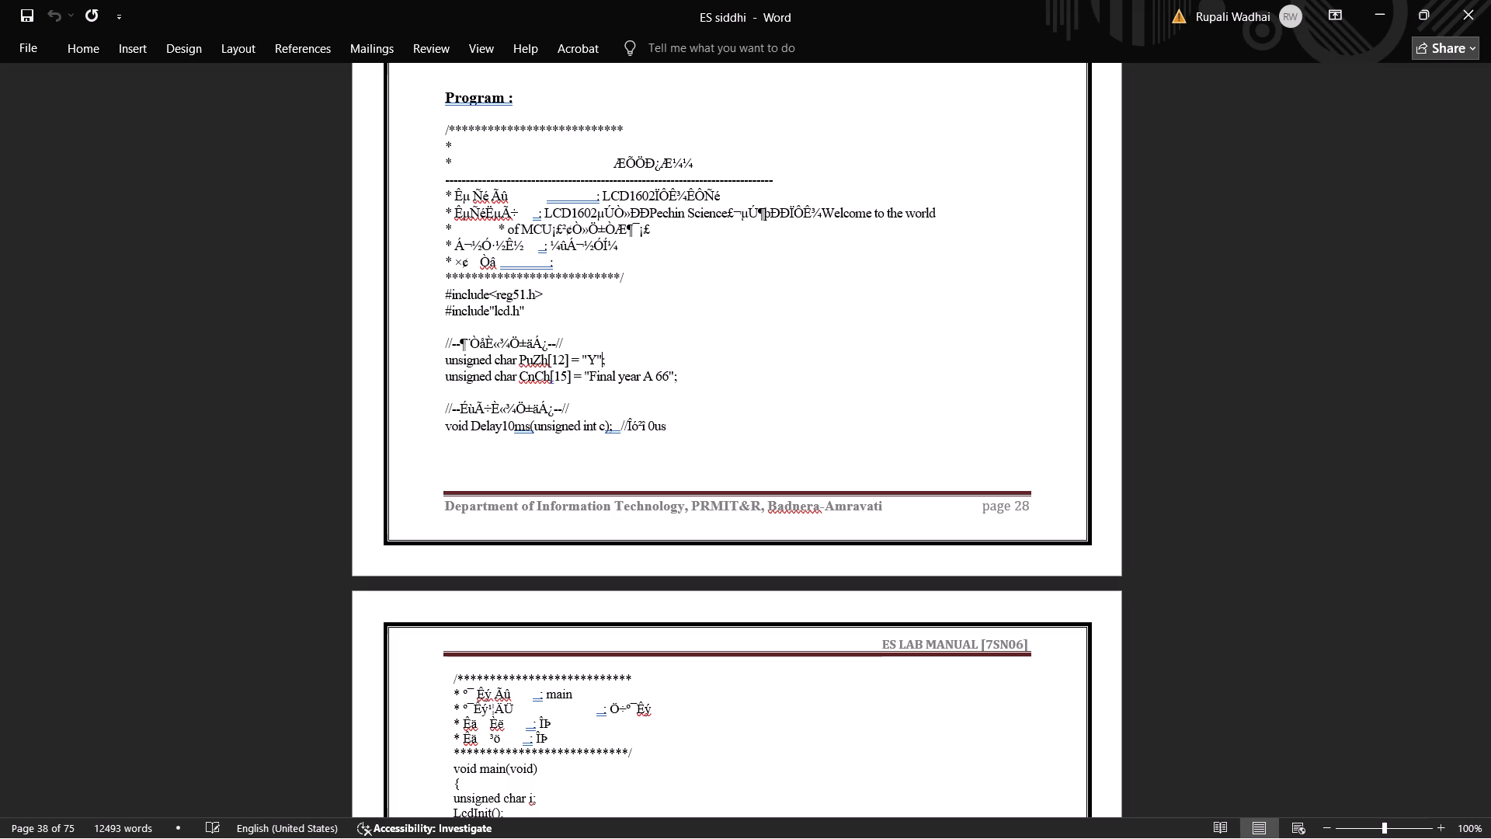
{"action": "key", "text": "BackSpace"}
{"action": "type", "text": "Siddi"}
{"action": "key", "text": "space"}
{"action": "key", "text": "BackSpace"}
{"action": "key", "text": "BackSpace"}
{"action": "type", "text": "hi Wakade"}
Check the LCD output photo after page 29 and change the number in the CnCh[15] string to 24, giving "Final year A 24".
{"action": "scroll", "coordinate": [659, 359], "scroll_direction": "down", "scroll_amount": 5}
{"action": "scroll", "coordinate": [489, 364], "scroll_direction": "down", "scroll_amount": 20}
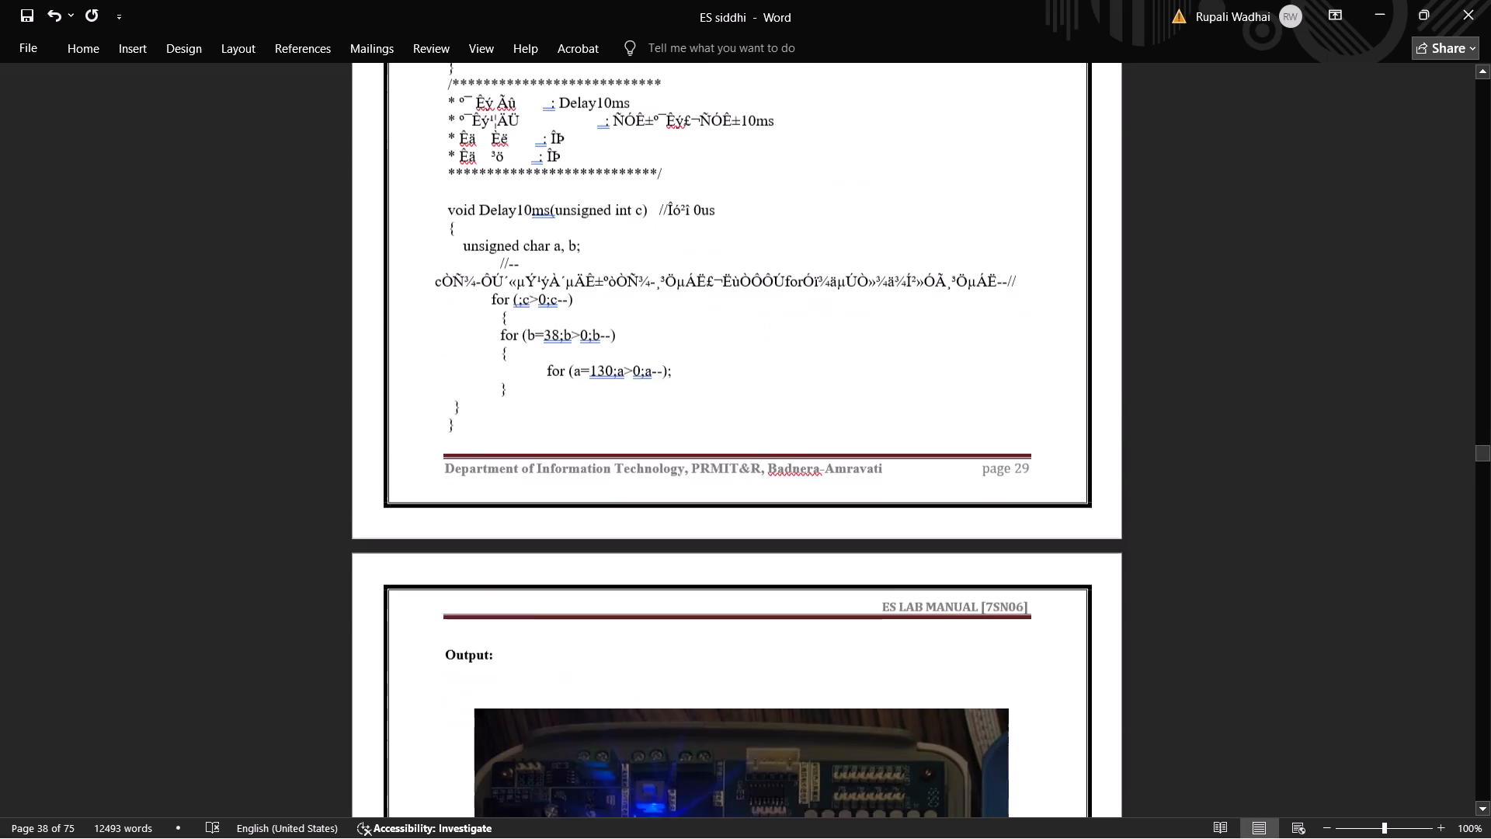
{"action": "scroll", "coordinate": [740, 412], "scroll_direction": "down", "scroll_amount": 15}
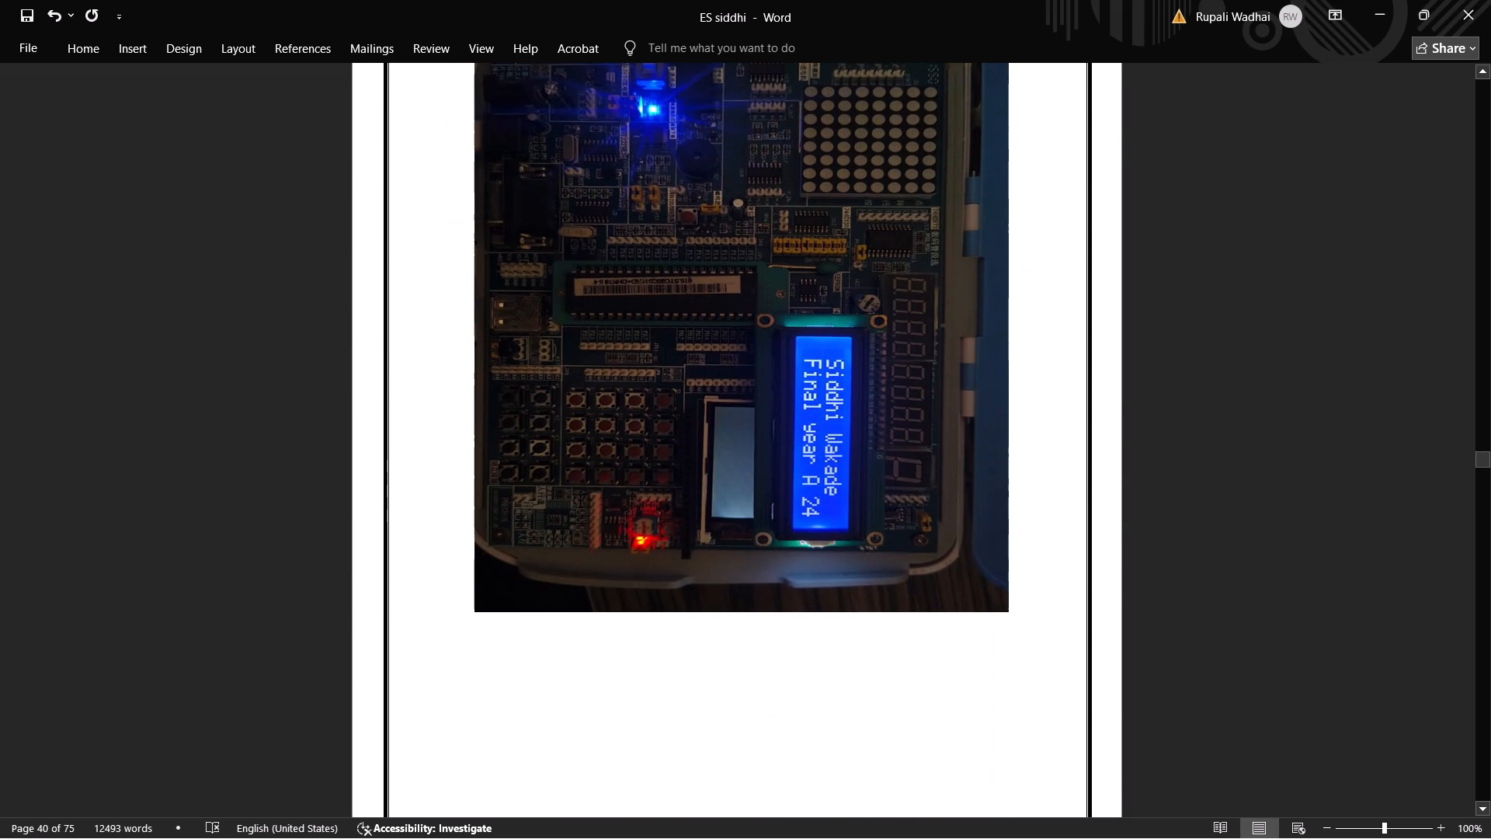
{"action": "scroll", "coordinate": [755, 409], "scroll_direction": "up", "scroll_amount": 15}
{"action": "scroll", "coordinate": [742, 402], "scroll_direction": "down", "scroll_amount": 1}
{"action": "scroll", "coordinate": [742, 402], "scroll_direction": "up", "scroll_amount": 4}
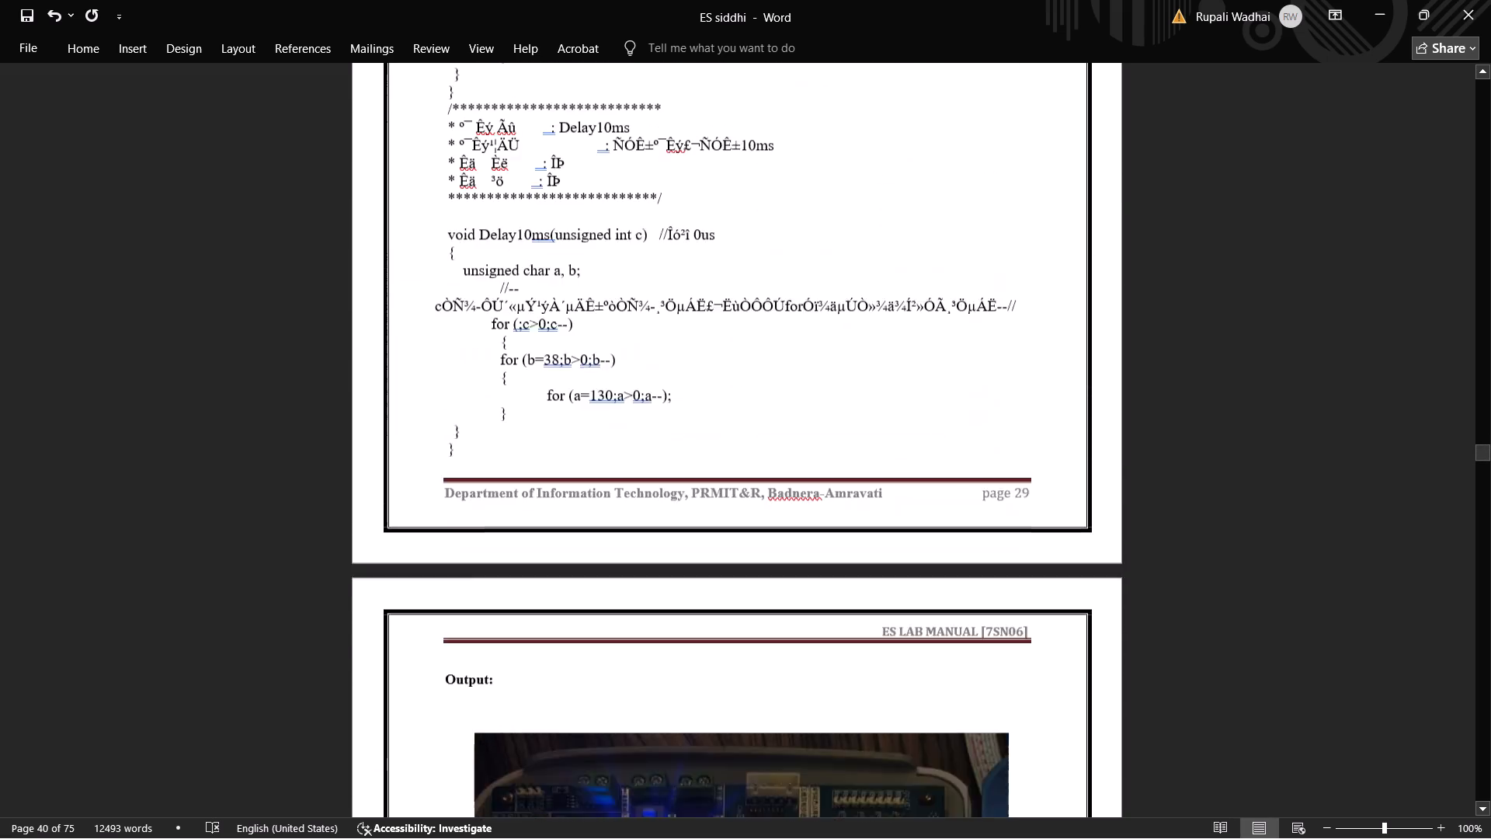
{"action": "scroll", "coordinate": [714, 358], "scroll_direction": "up", "scroll_amount": 20}
{"action": "left_click", "coordinate": [667, 294]}
{"action": "left_click", "coordinate": [667, 288]}
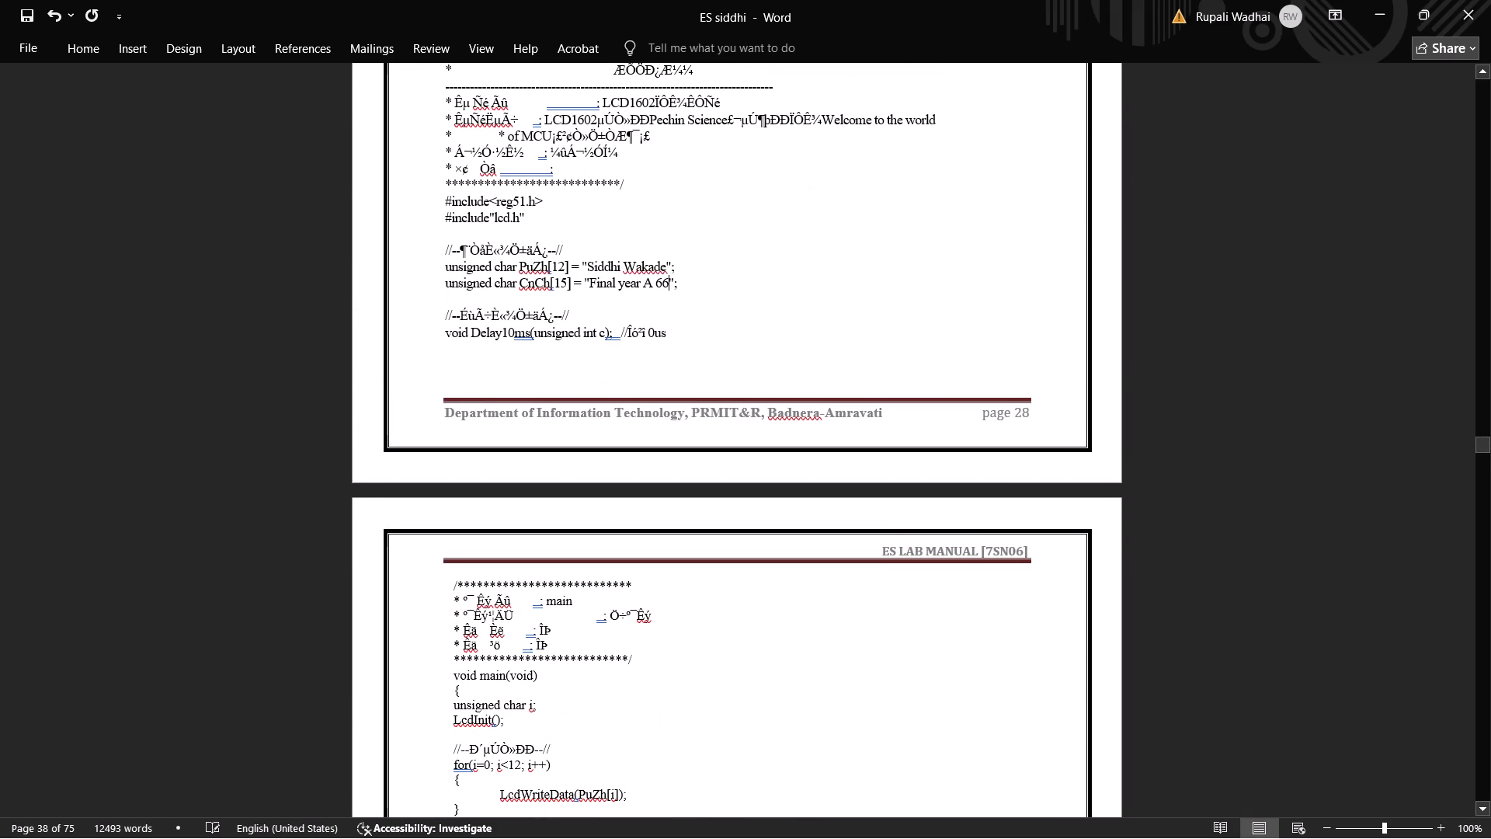
{"action": "key", "text": "BackSpace"}
{"action": "key", "text": "BackSpace"}
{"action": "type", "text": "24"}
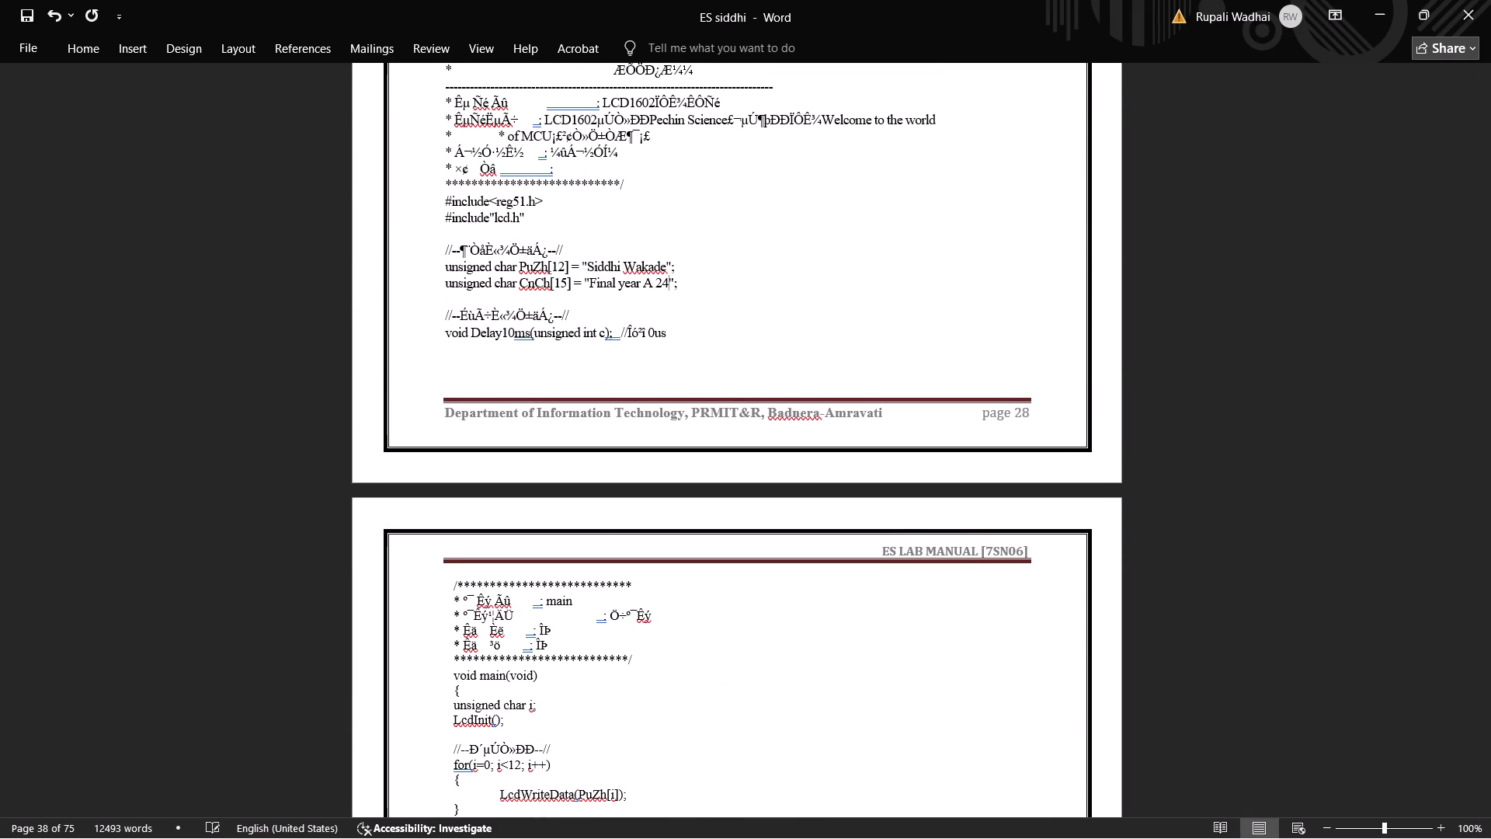
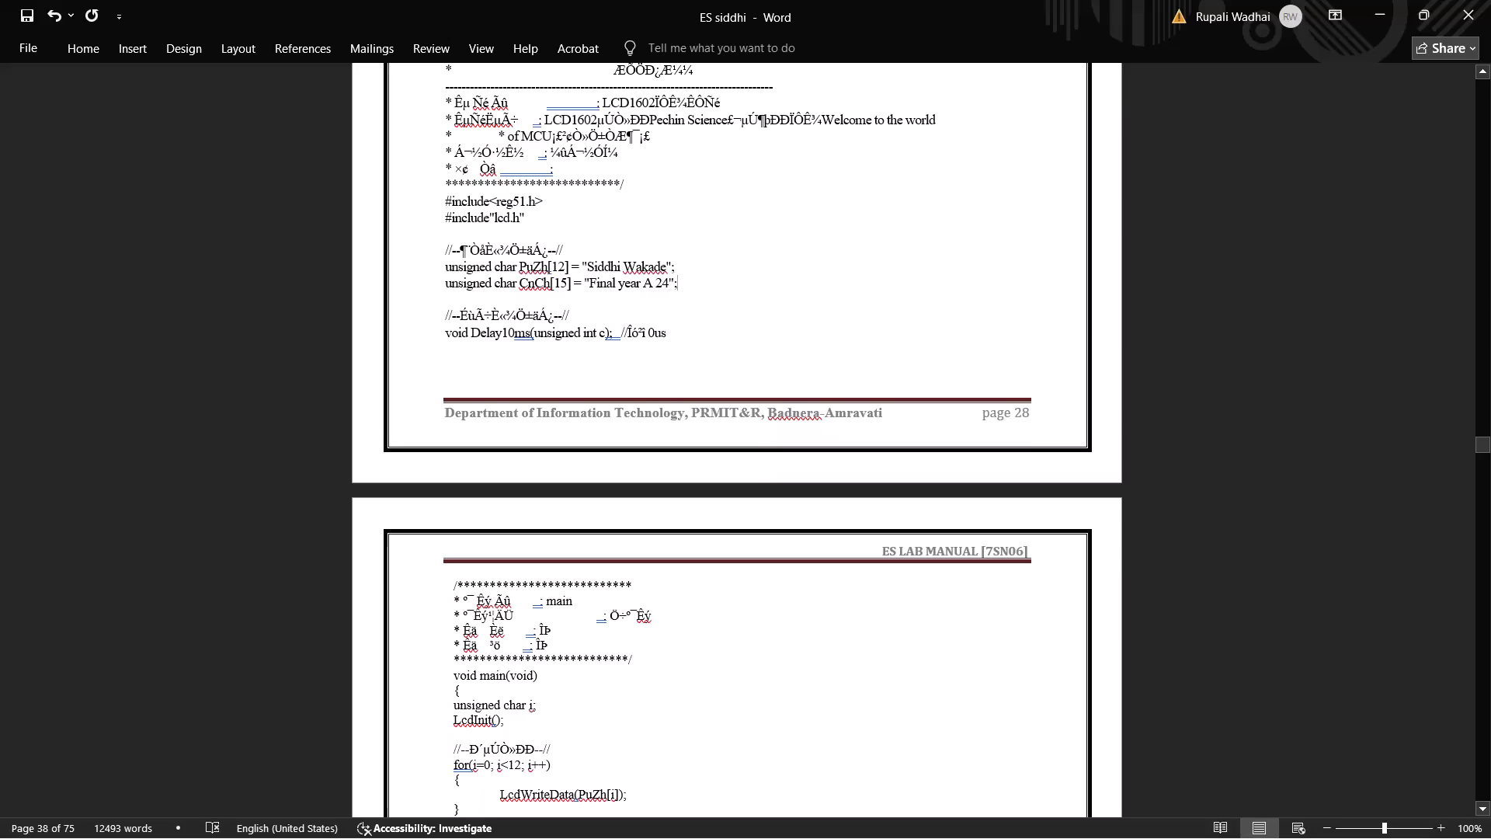
Recheck the edited PuZh[12] and CnCh[15] strings on page 28 against the LCD output photo on page 30.
{"action": "left_click_drag", "start_coordinate": [690, 288], "coordinate": [617, 283]}
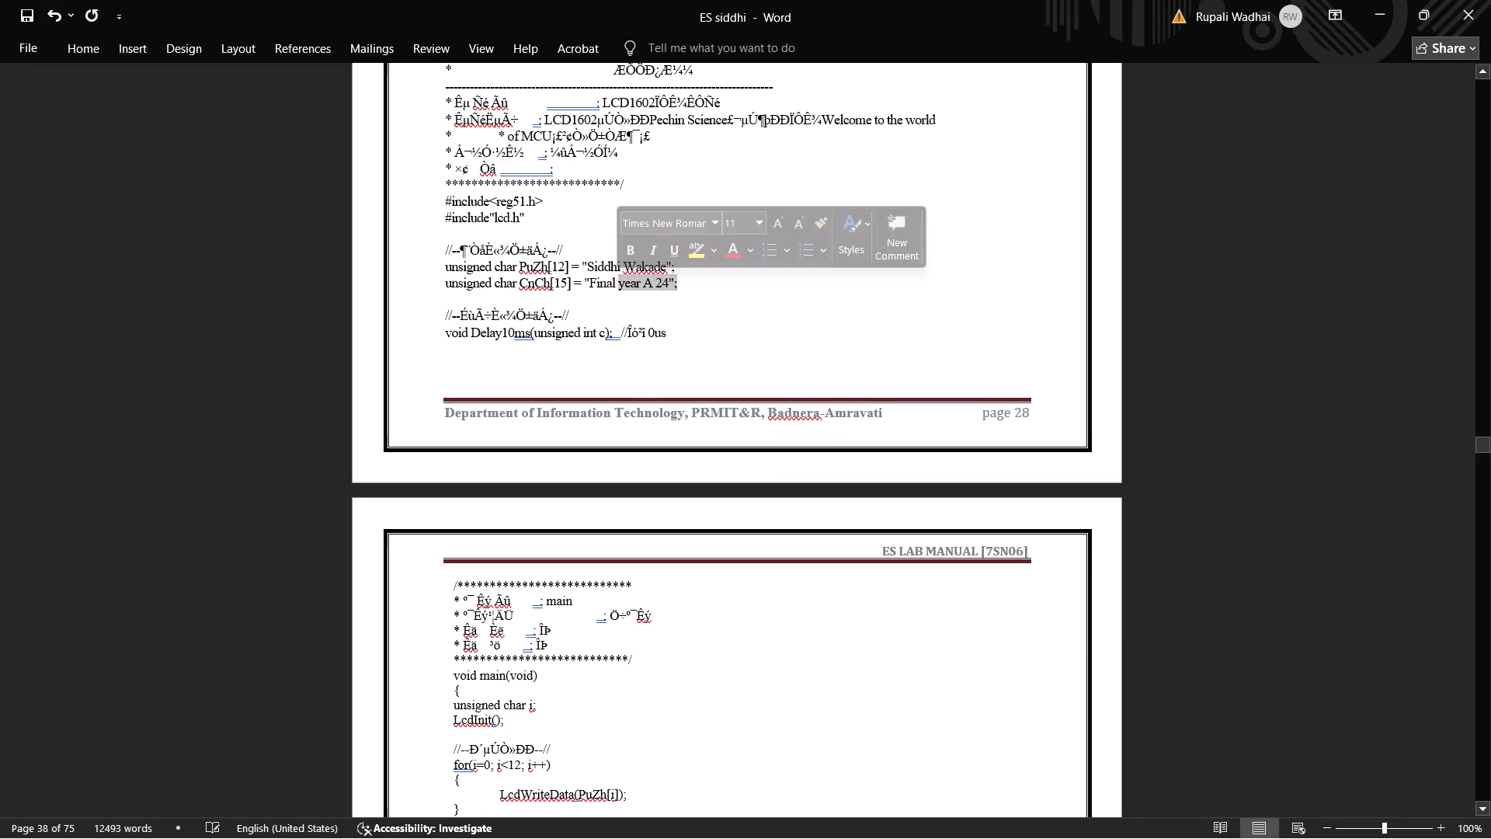
{"action": "left_click", "coordinate": [566, 287]}
{"action": "left_click_drag", "start_coordinate": [585, 287], "coordinate": [655, 286]}
{"action": "left_click", "coordinate": [706, 286]}
{"action": "left_click_drag", "start_coordinate": [671, 283], "coordinate": [596, 268]}
{"action": "left_click", "coordinate": [669, 337]}
{"action": "scroll", "coordinate": [666, 337], "scroll_direction": "down", "scroll_amount": 16}
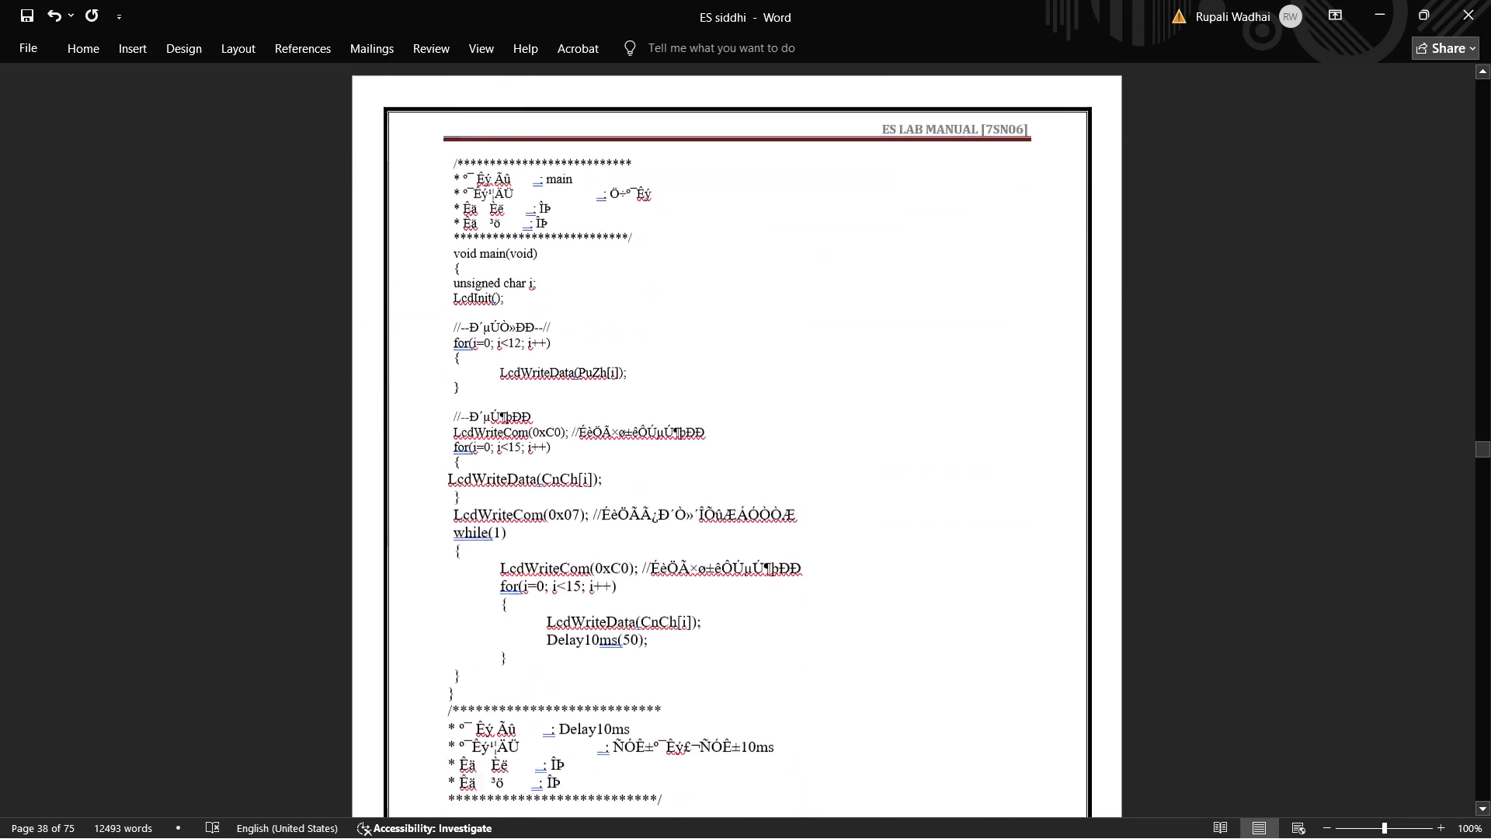
{"action": "scroll", "coordinate": [703, 495], "scroll_direction": "down", "scroll_amount": 12}
{"action": "scroll", "coordinate": [705, 499], "scroll_direction": "down", "scroll_amount": 10}
{"action": "scroll", "coordinate": [750, 576], "scroll_direction": "down", "scroll_amount": 8}
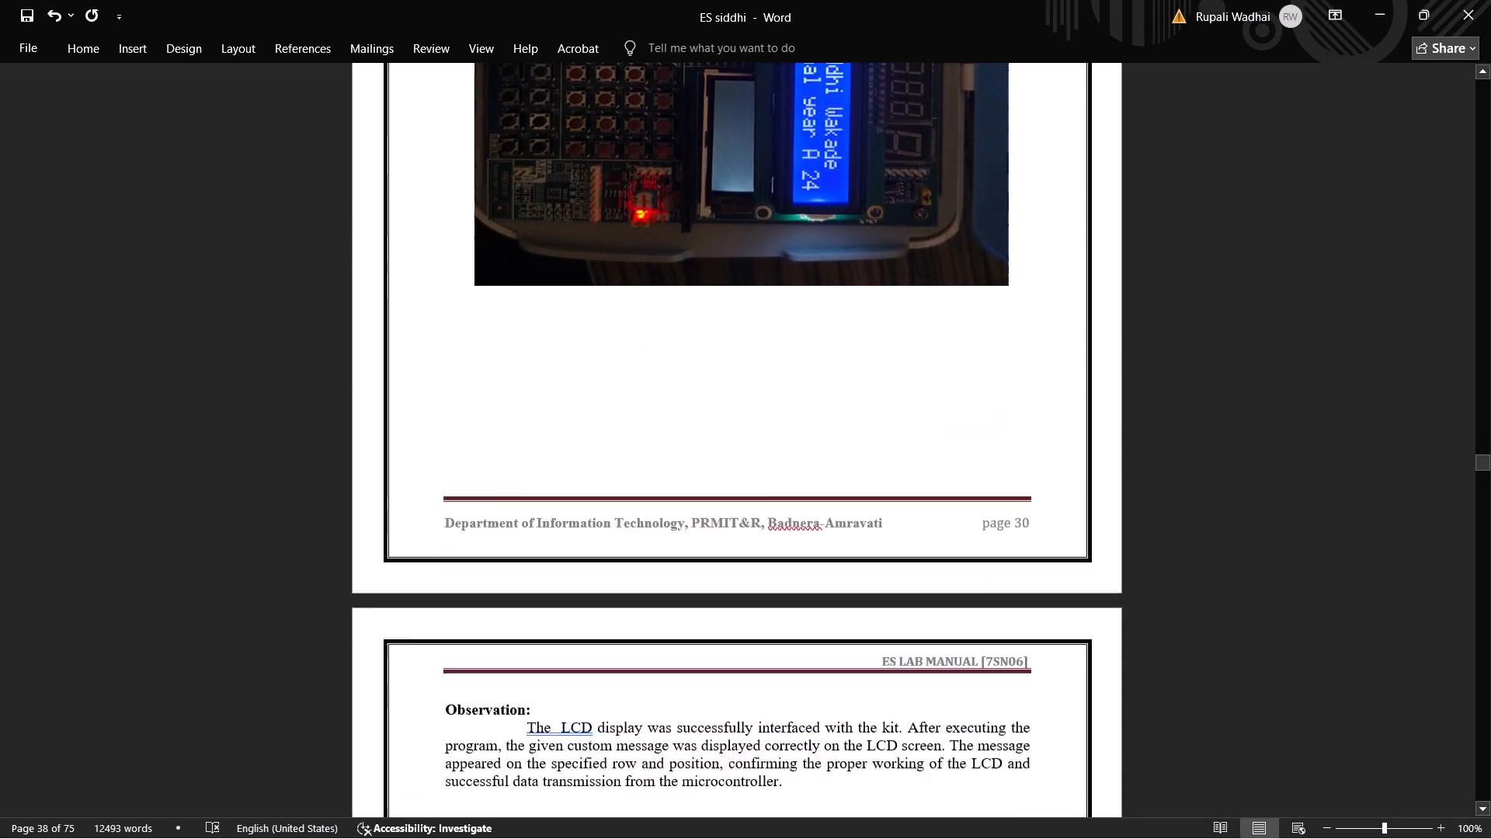
Look through Experiment No. 6(A), from its aim and theory through the Flowcode flowchart to its output section.
{"action": "scroll", "coordinate": [829, 559], "scroll_direction": "down", "scroll_amount": 11}
{"action": "scroll", "coordinate": [832, 555], "scroll_direction": "down", "scroll_amount": 10}
{"action": "scroll", "coordinate": [829, 555], "scroll_direction": "down", "scroll_amount": 12}
{"action": "scroll", "coordinate": [824, 554], "scroll_direction": "up", "scroll_amount": 2}
{"action": "scroll", "coordinate": [824, 554], "scroll_direction": "down", "scroll_amount": 6}
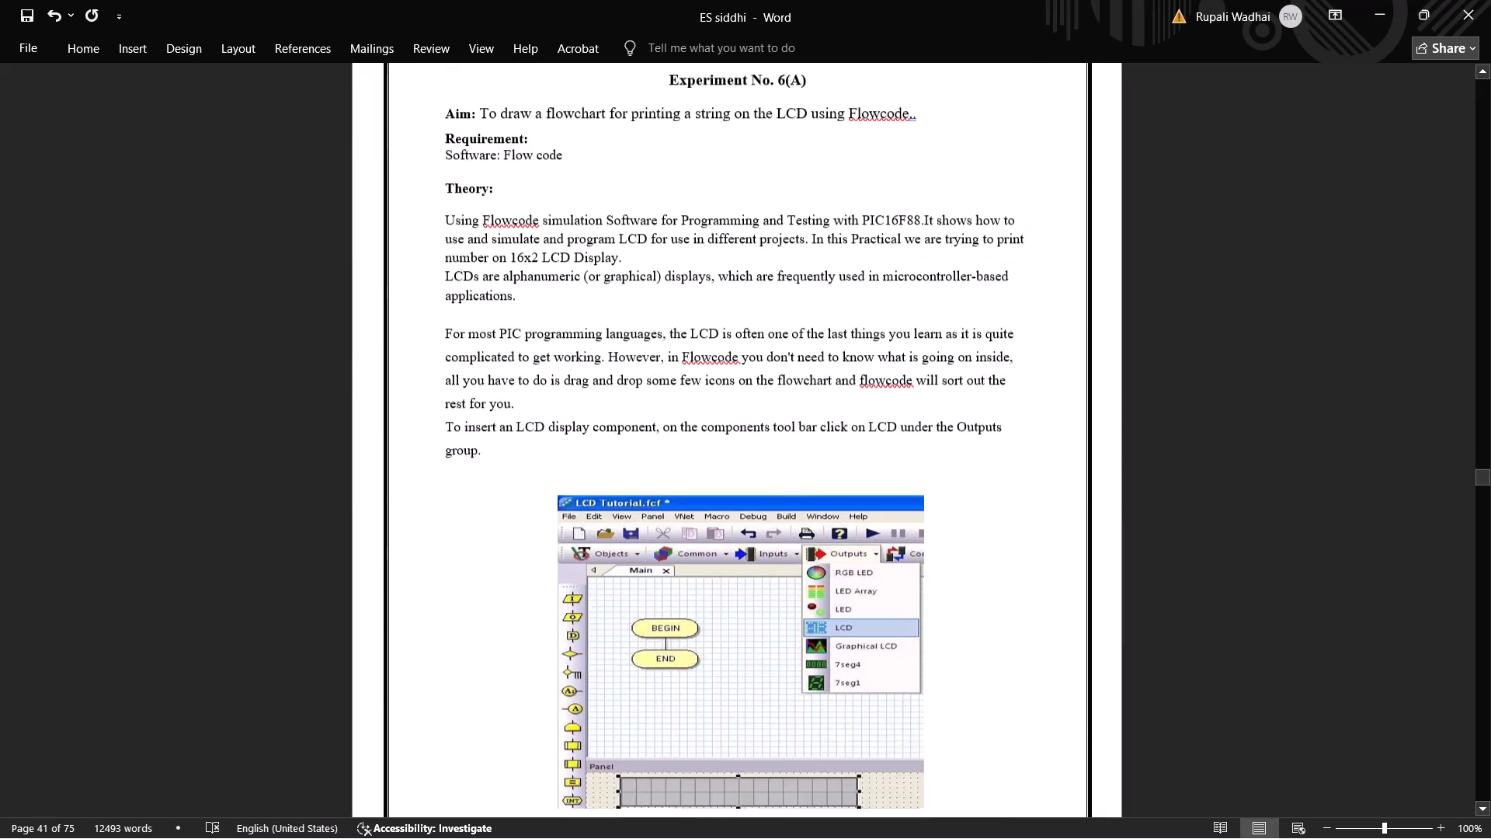
{"action": "scroll", "coordinate": [824, 554], "scroll_direction": "up", "scroll_amount": 4}
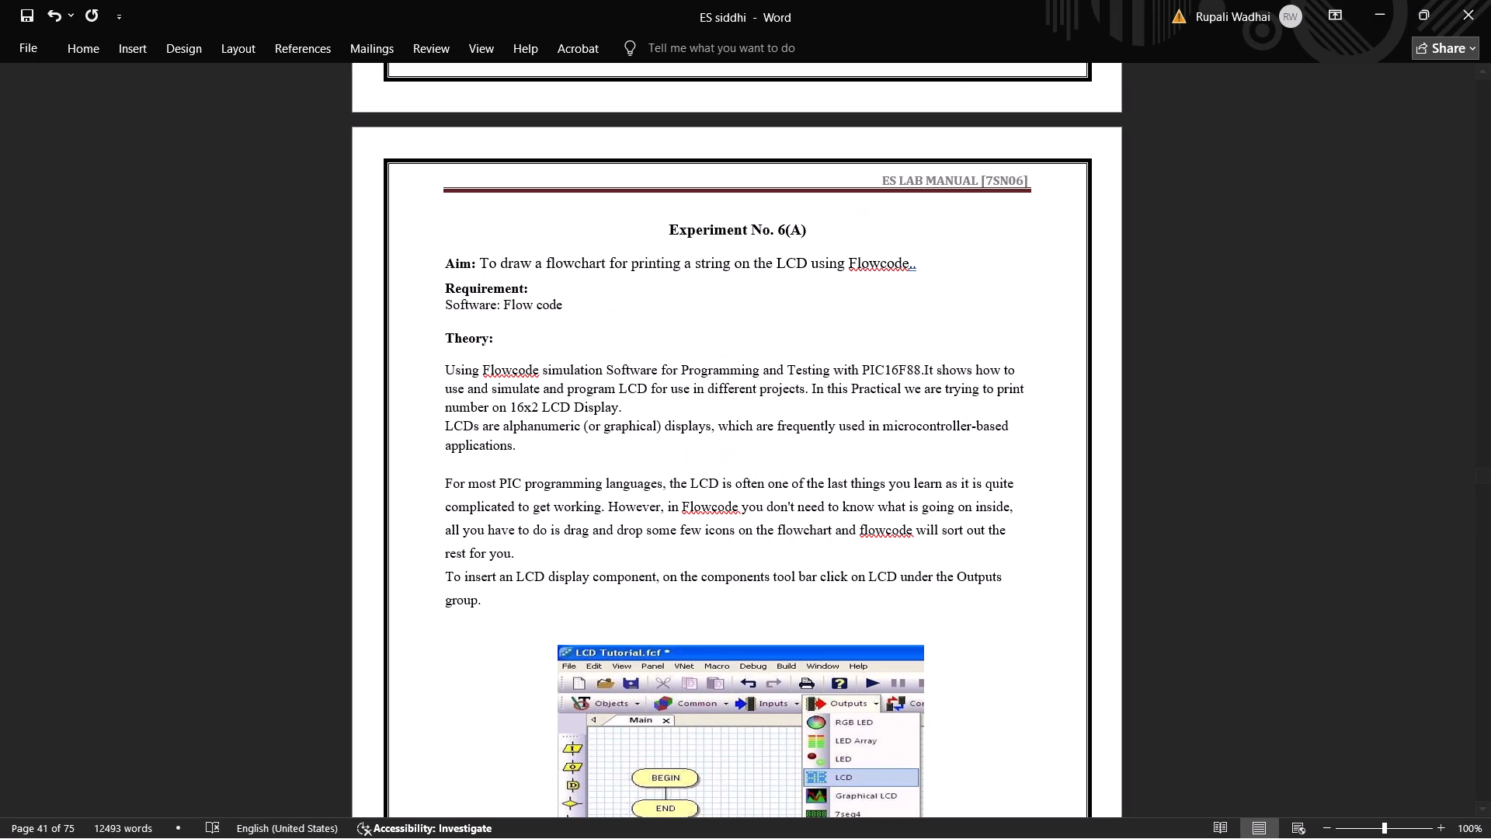
{"action": "scroll", "coordinate": [814, 554], "scroll_direction": "down", "scroll_amount": 19}
{"action": "scroll", "coordinate": [816, 554], "scroll_direction": "down", "scroll_amount": 18}
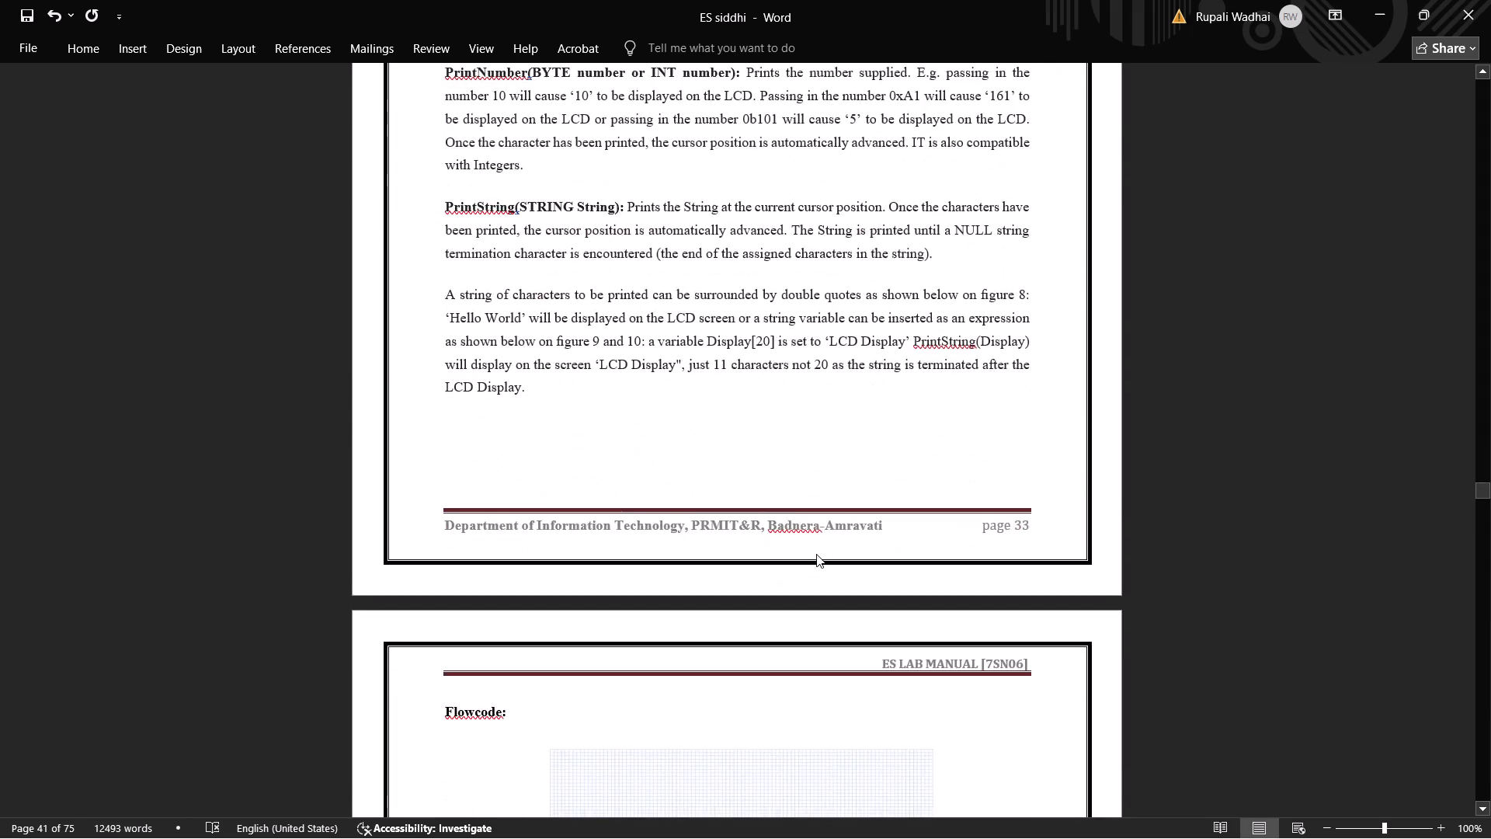
{"action": "scroll", "coordinate": [816, 554], "scroll_direction": "down", "scroll_amount": 20}
{"action": "scroll", "coordinate": [816, 554], "scroll_direction": "up", "scroll_amount": 1}
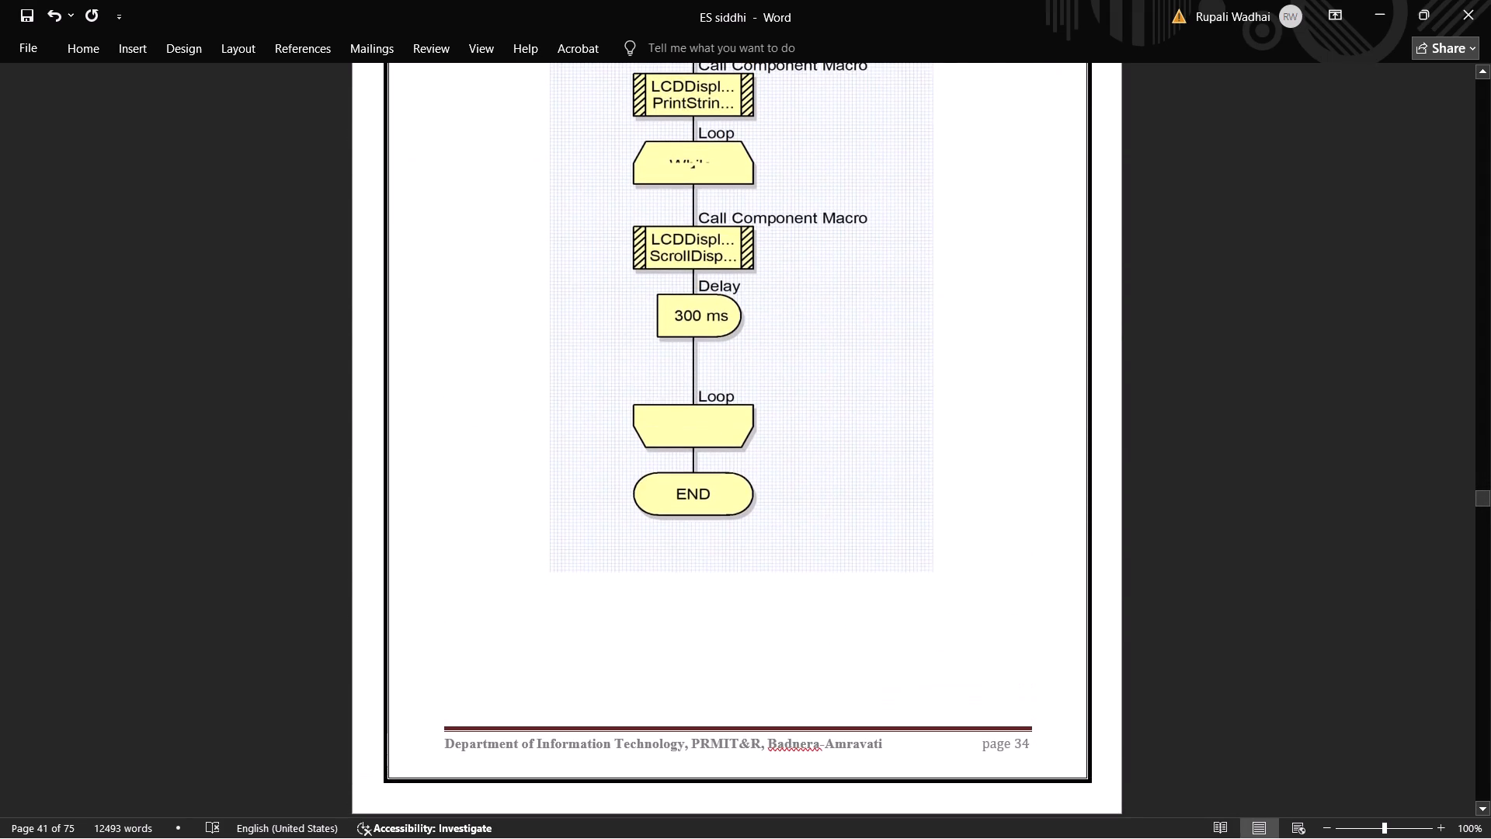
{"action": "scroll", "coordinate": [816, 554], "scroll_direction": "up", "scroll_amount": 4}
{"action": "scroll", "coordinate": [816, 554], "scroll_direction": "down", "scroll_amount": 15}
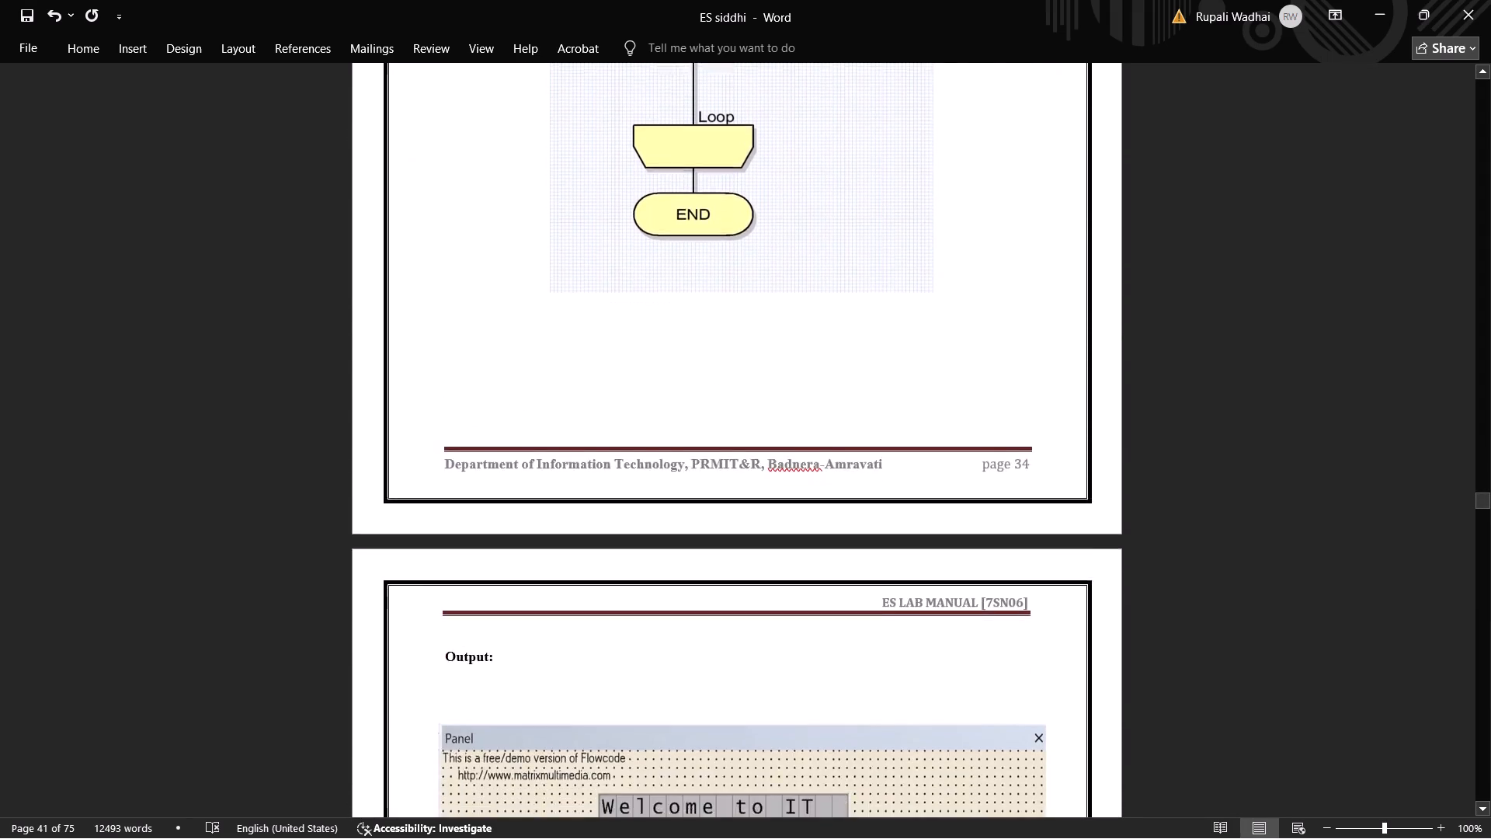
Select the Flowcode panel picture under the Output heading of Experiment No. 6(A).
{"action": "scroll", "coordinate": [818, 555], "scroll_direction": "down", "scroll_amount": 4}
{"action": "left_click", "coordinate": [767, 416]}
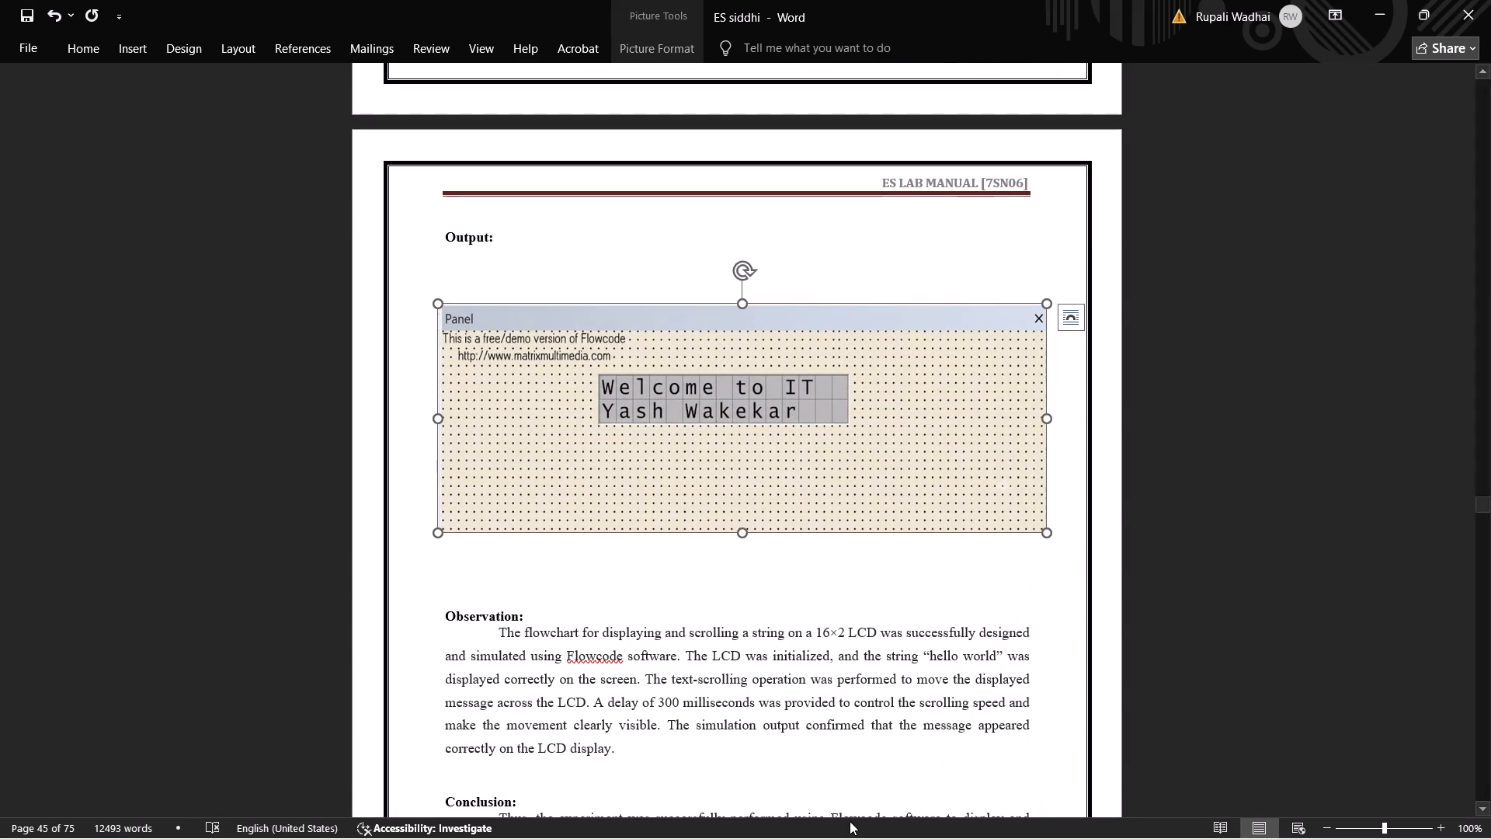
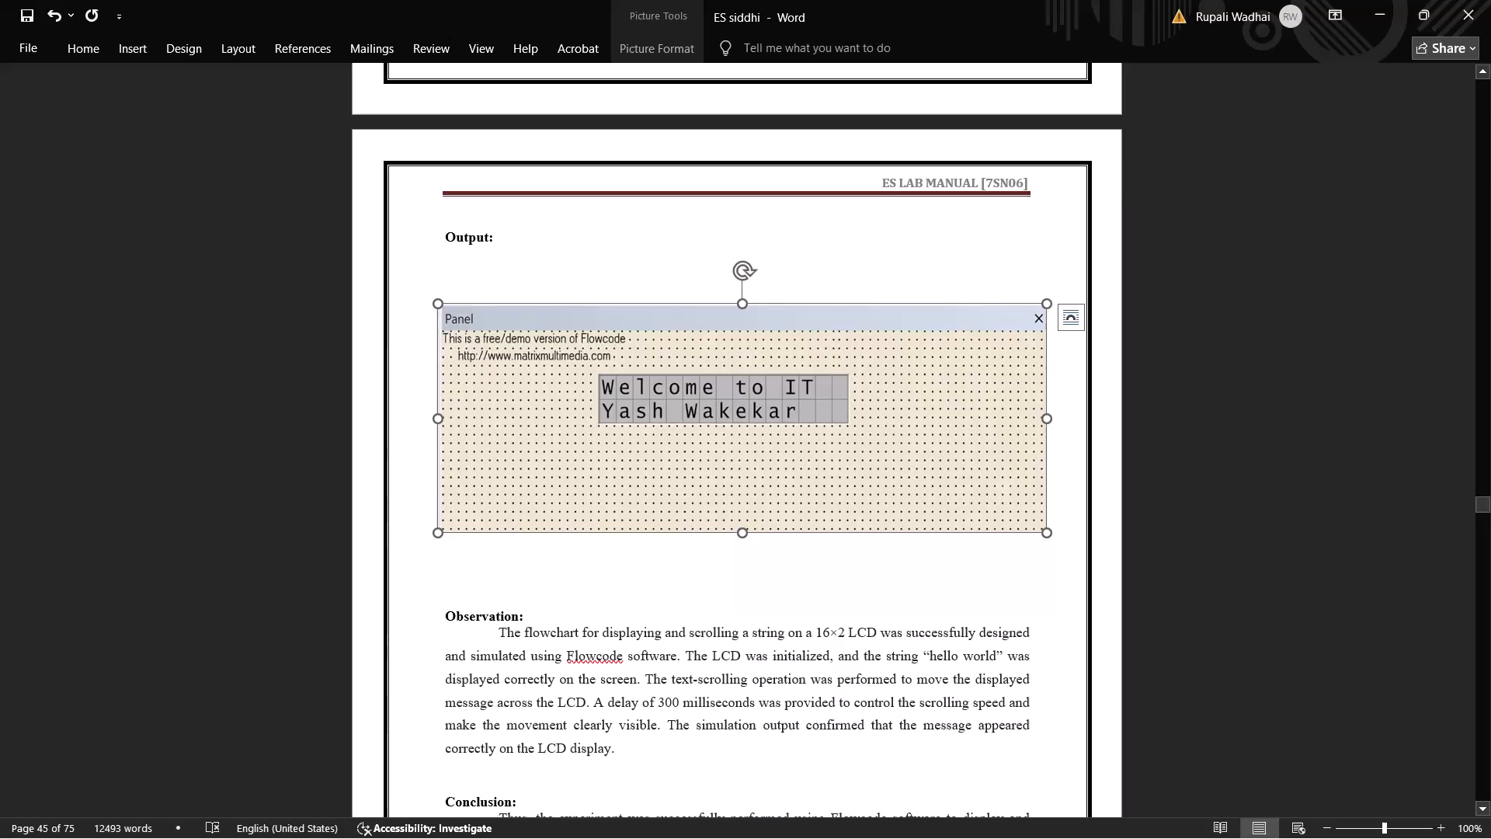
Remove the selected Flowcode panel picture under the Output heading of Experiment No. 6(A) and begin inserting a replacement picture from this device.
{"action": "key", "text": "BackSpace"}
{"action": "left_click", "coordinate": [130, 47]}
{"action": "left_click", "coordinate": [231, 108]}
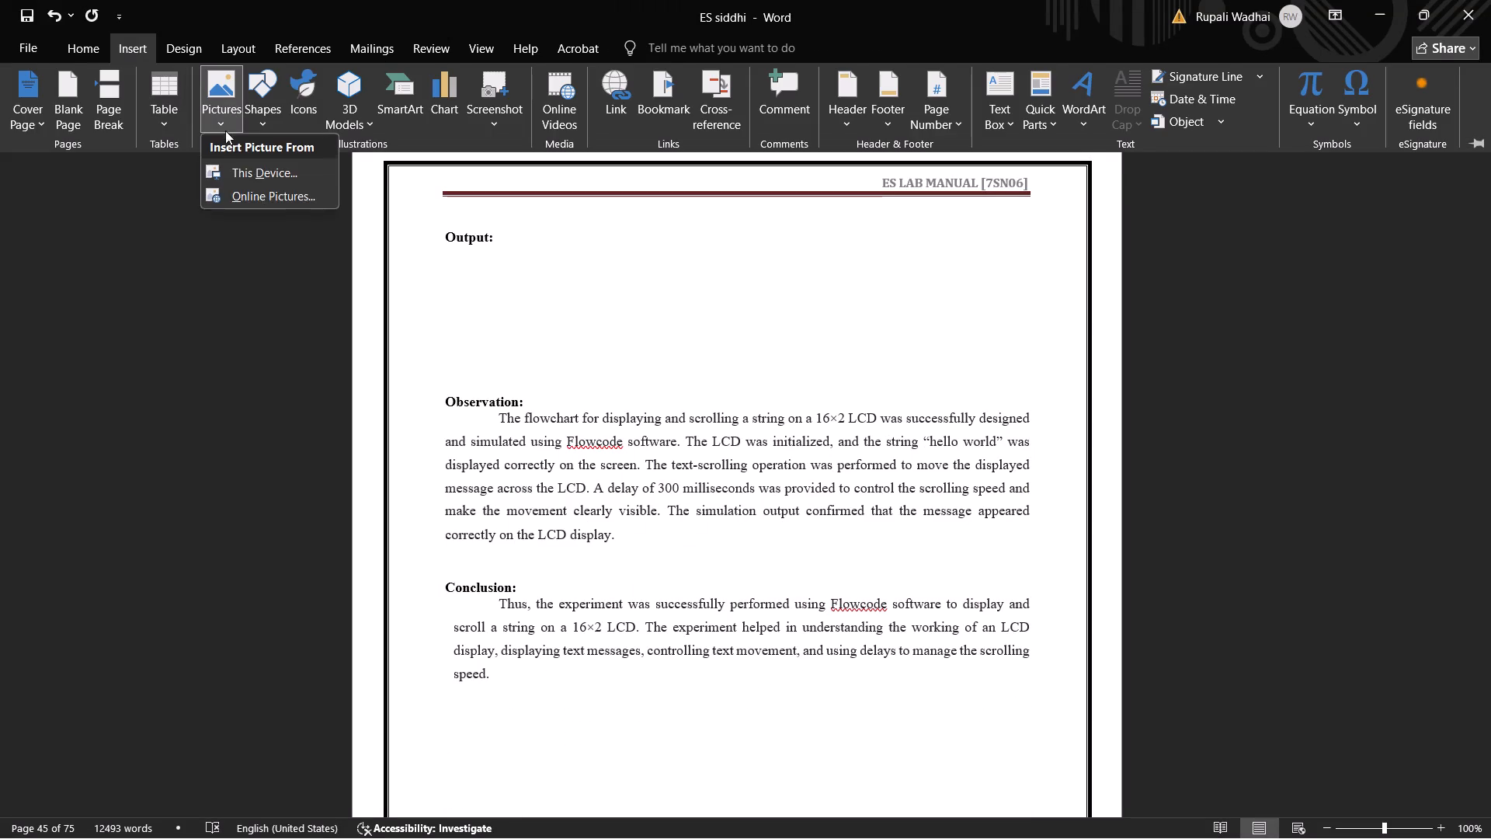
{"action": "left_click", "coordinate": [266, 176]}
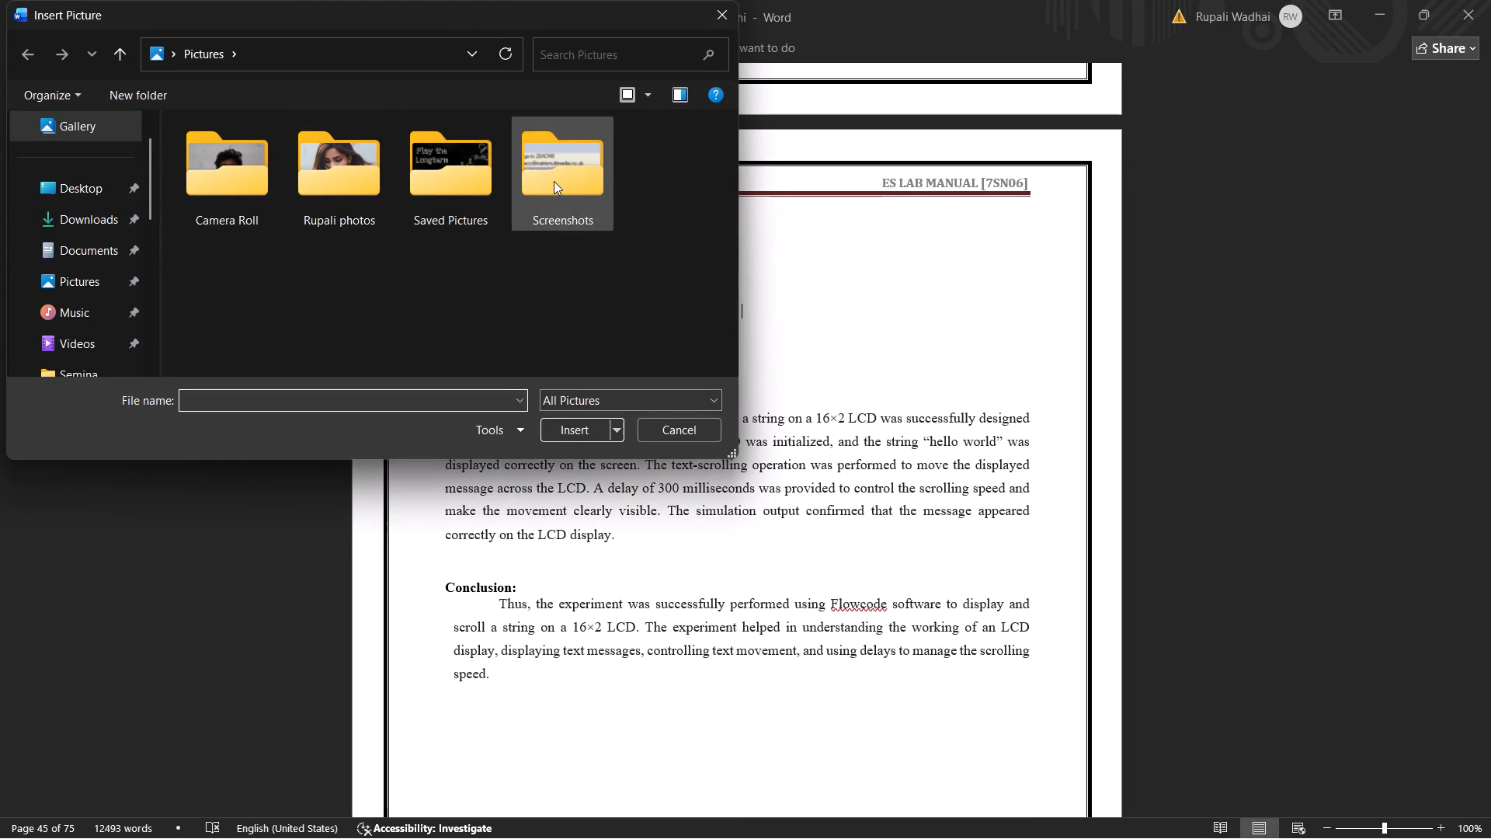
Insert the picture siddhi 6A from the sem 7 folder under the Output heading of Experiment No. 6(A).
{"action": "double_click", "coordinate": [554, 181]}
{"action": "scroll", "coordinate": [315, 327], "scroll_direction": "down", "scroll_amount": 5}
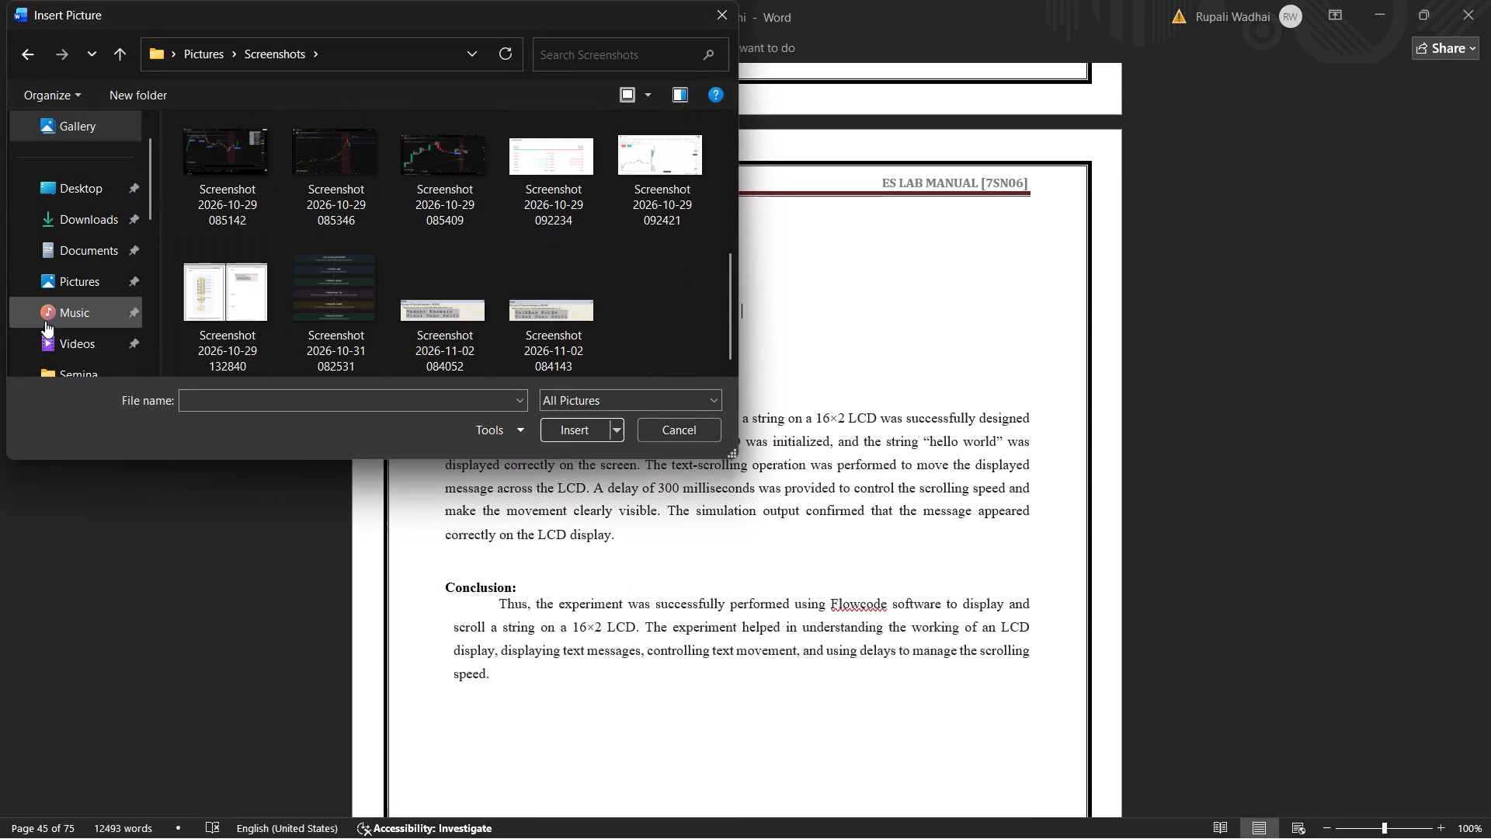
{"action": "scroll", "coordinate": [58, 287], "scroll_direction": "down", "scroll_amount": 2}
{"action": "left_click", "coordinate": [75, 266]}
{"action": "left_click", "coordinate": [92, 242]}
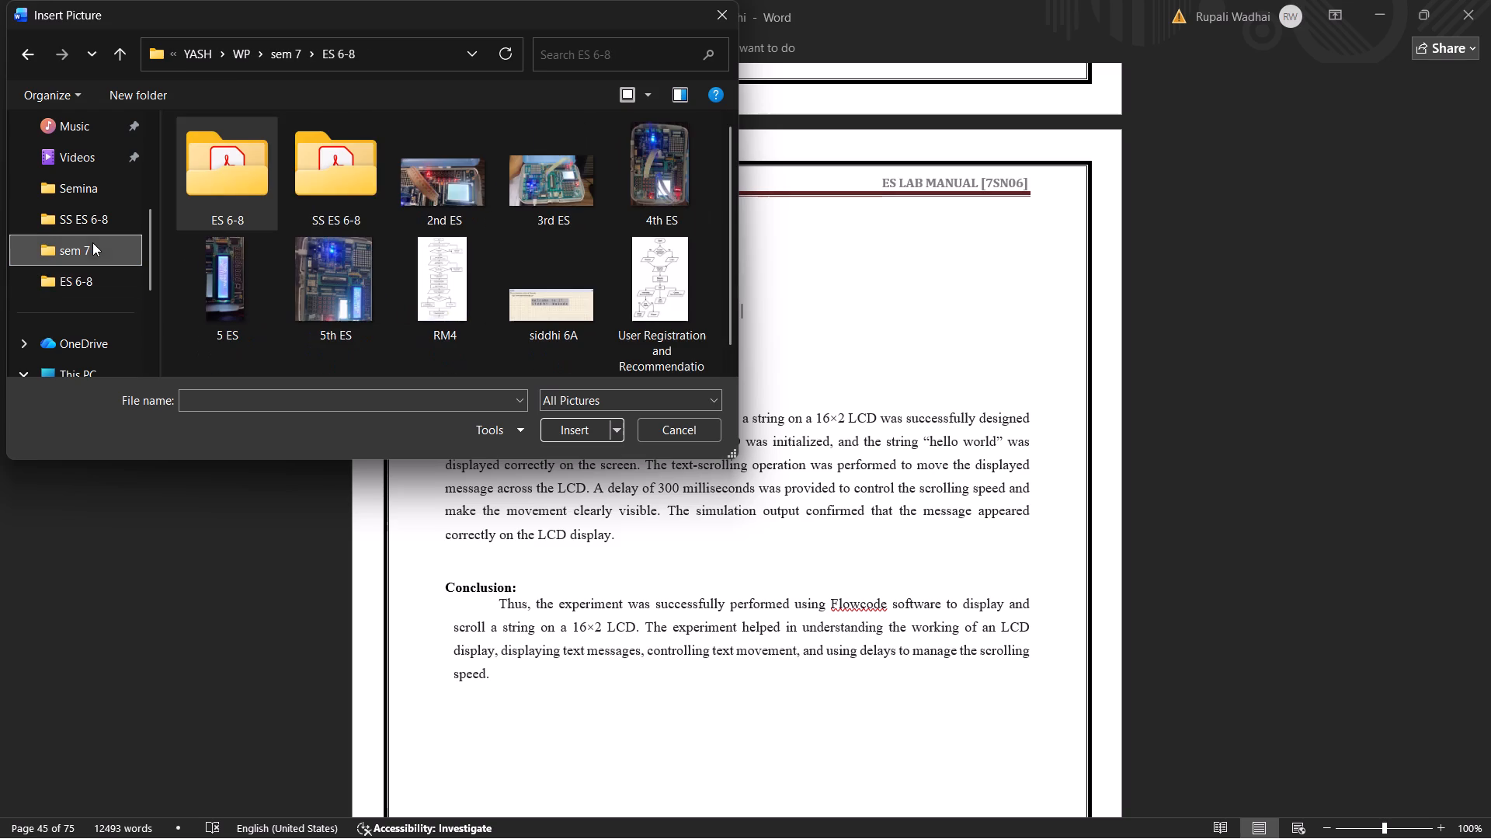
{"action": "left_click", "coordinate": [519, 267]}
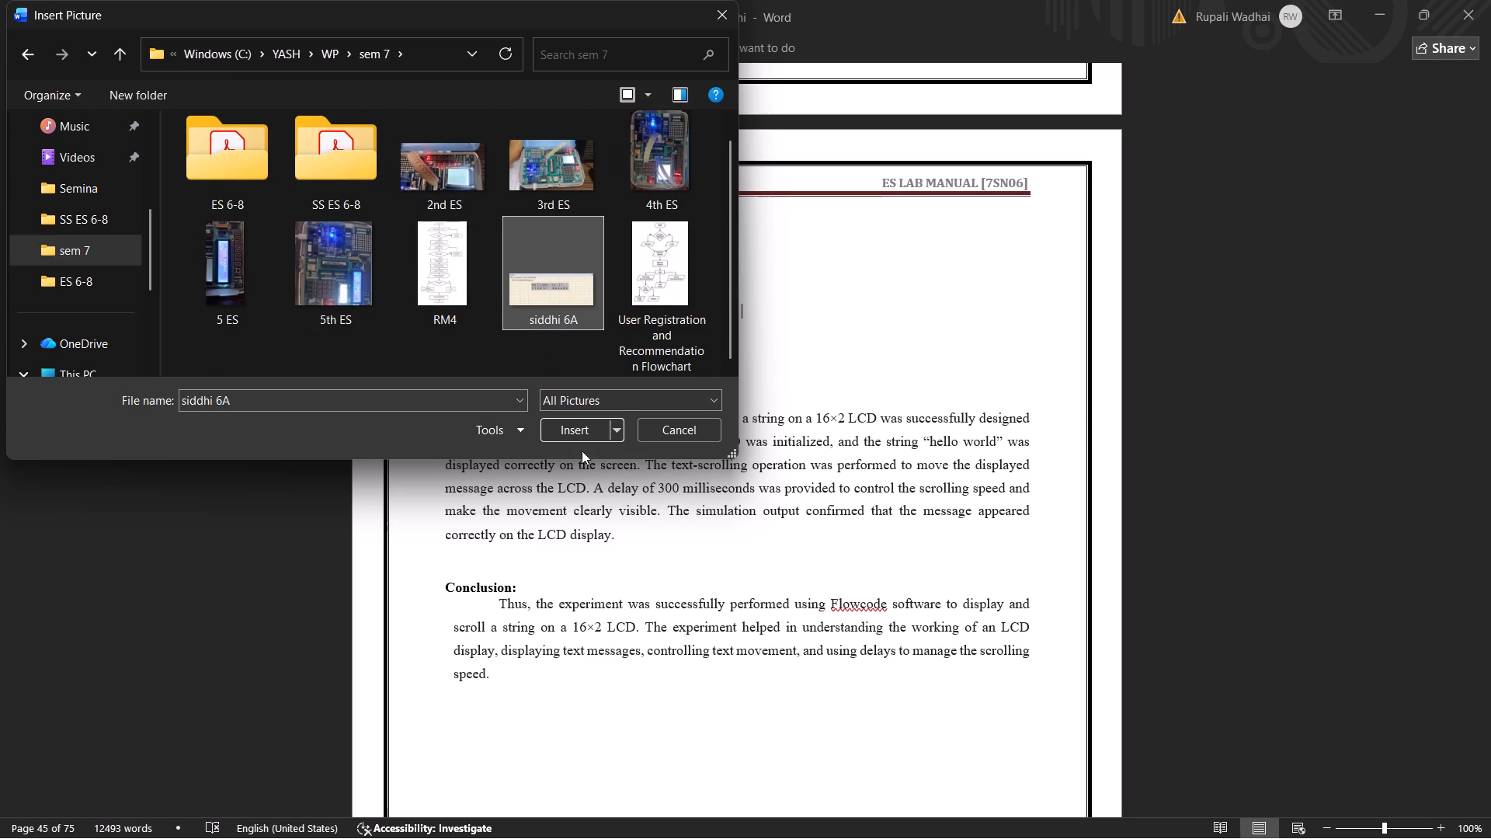
{"action": "left_click", "coordinate": [565, 406]}
{"action": "left_click", "coordinate": [492, 394]}
{"action": "left_click", "coordinate": [585, 433]}
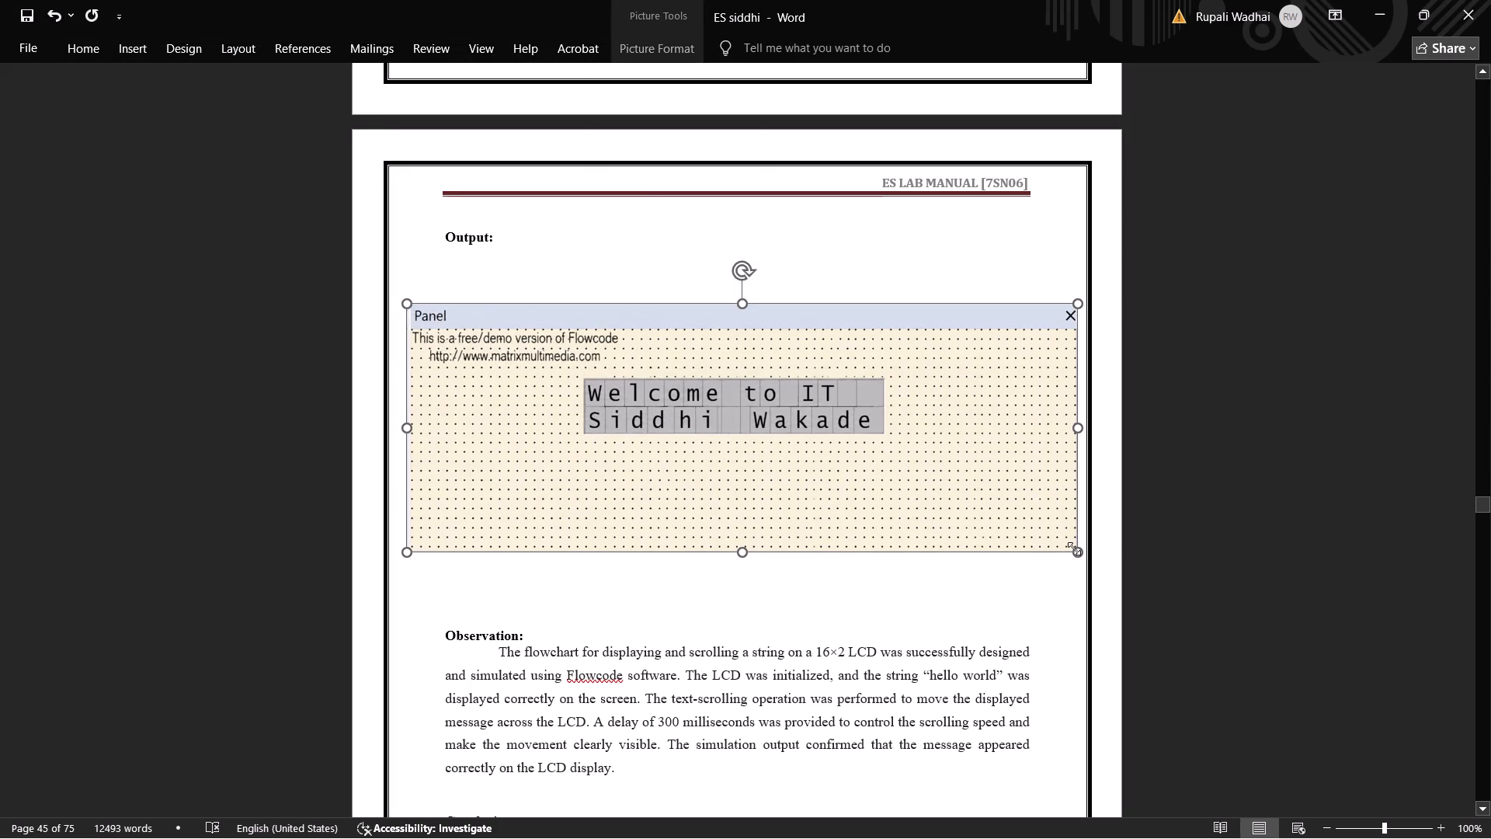
Shrink the inserted Flowcode panel picture proportionally to about 70% of its size, so it sits within the page margins.
{"action": "left_click_drag", "start_coordinate": [1074, 550], "coordinate": [888, 348]}
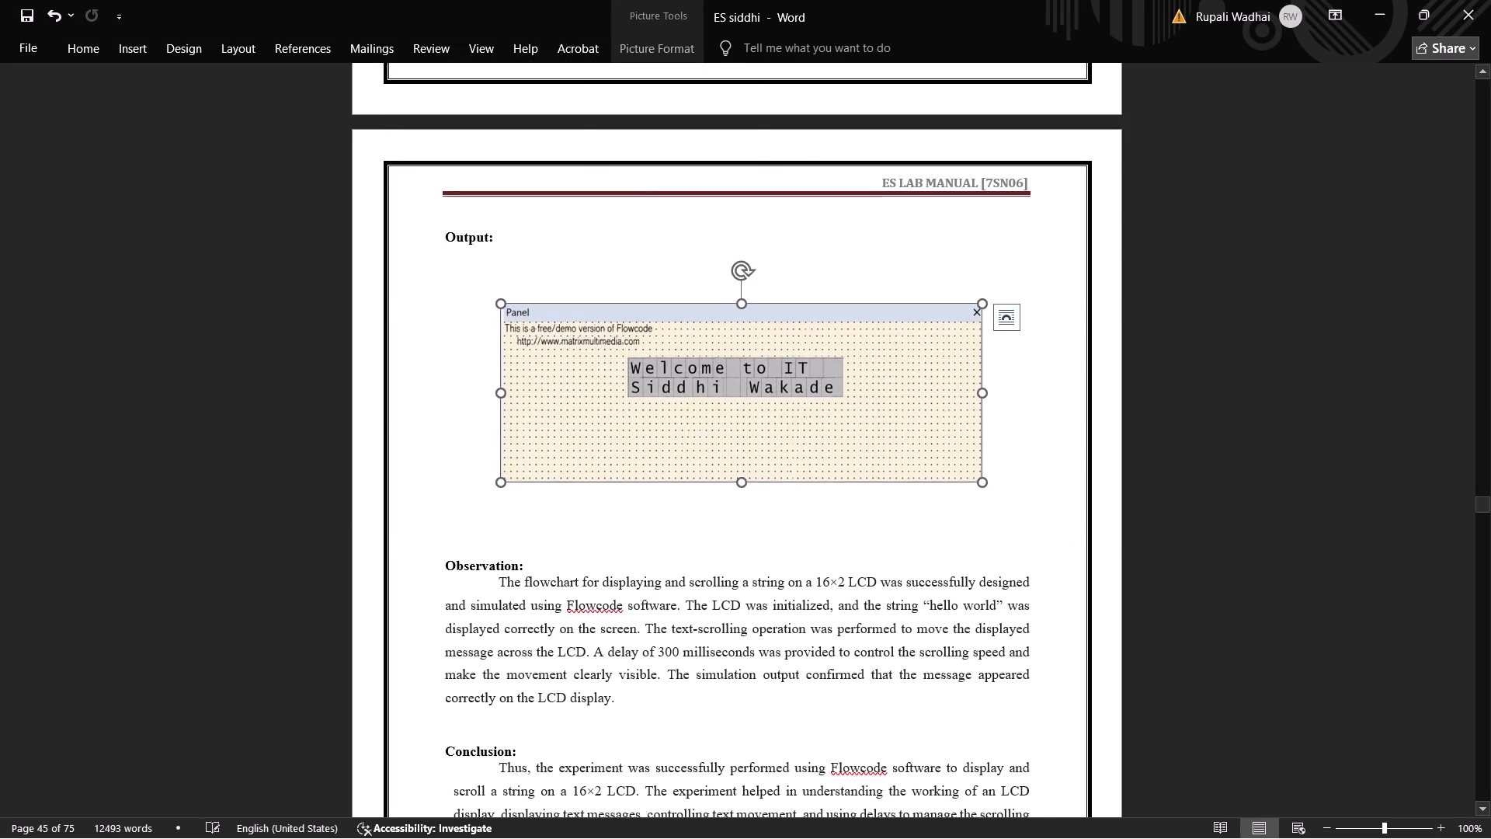
{"action": "left_click", "coordinate": [1000, 263]}
Move the footer rule on page 35 down to just above the department name and page number.
{"action": "scroll", "coordinate": [1000, 265], "scroll_direction": "down", "scroll_amount": 7}
{"action": "scroll", "coordinate": [802, 562], "scroll_direction": "down", "scroll_amount": 8}
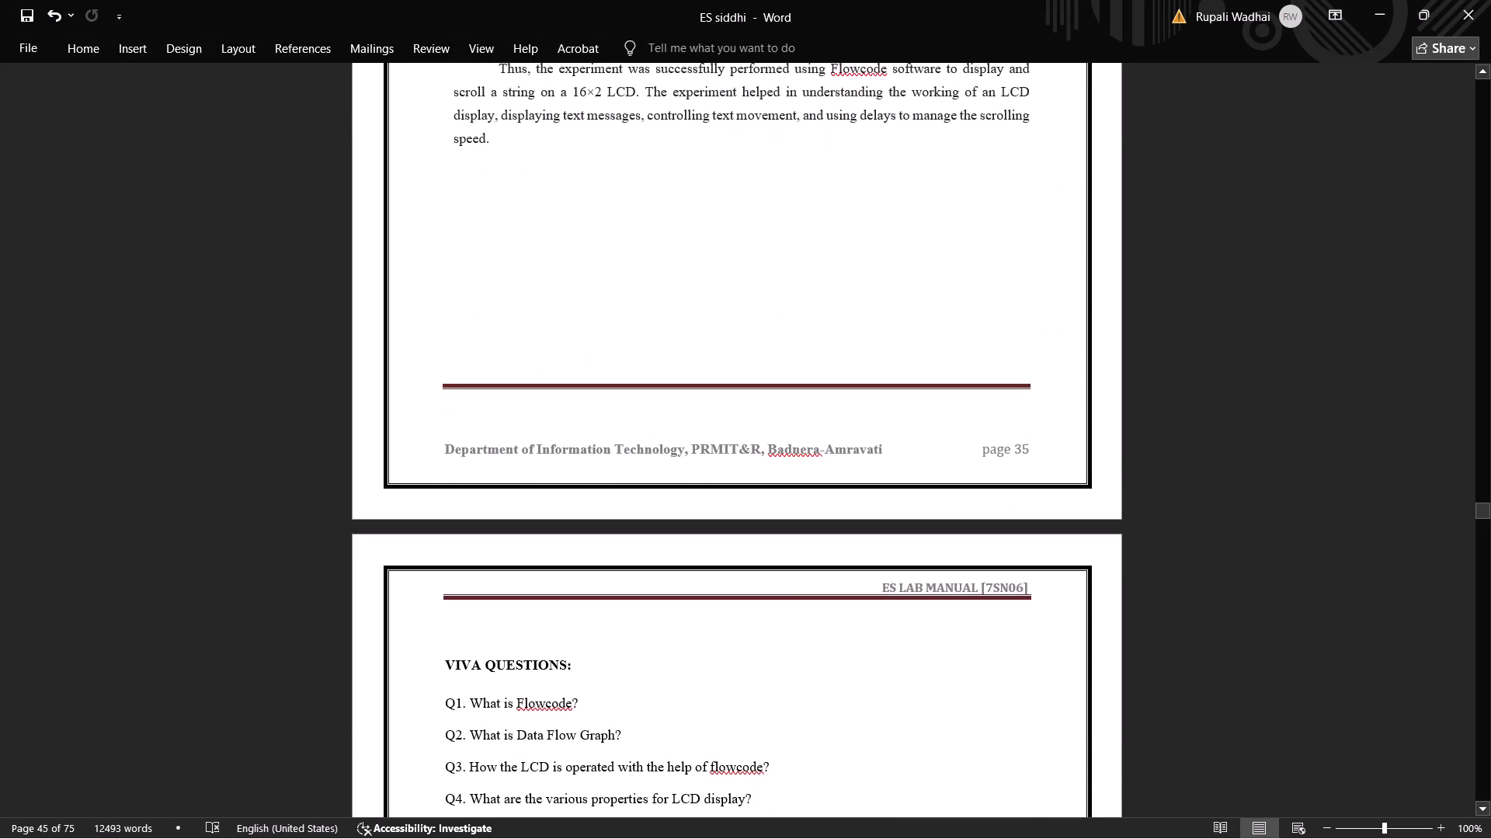
{"action": "left_click_drag", "start_coordinate": [745, 385], "coordinate": [749, 430]}
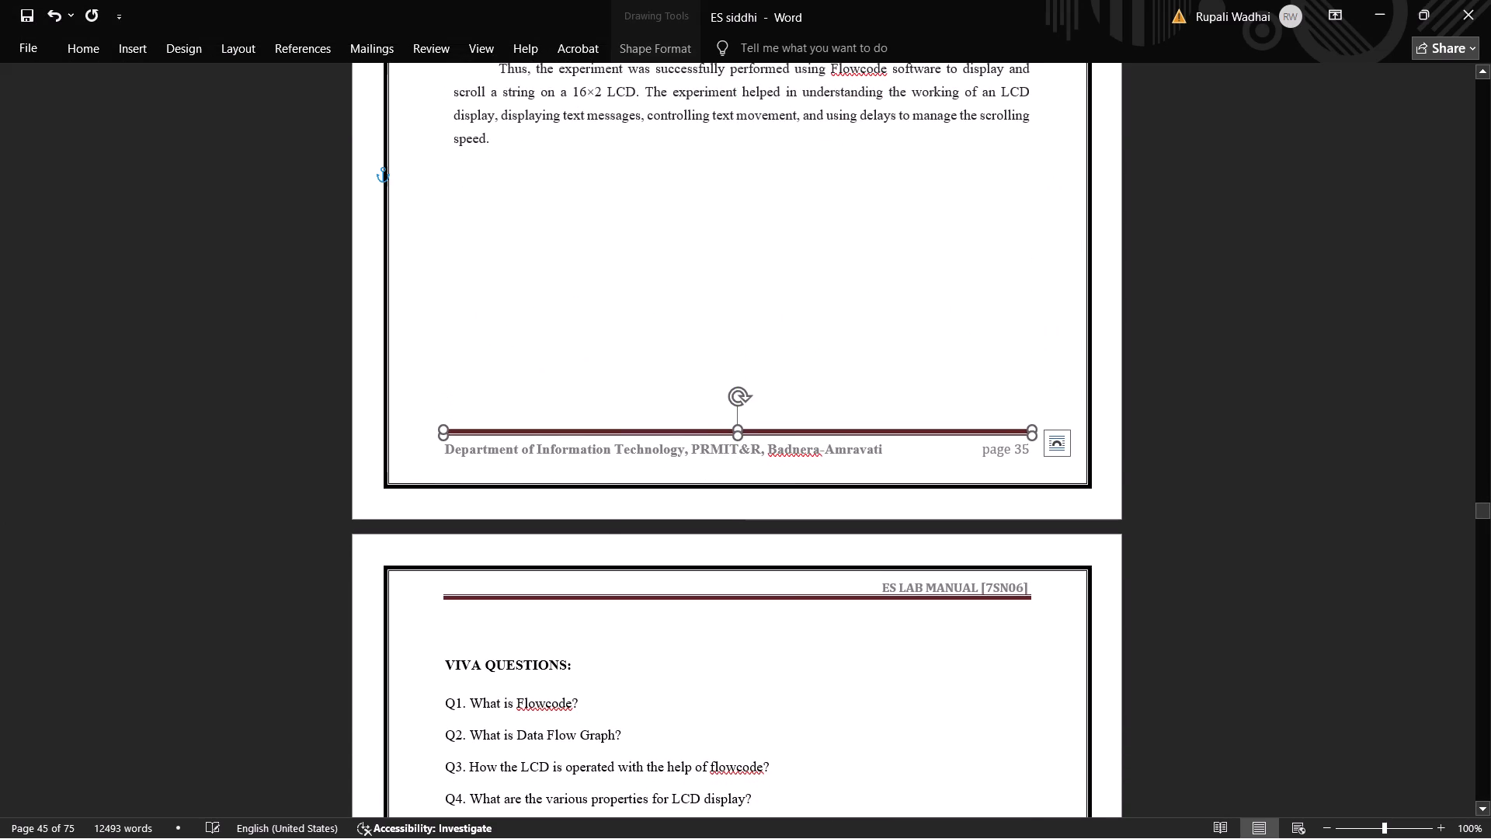
{"action": "left_click", "coordinate": [784, 331]}
Save the lab manual document.
{"action": "scroll", "coordinate": [603, 511], "scroll_direction": "up", "scroll_amount": 16}
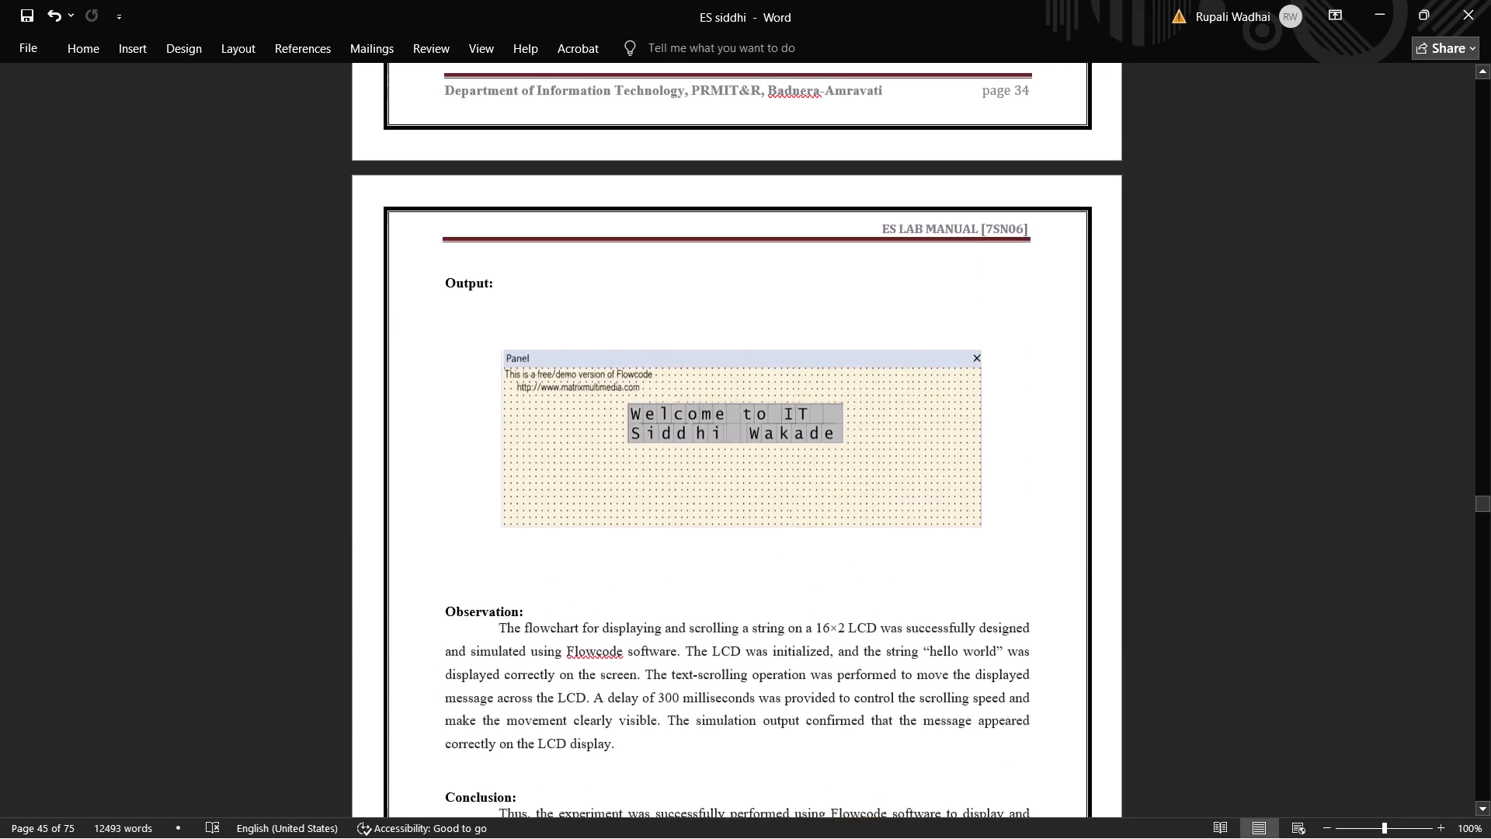
{"action": "scroll", "coordinate": [573, 437], "scroll_direction": "up", "scroll_amount": 13}
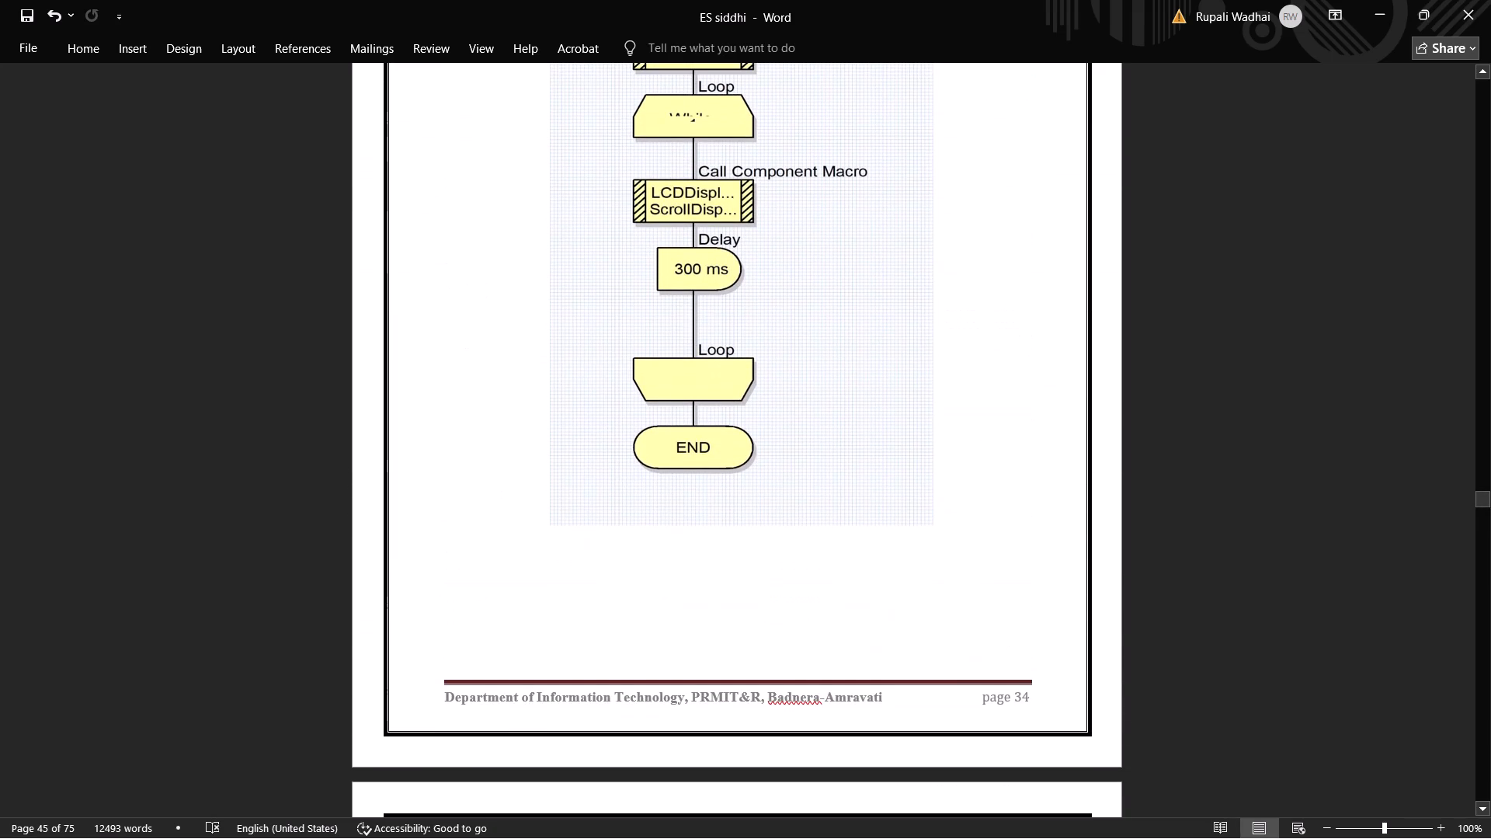
{"action": "key", "text": "ctrl+s"}
Return to the cover page and review the front matter, from certificate and index through to the list of experiments.
{"action": "scroll", "coordinate": [946, 502], "scroll_direction": "up", "scroll_amount": 6}
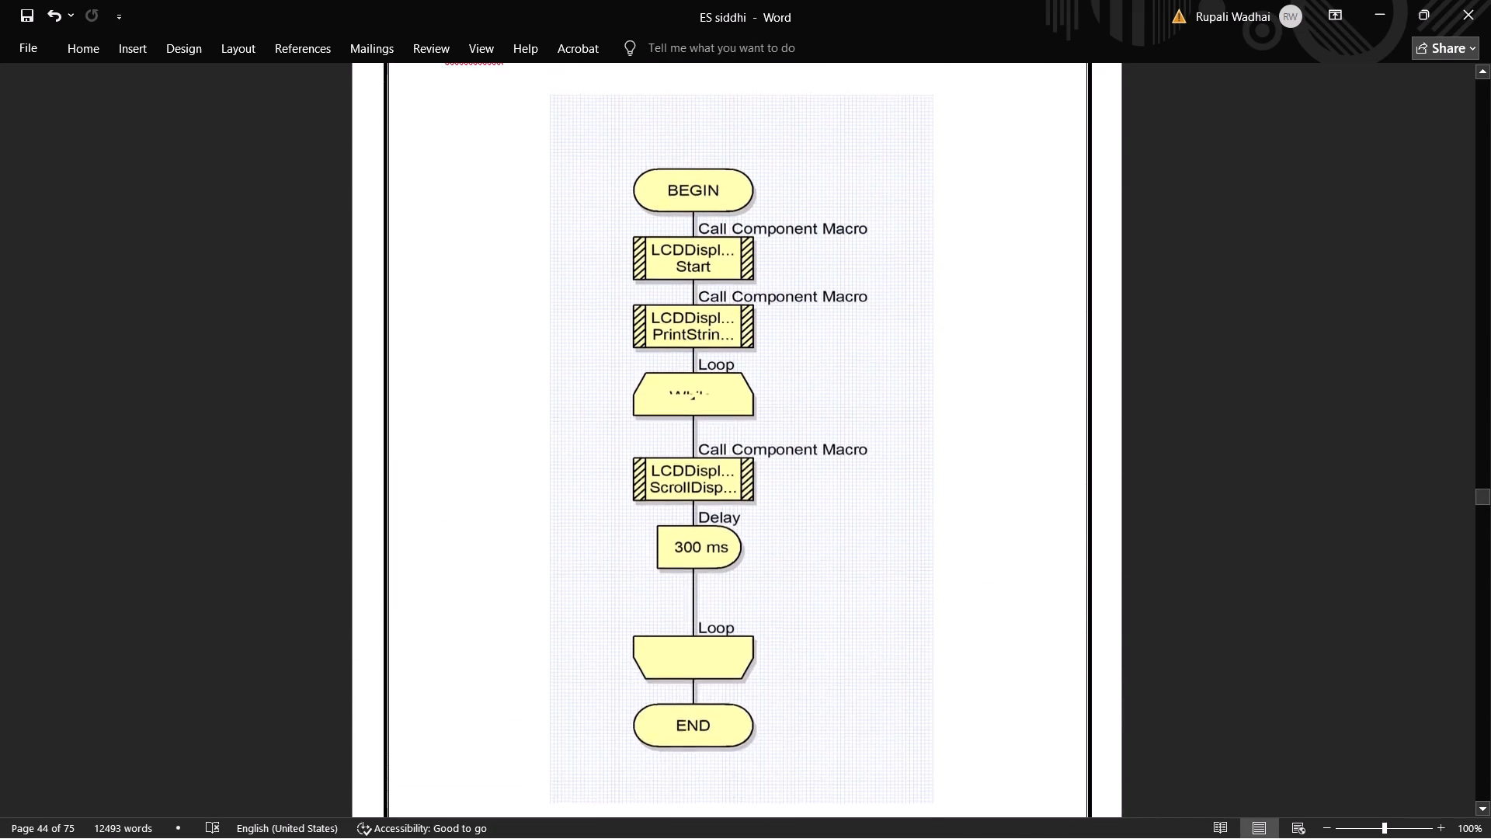
{"action": "scroll", "coordinate": [942, 500], "scroll_direction": "up", "scroll_amount": 7}
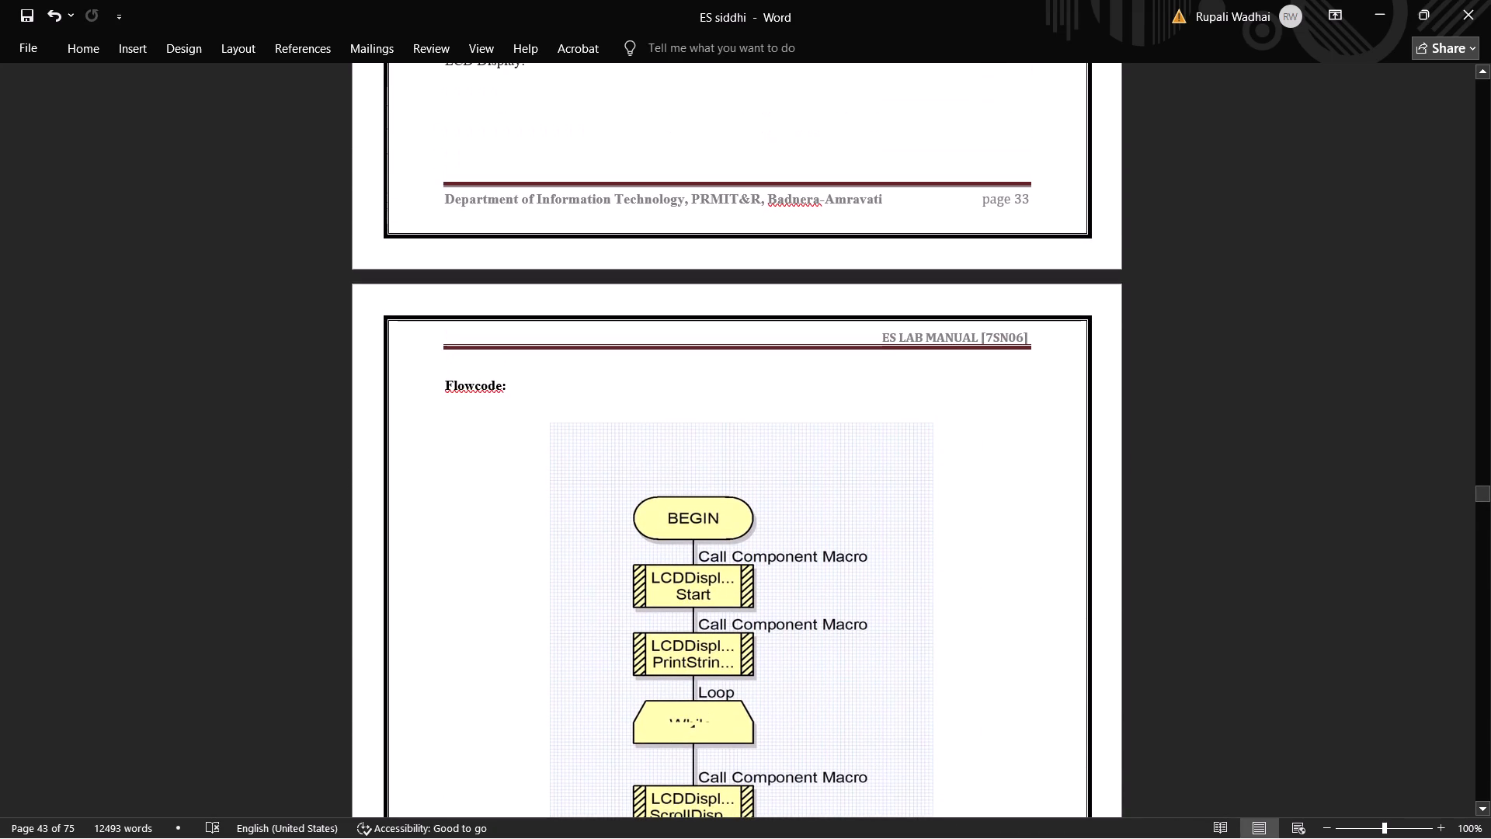
{"action": "scroll", "coordinate": [933, 502], "scroll_direction": "up", "scroll_amount": 4}
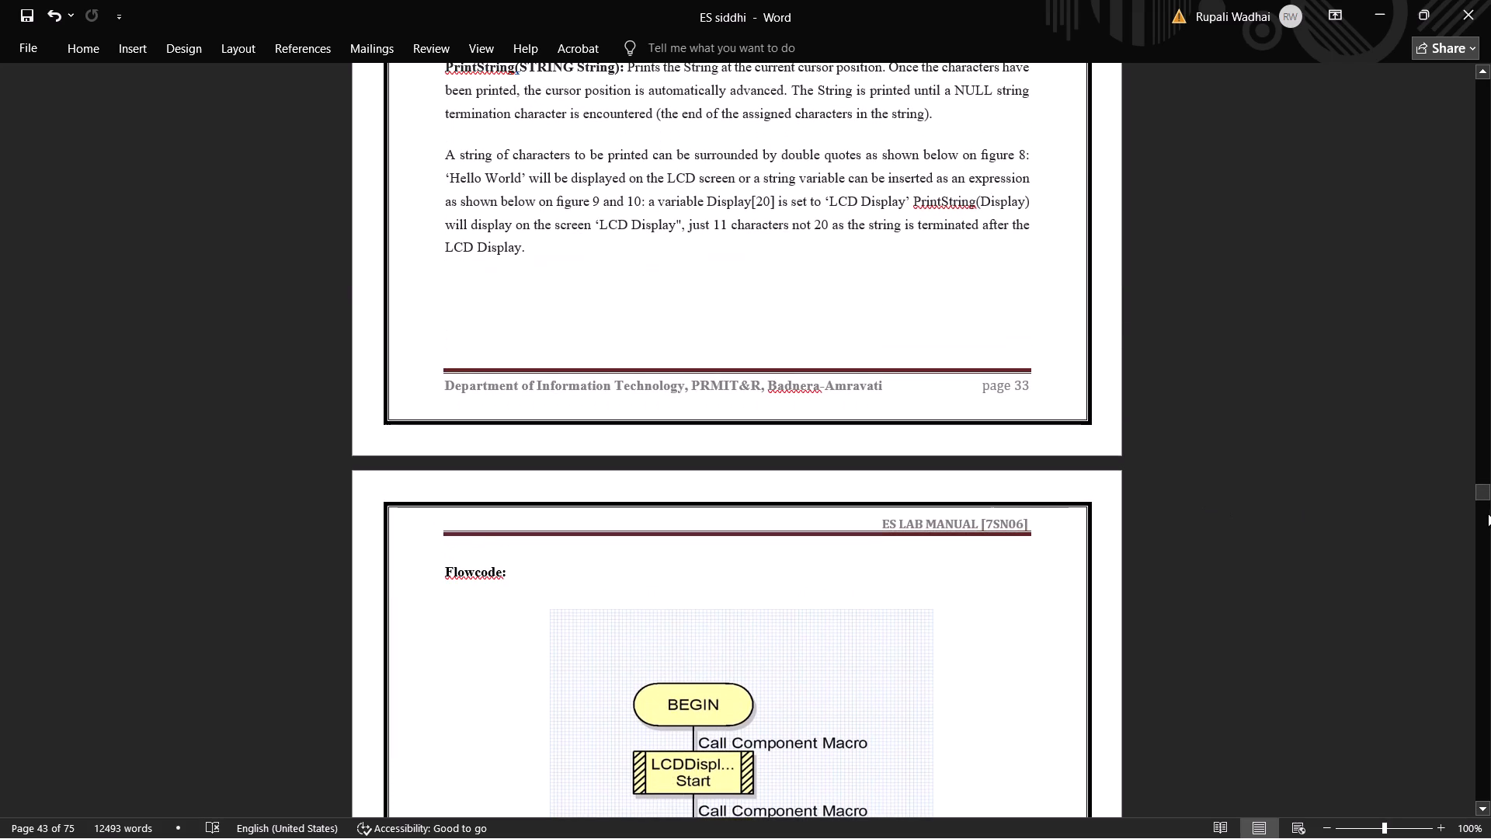
{"action": "left_click_drag", "start_coordinate": [1483, 499], "coordinate": [1484, 33]}
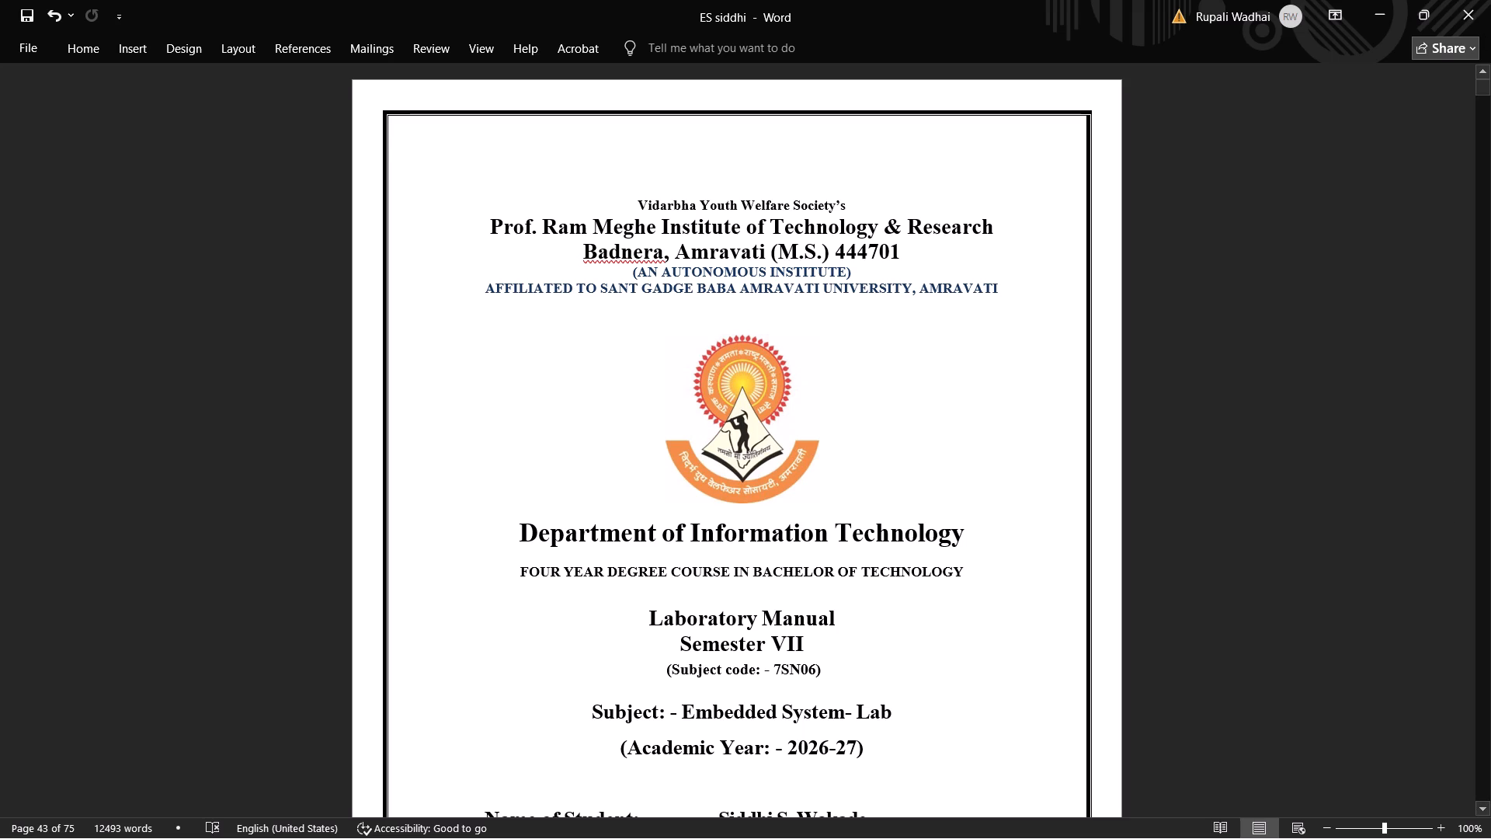
{"action": "scroll", "coordinate": [805, 343], "scroll_direction": "down", "scroll_amount": 11}
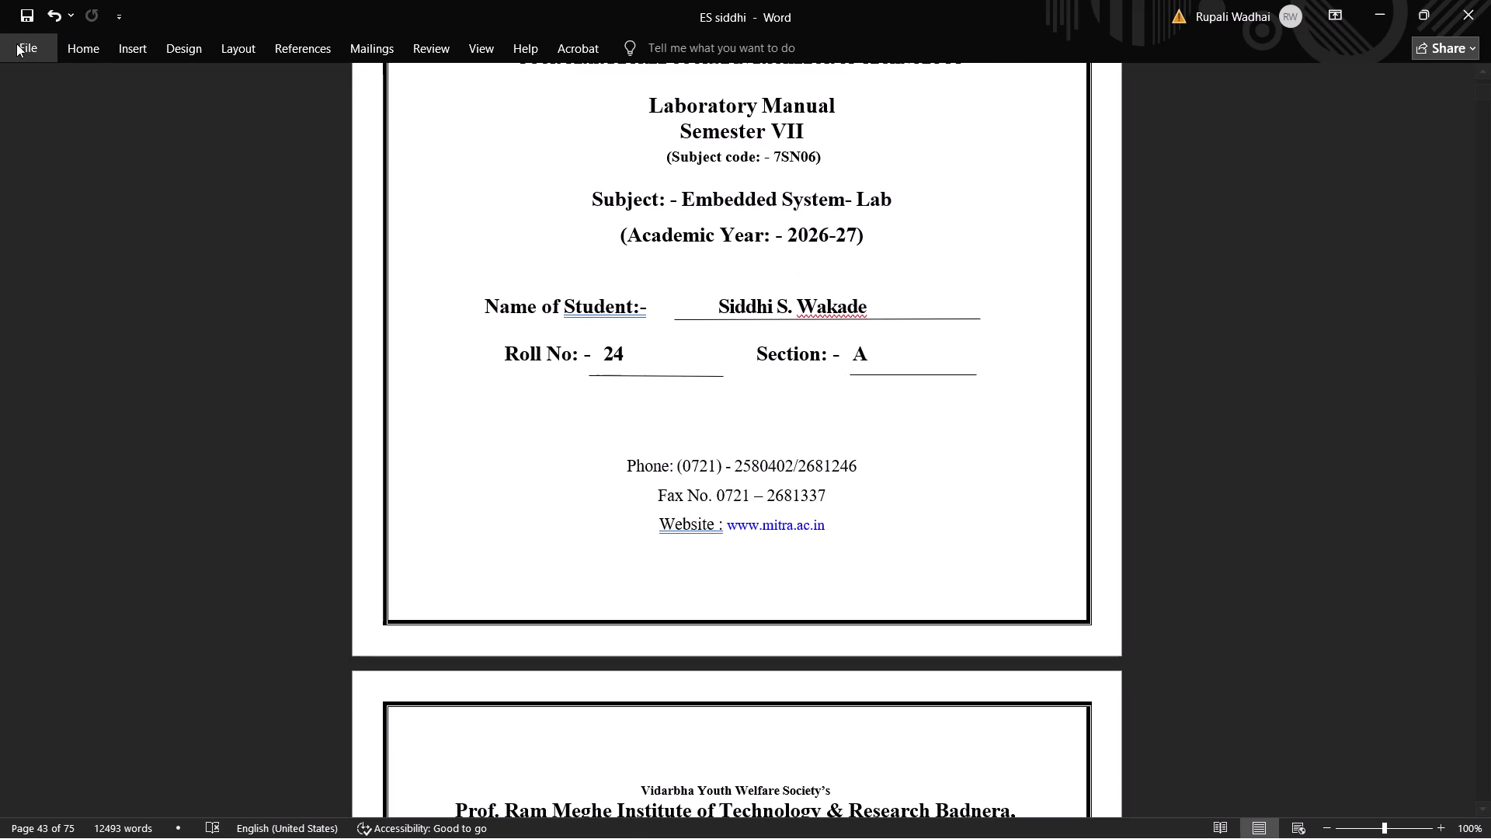
{"action": "scroll", "coordinate": [585, 269], "scroll_direction": "down", "scroll_amount": 6}
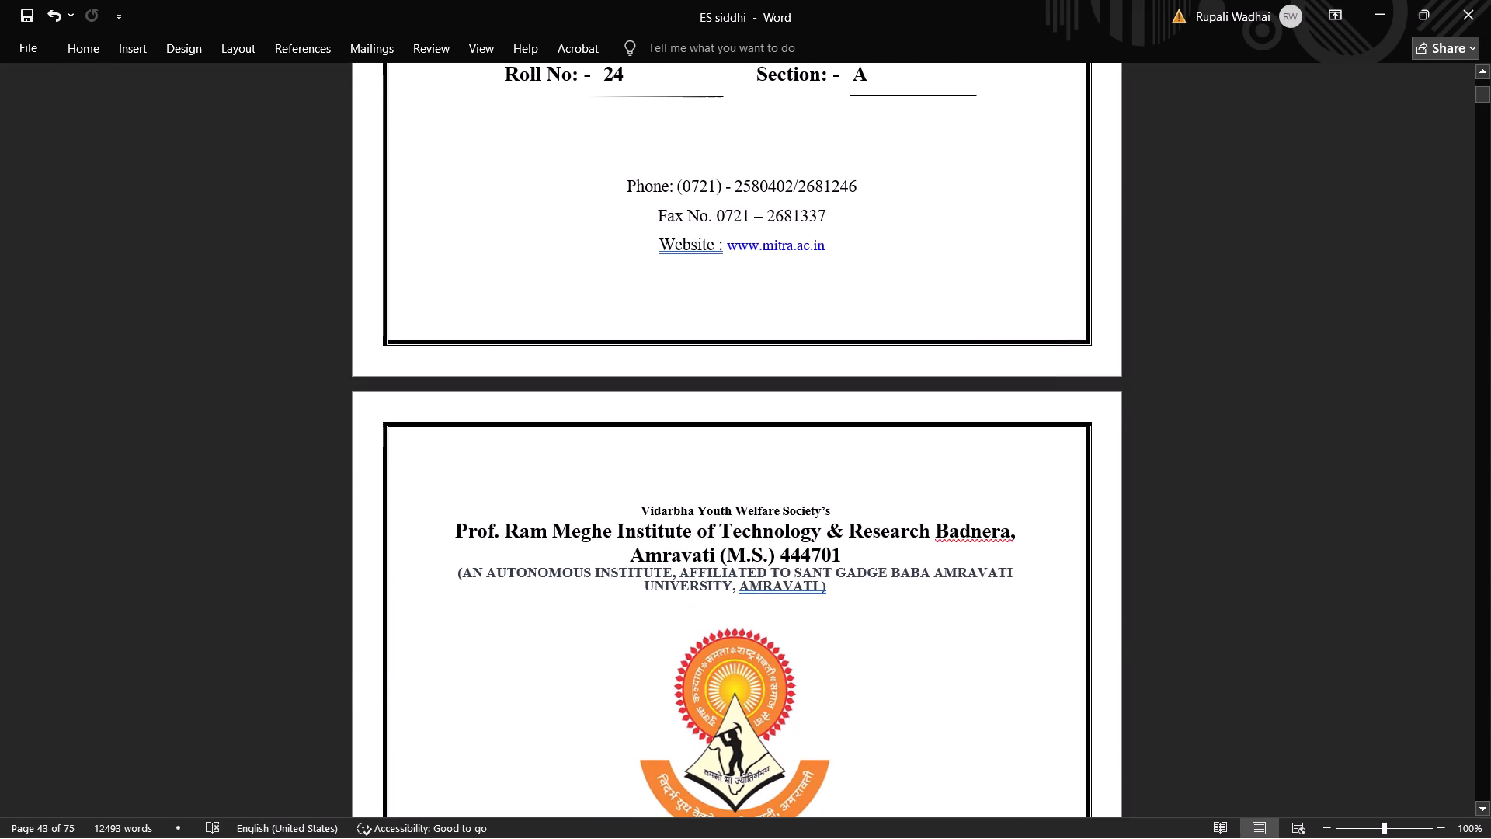
{"action": "scroll", "coordinate": [728, 352], "scroll_direction": "down", "scroll_amount": 14}
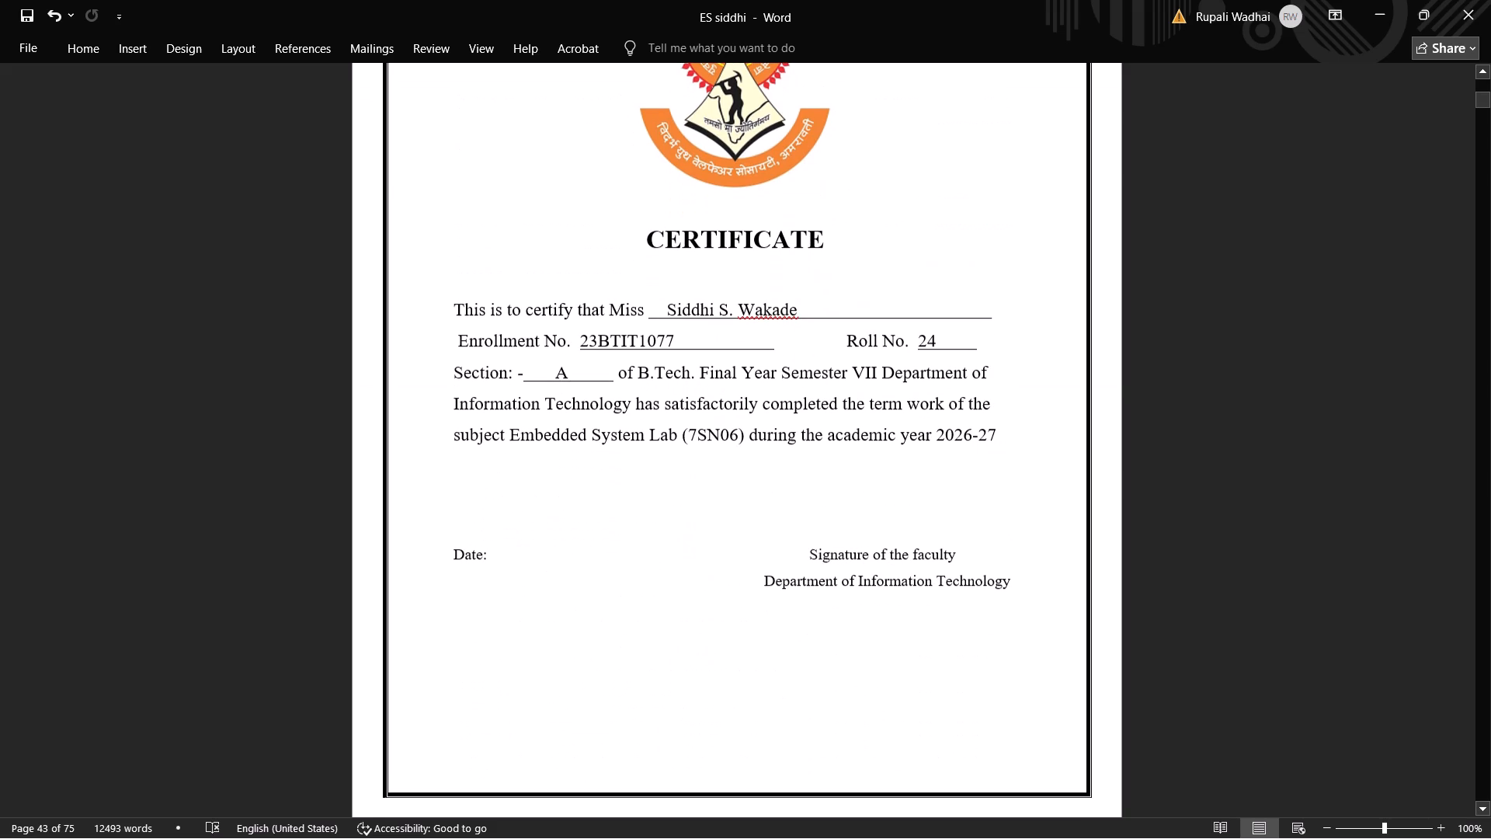
{"action": "scroll", "coordinate": [728, 352], "scroll_direction": "down", "scroll_amount": 17}
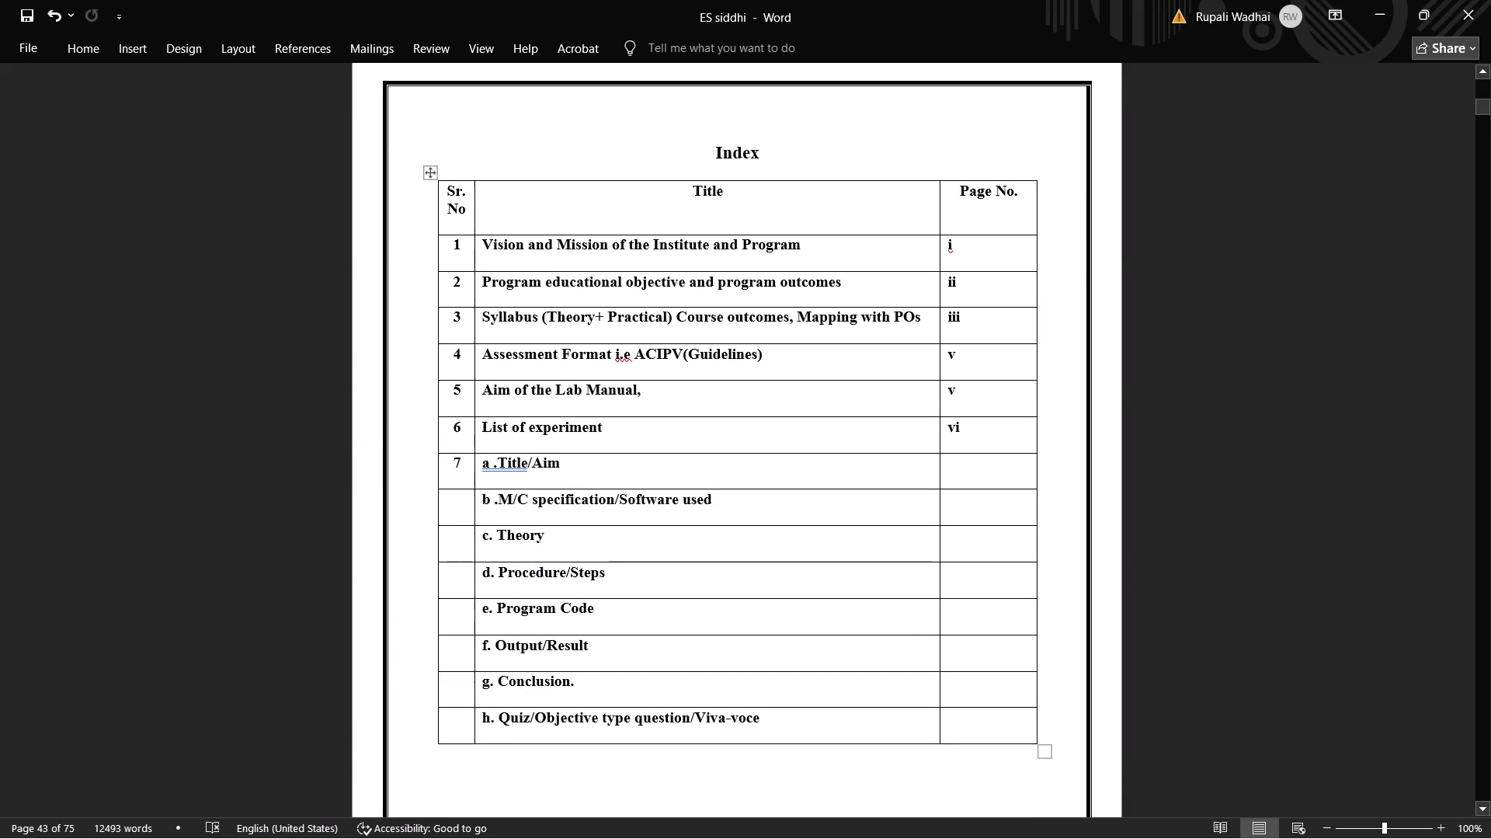
{"action": "scroll", "coordinate": [728, 352], "scroll_direction": "down", "scroll_amount": 6}
{"action": "scroll", "coordinate": [728, 352], "scroll_direction": "up", "scroll_amount": 1}
{"action": "scroll", "coordinate": [728, 352], "scroll_direction": "down", "scroll_amount": 13}
{"action": "scroll", "coordinate": [728, 352], "scroll_direction": "up", "scroll_amount": 1}
{"action": "scroll", "coordinate": [728, 352], "scroll_direction": "down", "scroll_amount": 12}
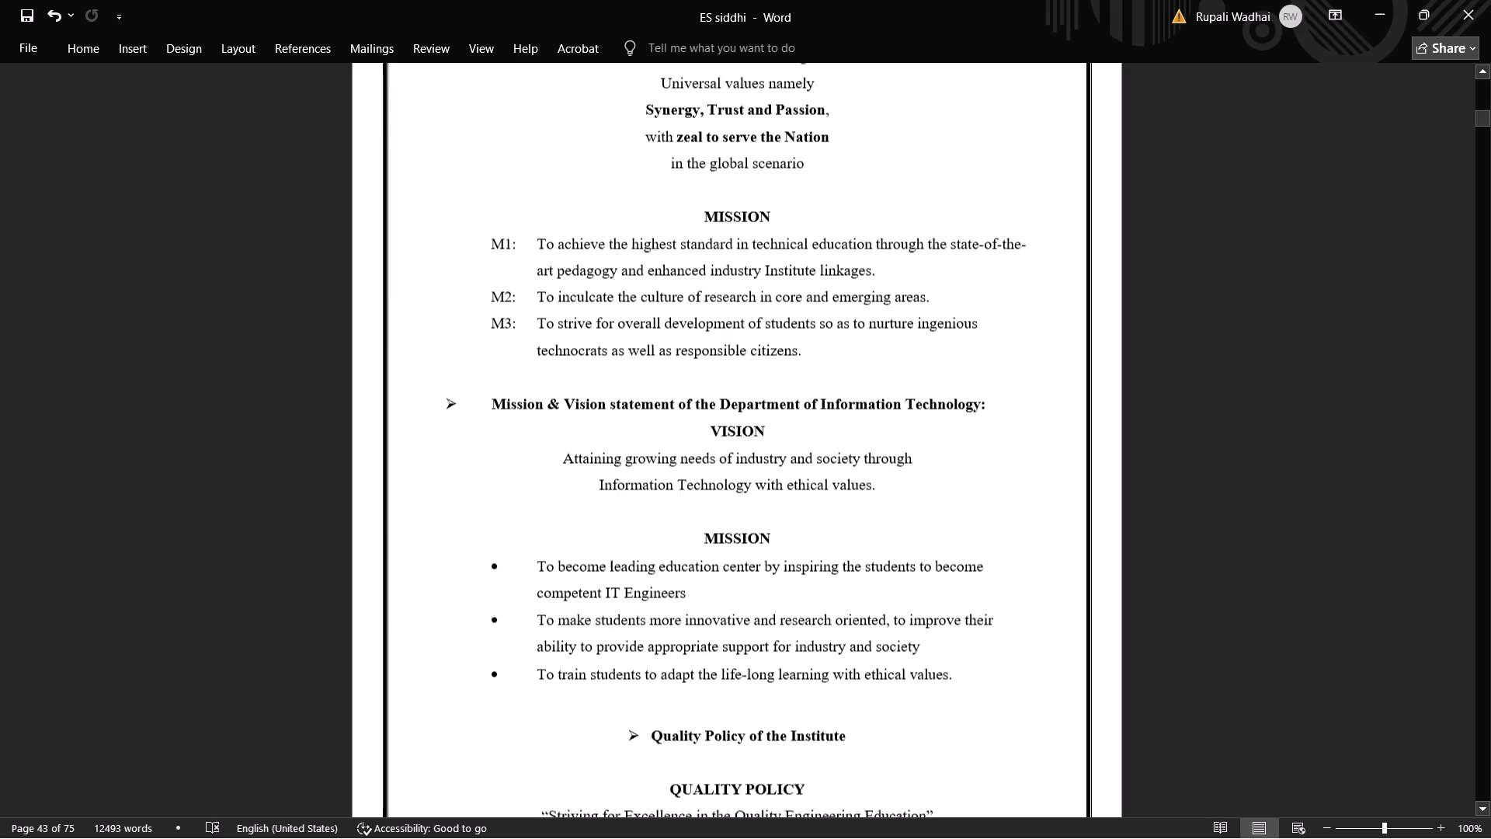
{"action": "scroll", "coordinate": [728, 352], "scroll_direction": "down", "scroll_amount": 8}
{"action": "scroll", "coordinate": [728, 352], "scroll_direction": "down", "scroll_amount": 20}
{"action": "scroll", "coordinate": [728, 352], "scroll_direction": "down", "scroll_amount": 20}
{"action": "scroll", "coordinate": [728, 352], "scroll_direction": "down", "scroll_amount": 18}
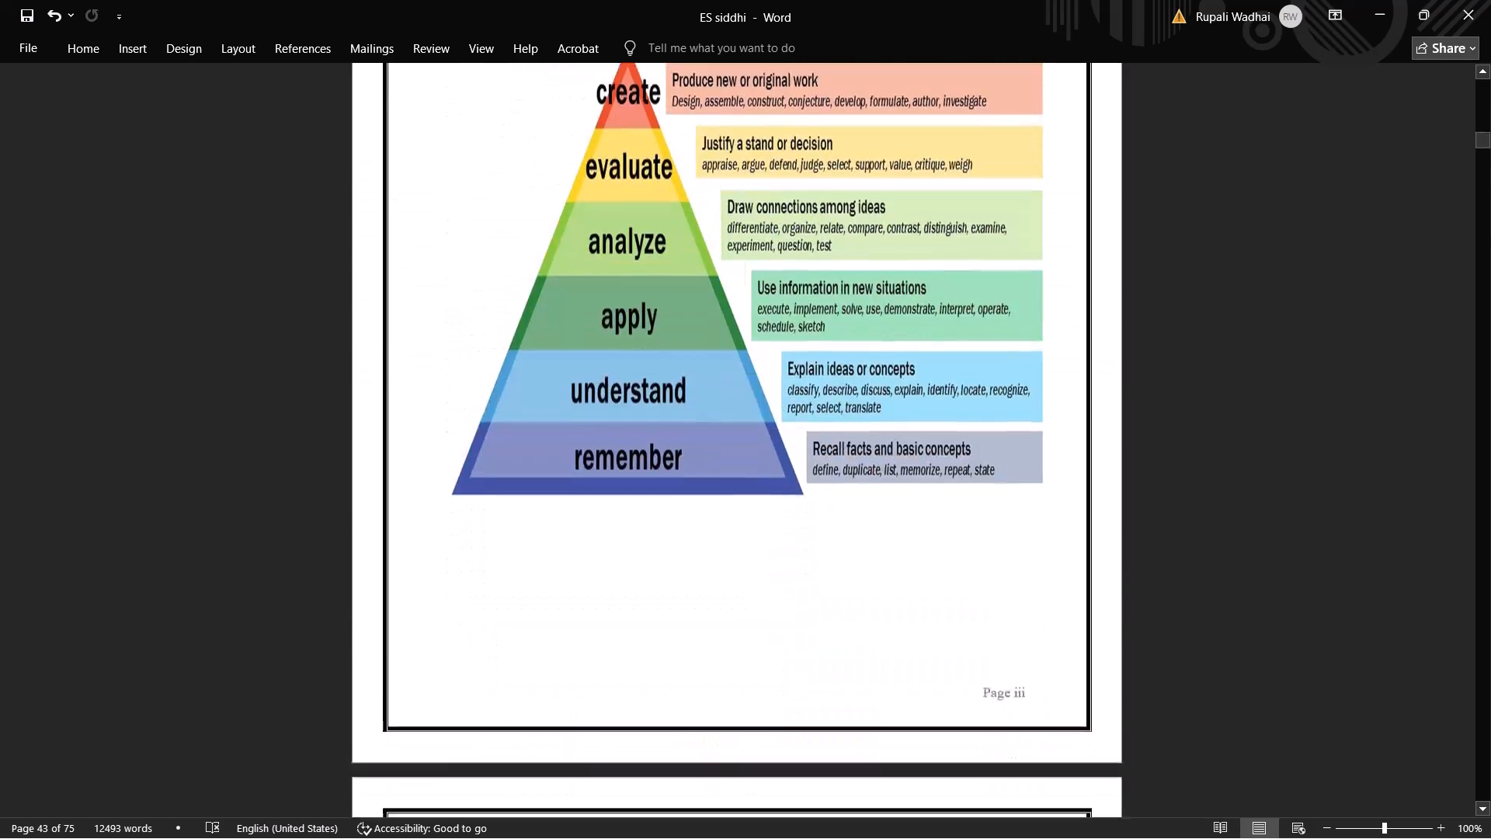
{"action": "scroll", "coordinate": [728, 352], "scroll_direction": "down", "scroll_amount": 20}
{"action": "scroll", "coordinate": [728, 352], "scroll_direction": "down", "scroll_amount": 20}
{"action": "scroll", "coordinate": [728, 352], "scroll_direction": "down", "scroll_amount": 20}
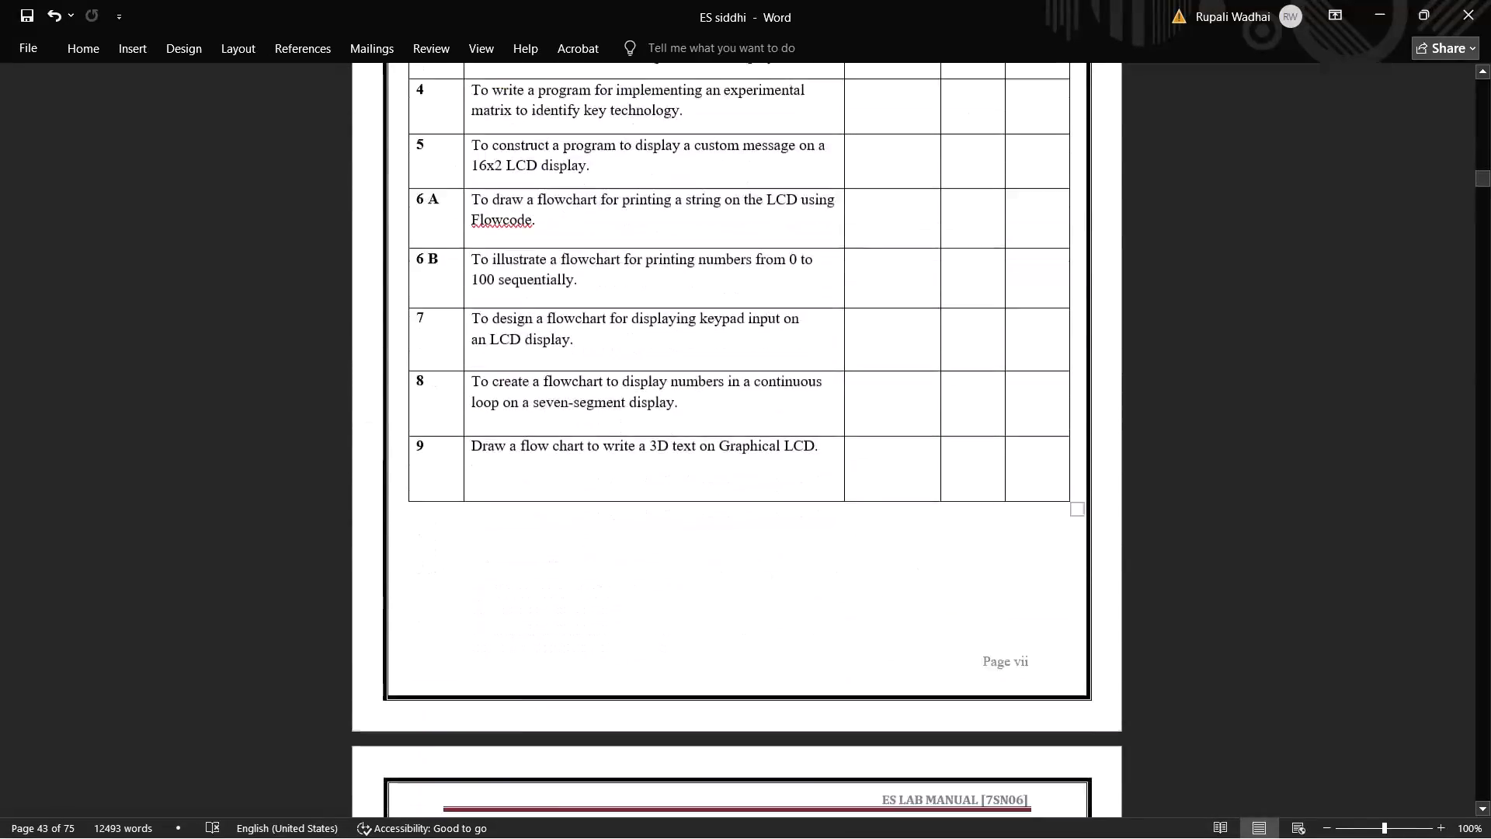
Look through the 8051 theory and LED experiment pages up to the program code and footer rules on page 12.
{"action": "scroll", "coordinate": [759, 179], "scroll_direction": "down", "scroll_amount": 9}
{"action": "scroll", "coordinate": [761, 161], "scroll_direction": "up", "scroll_amount": 5}
{"action": "scroll", "coordinate": [761, 161], "scroll_direction": "down", "scroll_amount": 20}
{"action": "scroll", "coordinate": [761, 161], "scroll_direction": "down", "scroll_amount": 1}
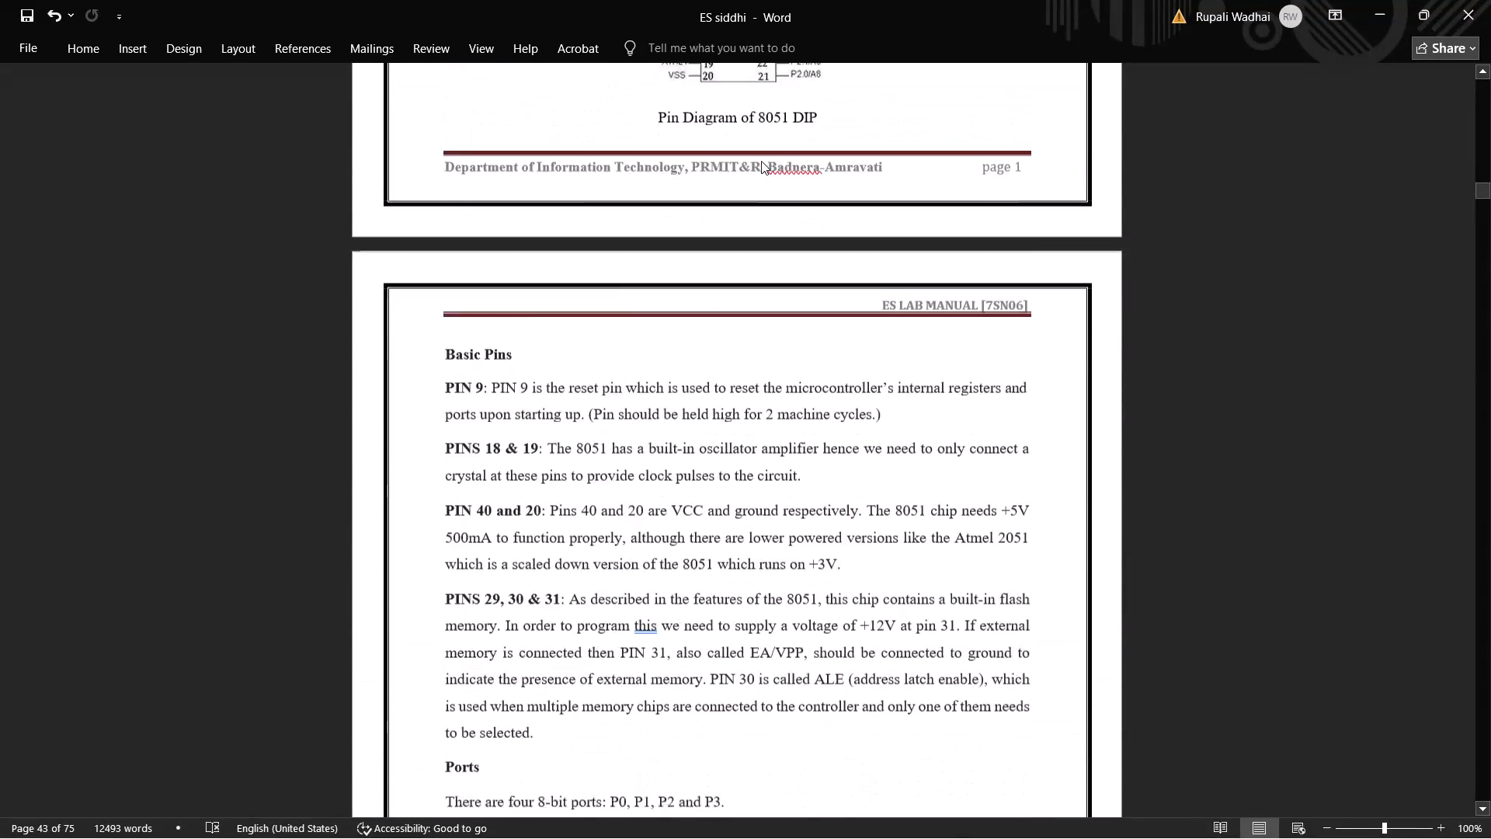
{"action": "scroll", "coordinate": [761, 161], "scroll_direction": "down", "scroll_amount": 20}
{"action": "scroll", "coordinate": [761, 161], "scroll_direction": "down", "scroll_amount": 20}
{"action": "scroll", "coordinate": [761, 161], "scroll_direction": "down", "scroll_amount": 20}
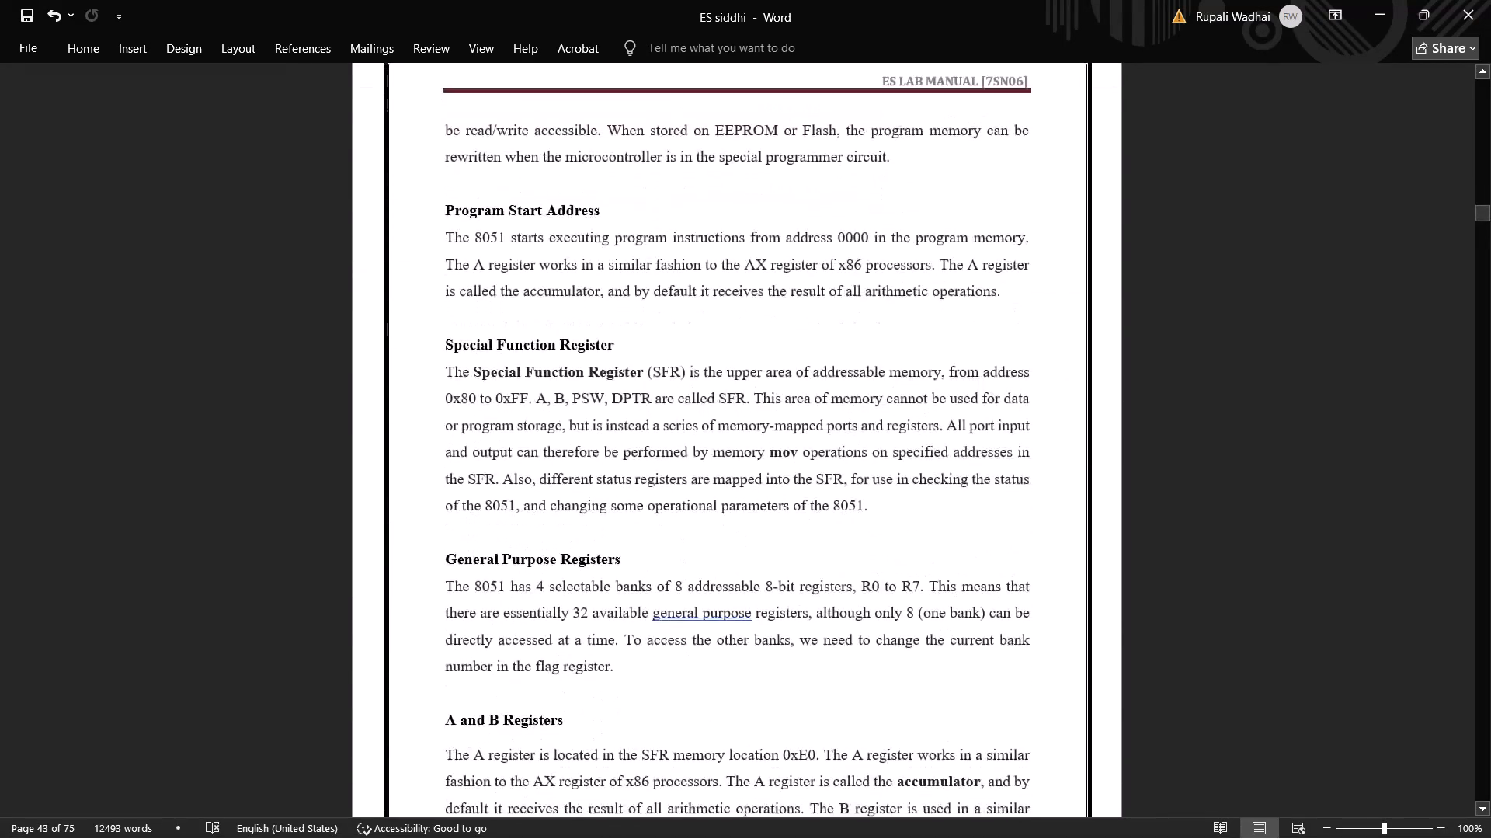
{"action": "scroll", "coordinate": [735, 186], "scroll_direction": "down", "scroll_amount": 10}
{"action": "scroll", "coordinate": [735, 186], "scroll_direction": "up", "scroll_amount": 1}
{"action": "scroll", "coordinate": [735, 186], "scroll_direction": "down", "scroll_amount": 19}
{"action": "scroll", "coordinate": [735, 183], "scroll_direction": "down", "scroll_amount": 16}
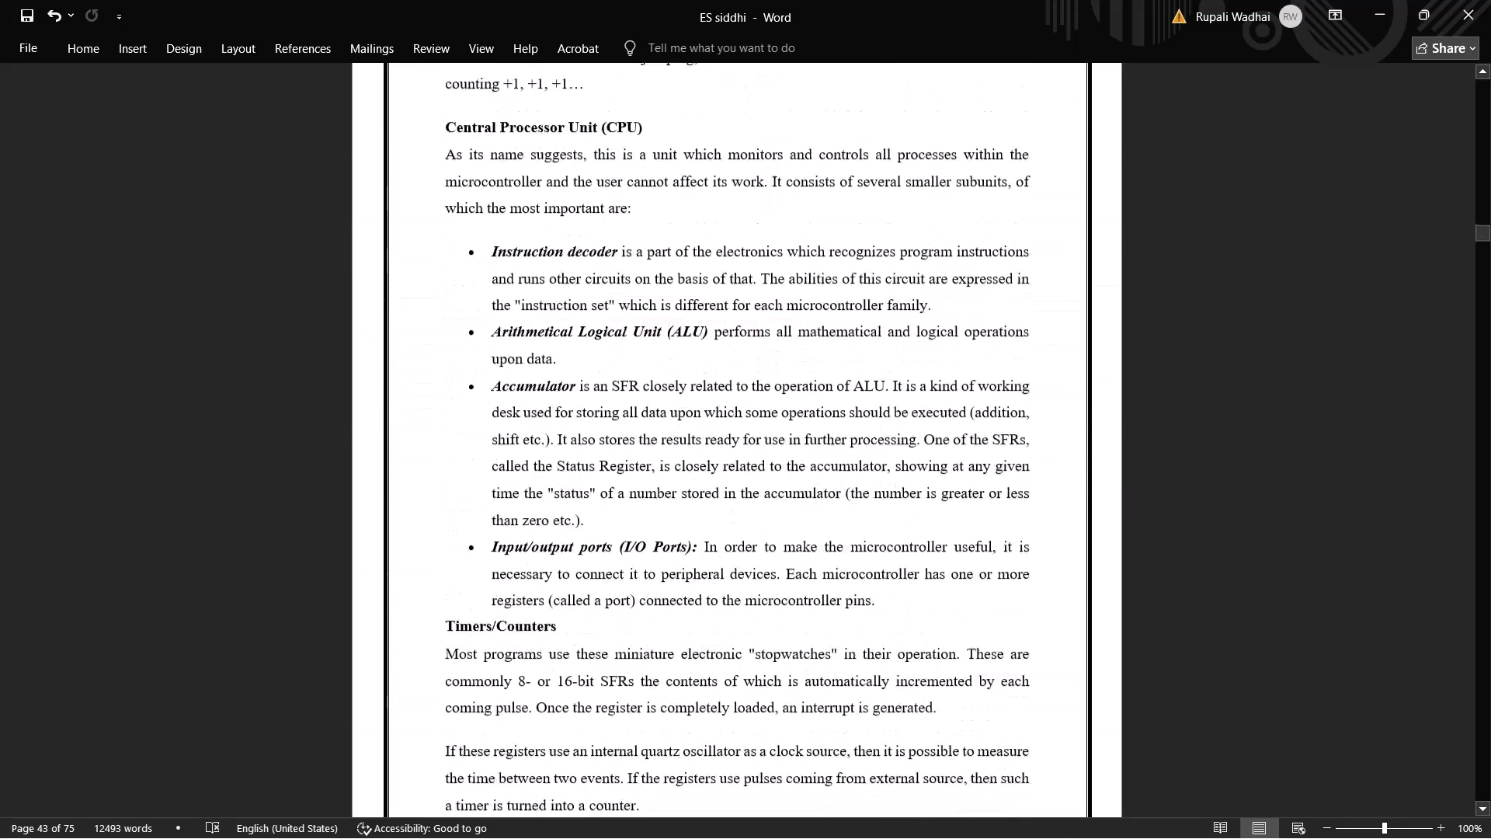
{"action": "scroll", "coordinate": [736, 179], "scroll_direction": "down", "scroll_amount": 11}
{"action": "scroll", "coordinate": [738, 179], "scroll_direction": "down", "scroll_amount": 20}
{"action": "scroll", "coordinate": [738, 179], "scroll_direction": "down", "scroll_amount": 15}
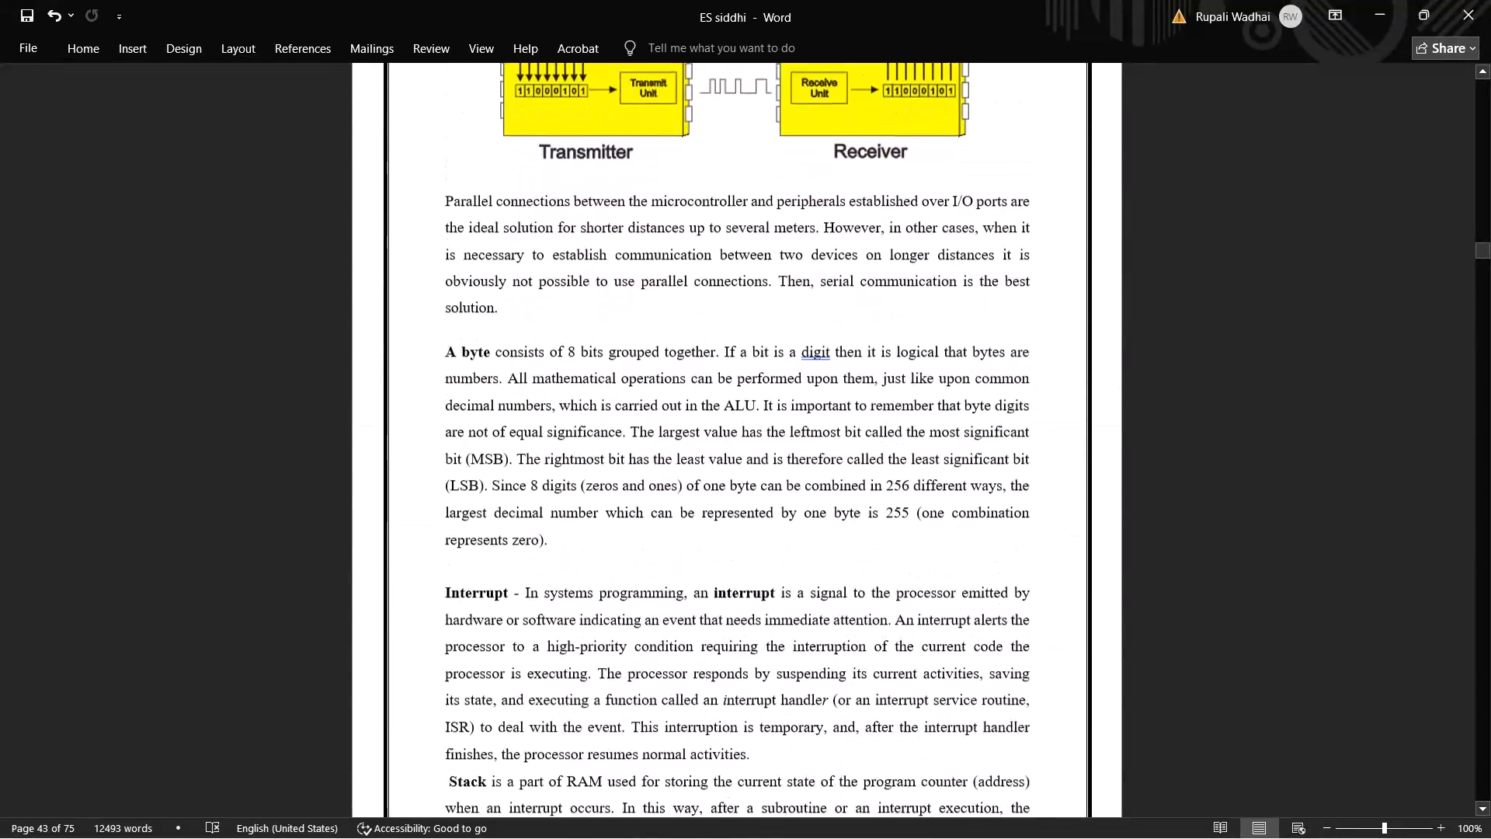
{"action": "scroll", "coordinate": [738, 179], "scroll_direction": "down", "scroll_amount": 20}
{"action": "scroll", "coordinate": [738, 179], "scroll_direction": "down", "scroll_amount": 20}
{"action": "scroll", "coordinate": [738, 179], "scroll_direction": "down", "scroll_amount": 13}
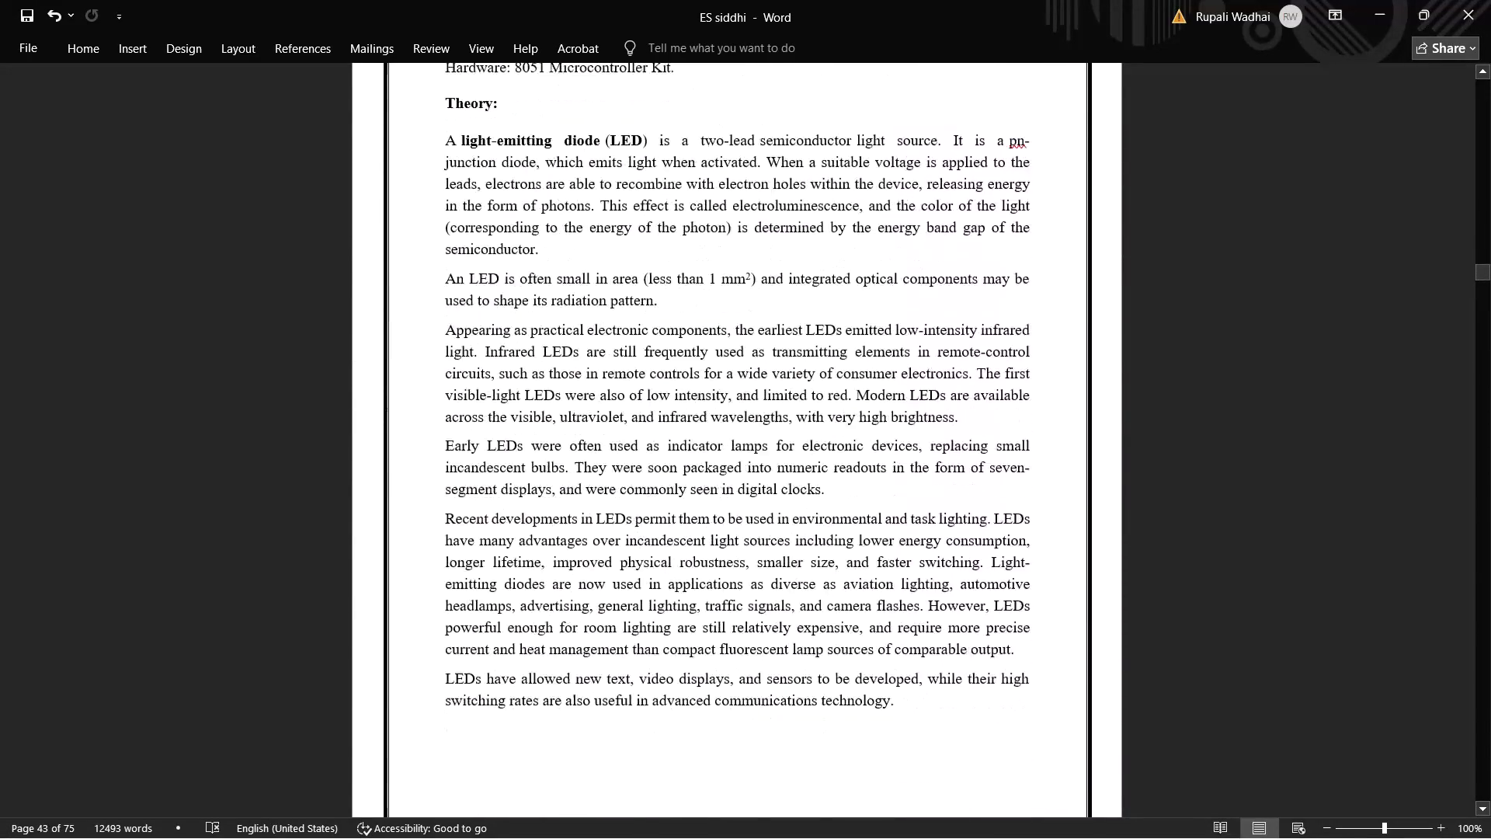
{"action": "scroll", "coordinate": [738, 176], "scroll_direction": "down", "scroll_amount": 20}
{"action": "scroll", "coordinate": [738, 176], "scroll_direction": "down", "scroll_amount": 20}
{"action": "scroll", "coordinate": [738, 176], "scroll_direction": "down", "scroll_amount": 13}
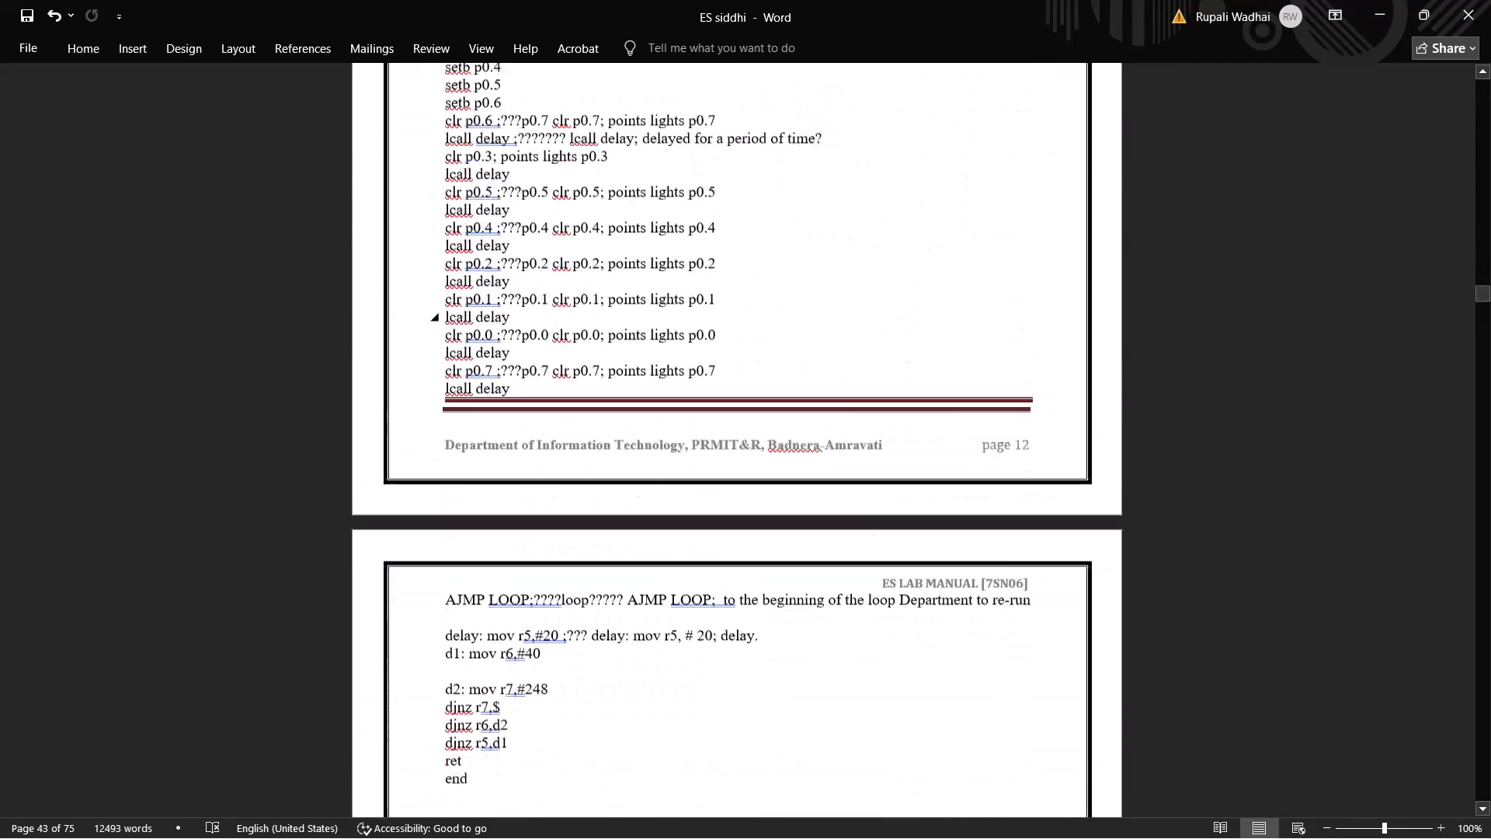
{"action": "scroll", "coordinate": [745, 150], "scroll_direction": "down", "scroll_amount": 15}
{"action": "scroll", "coordinate": [745, 150], "scroll_direction": "up", "scroll_amount": 20}
{"action": "scroll", "coordinate": [745, 150], "scroll_direction": "up", "scroll_amount": 1}
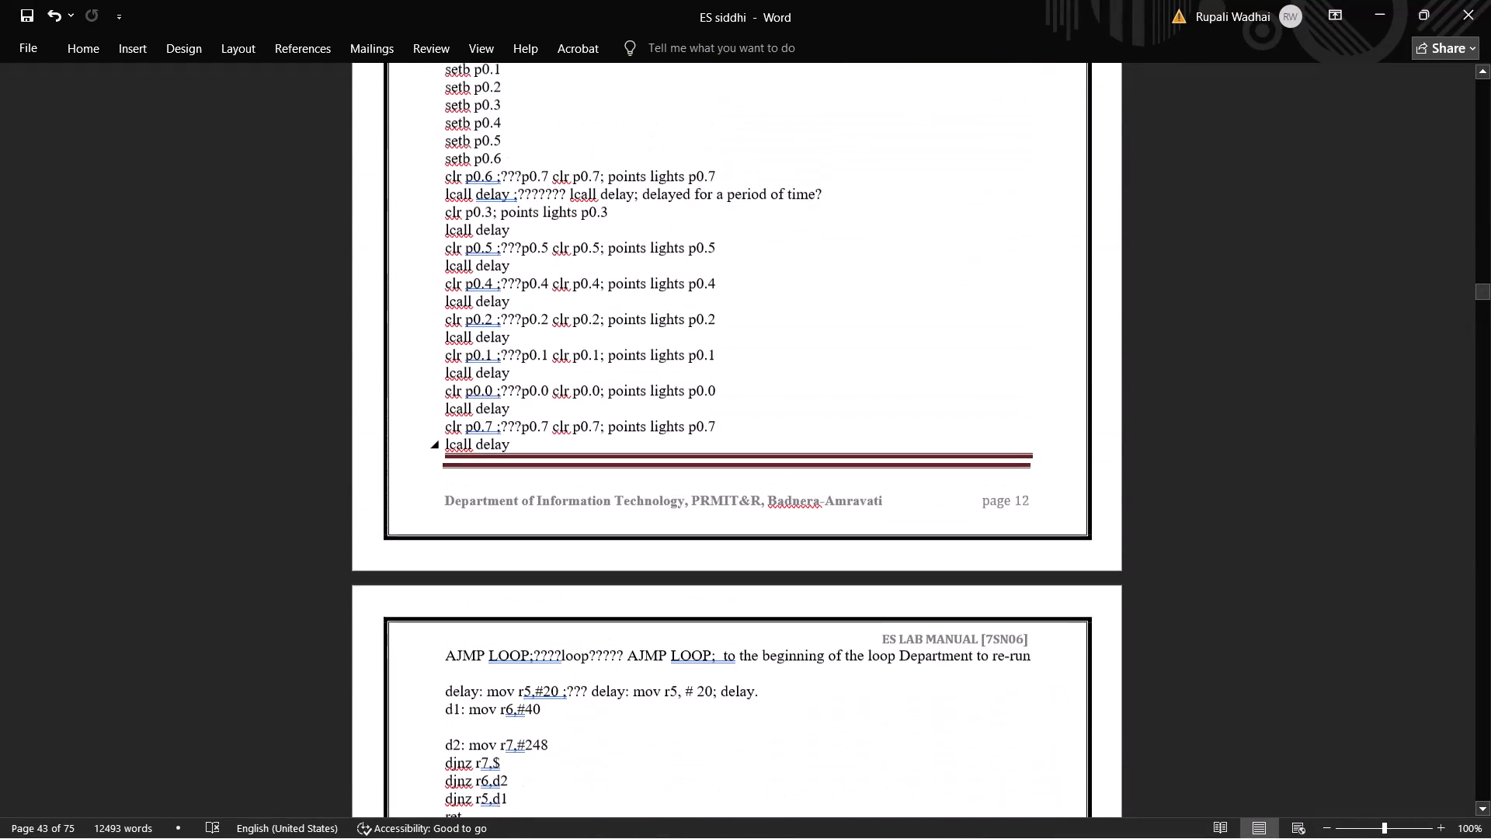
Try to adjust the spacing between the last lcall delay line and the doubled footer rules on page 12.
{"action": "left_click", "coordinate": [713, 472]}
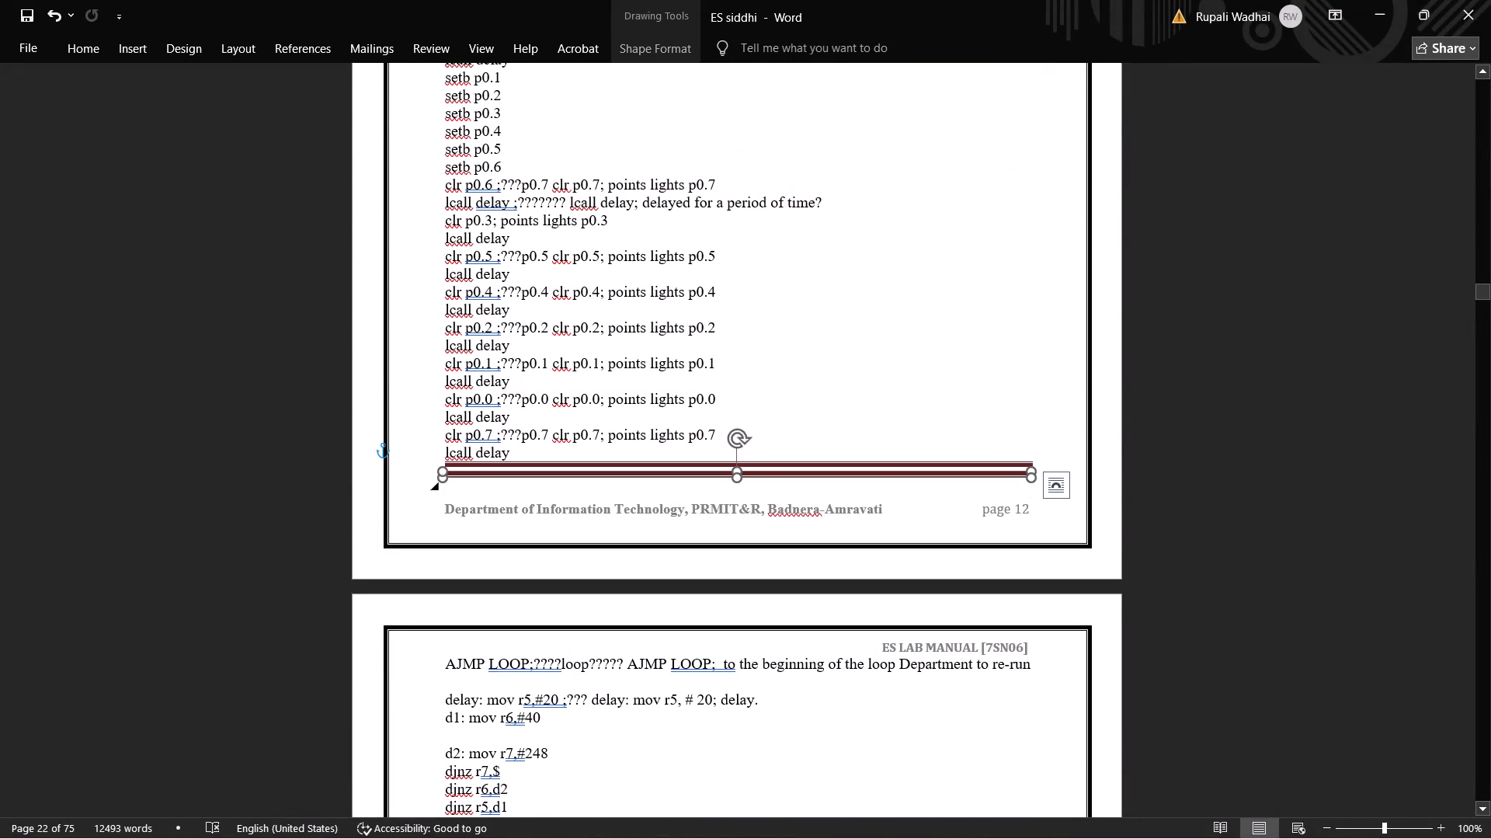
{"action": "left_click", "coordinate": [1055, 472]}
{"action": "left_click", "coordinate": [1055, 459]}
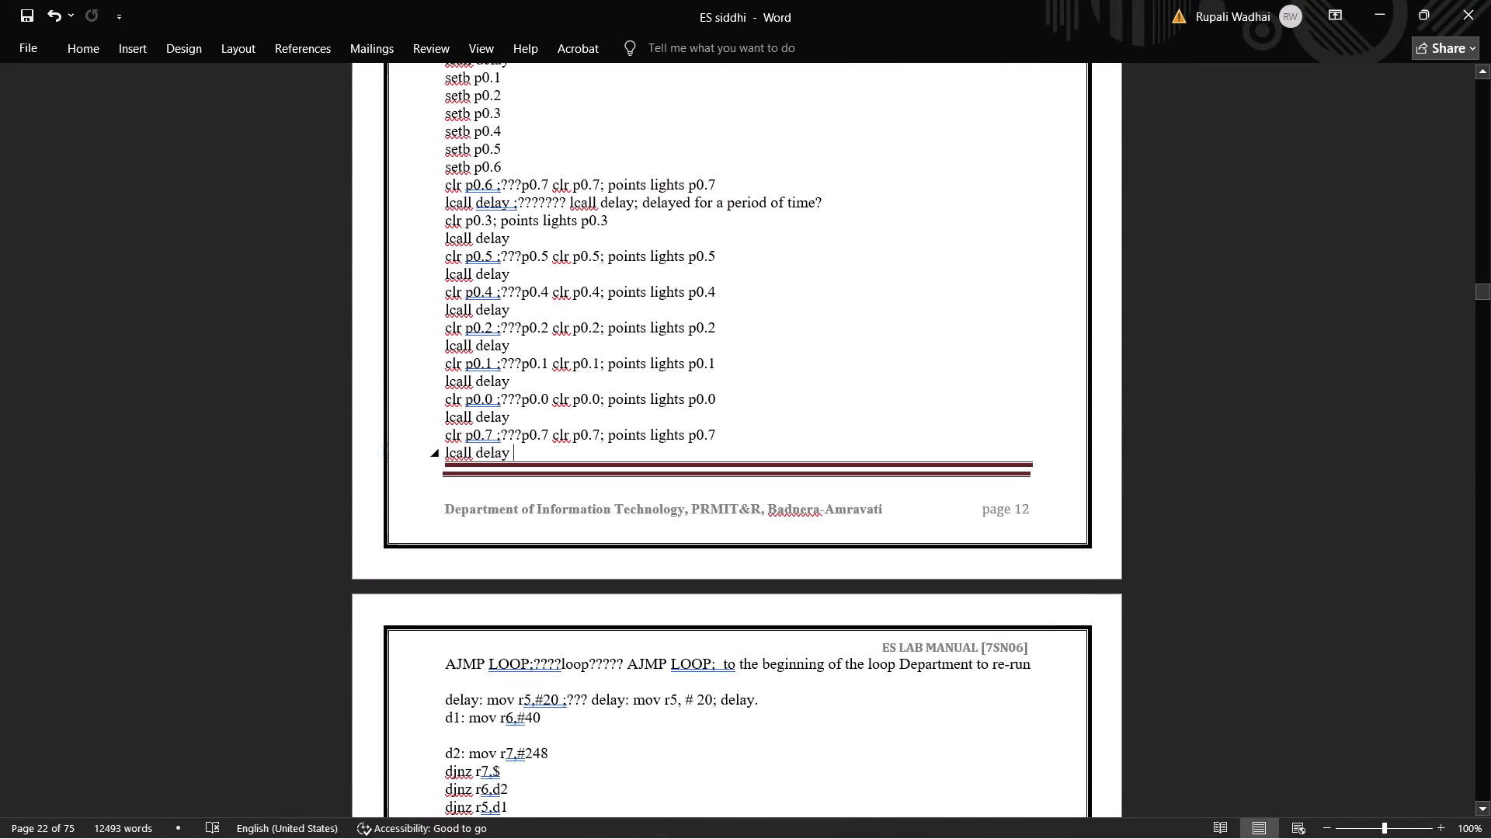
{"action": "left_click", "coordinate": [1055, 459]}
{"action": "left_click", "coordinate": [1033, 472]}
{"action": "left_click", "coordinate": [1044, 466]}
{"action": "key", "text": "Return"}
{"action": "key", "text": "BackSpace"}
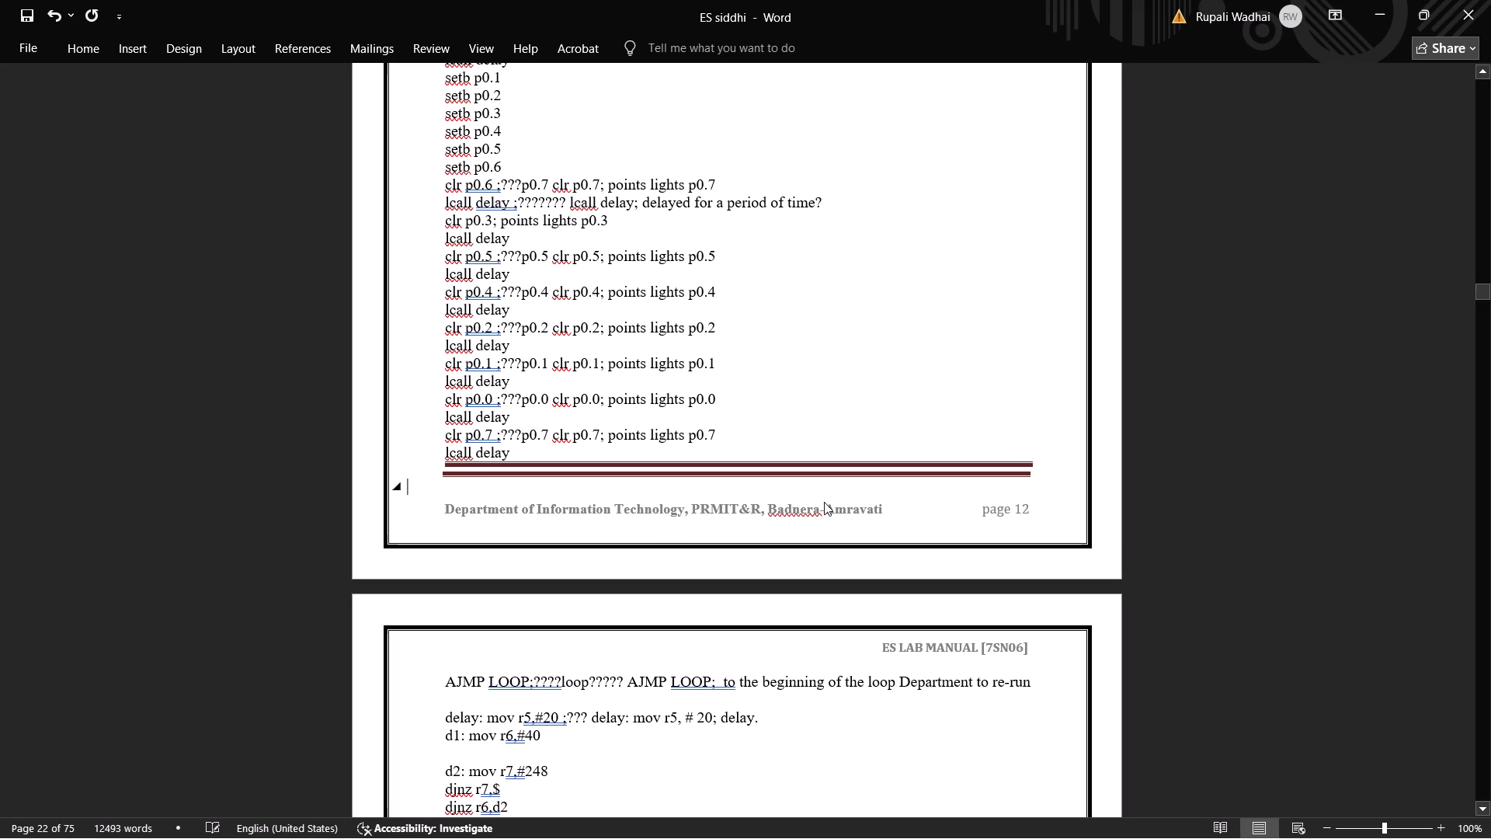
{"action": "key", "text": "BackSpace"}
Move the lower of the two footer rules on page 12 to below the page 13 header, aligned with the text margins.
{"action": "left_click_drag", "start_coordinate": [533, 472], "coordinate": [517, 614]}
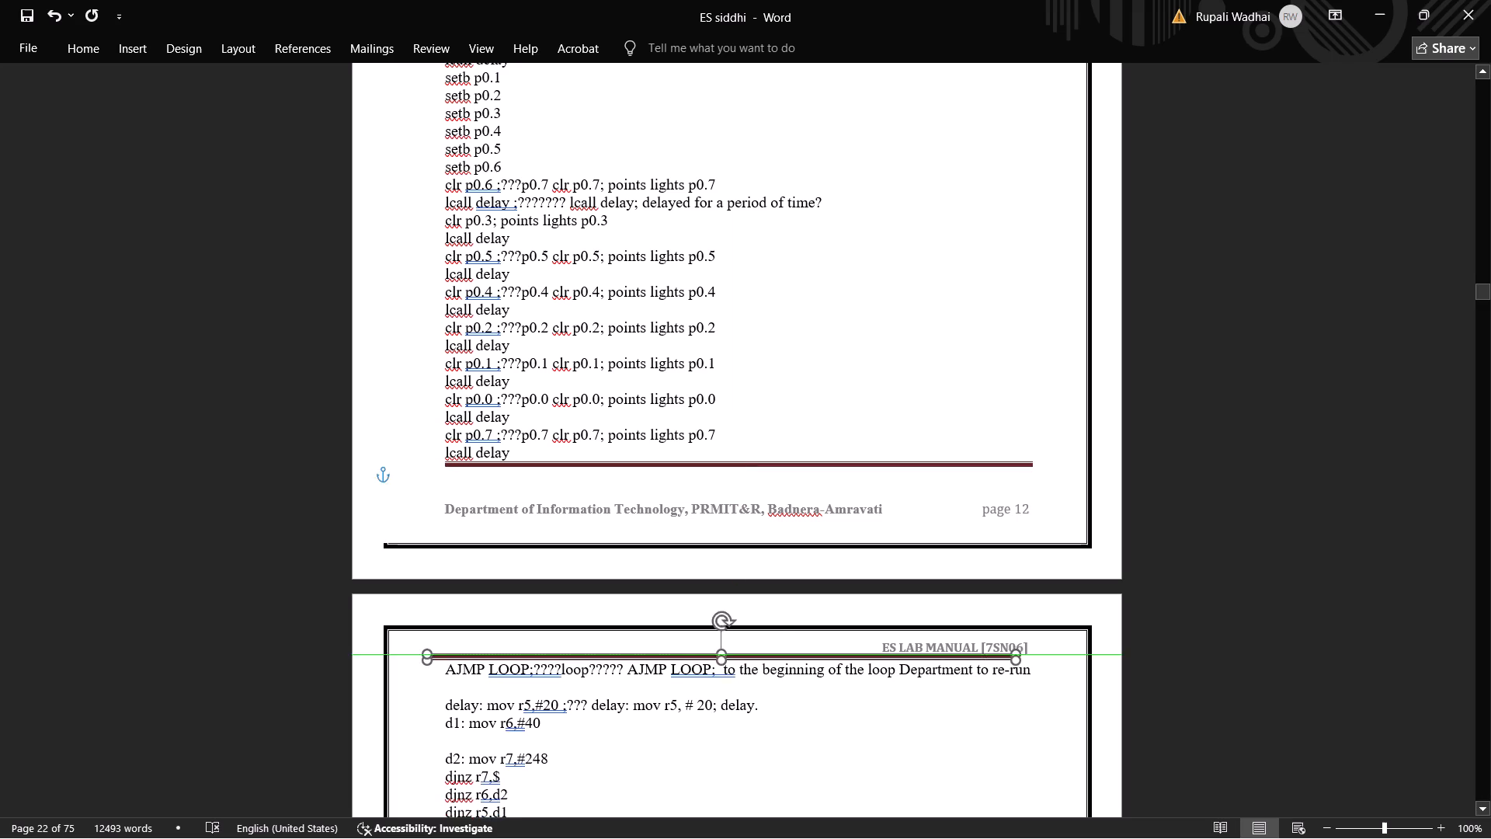
{"action": "left_click_drag", "start_coordinate": [517, 614], "coordinate": [547, 652]}
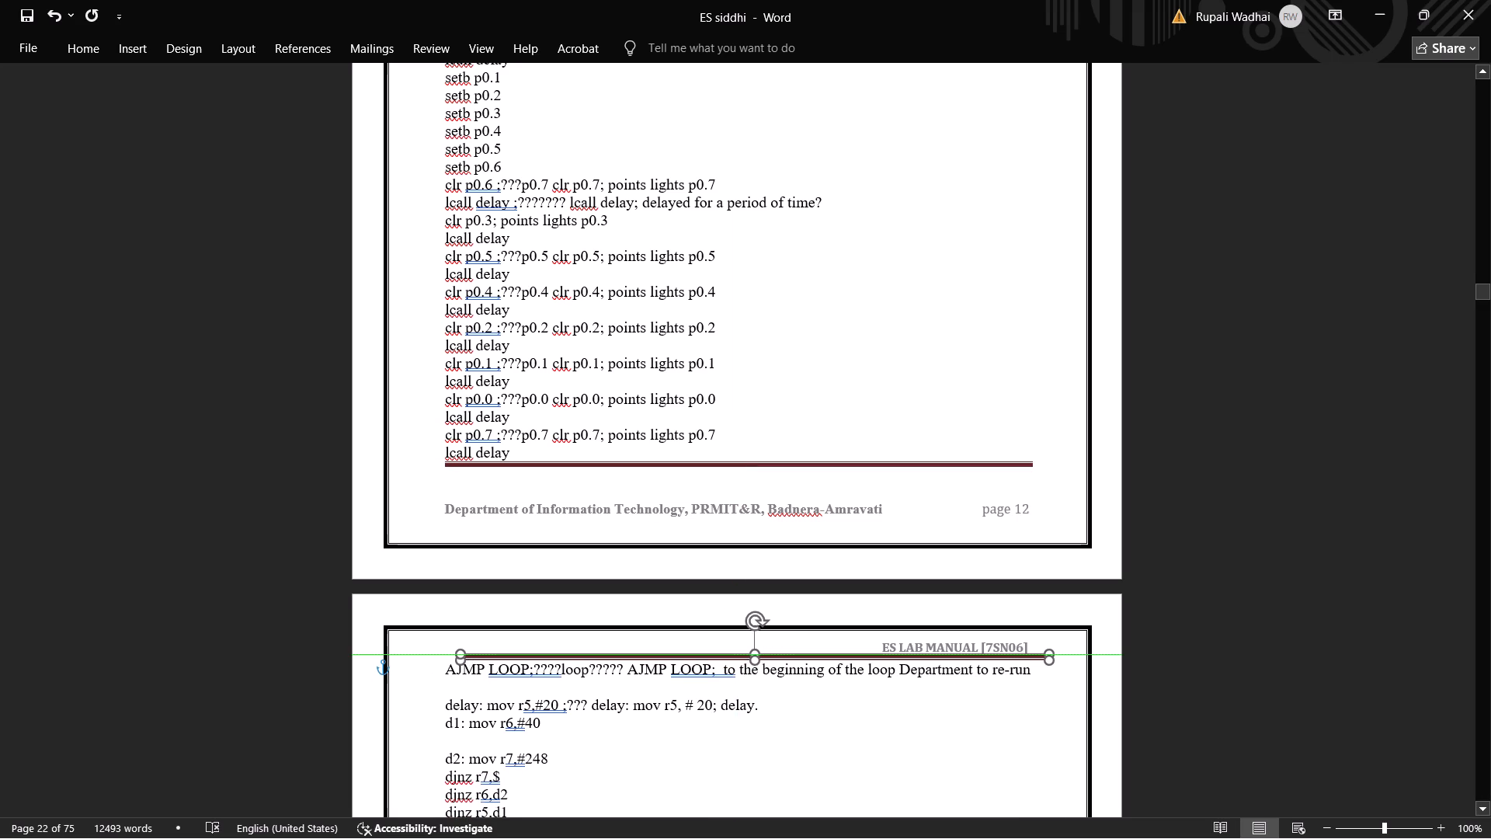
{"action": "left_click_drag", "start_coordinate": [547, 652], "coordinate": [532, 653]}
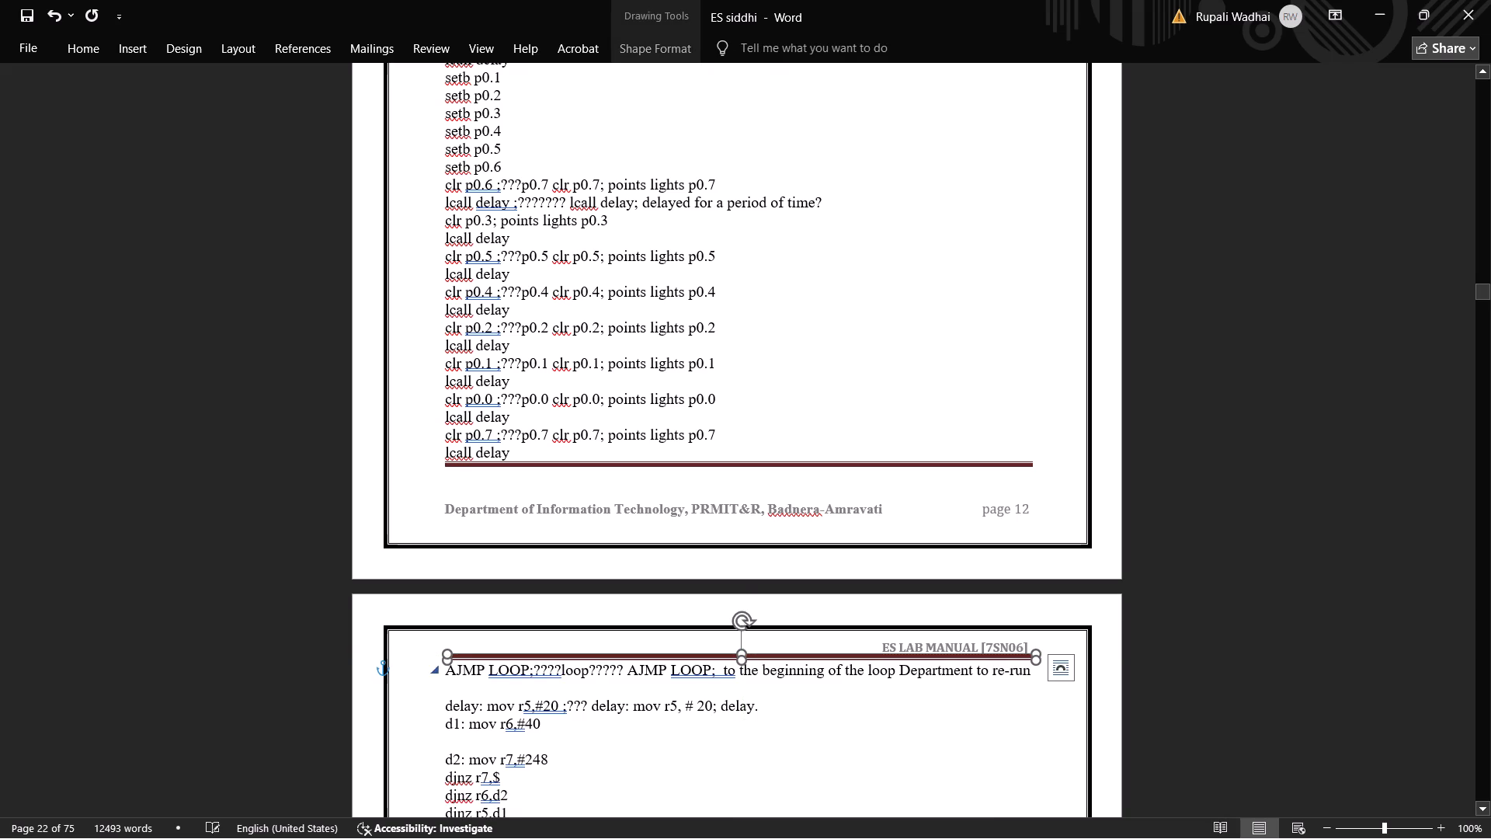
Add an empty line before the AJMP LOOP line at the start of page 13.
{"action": "left_click", "coordinate": [429, 660]}
{"action": "key", "text": "Return"}
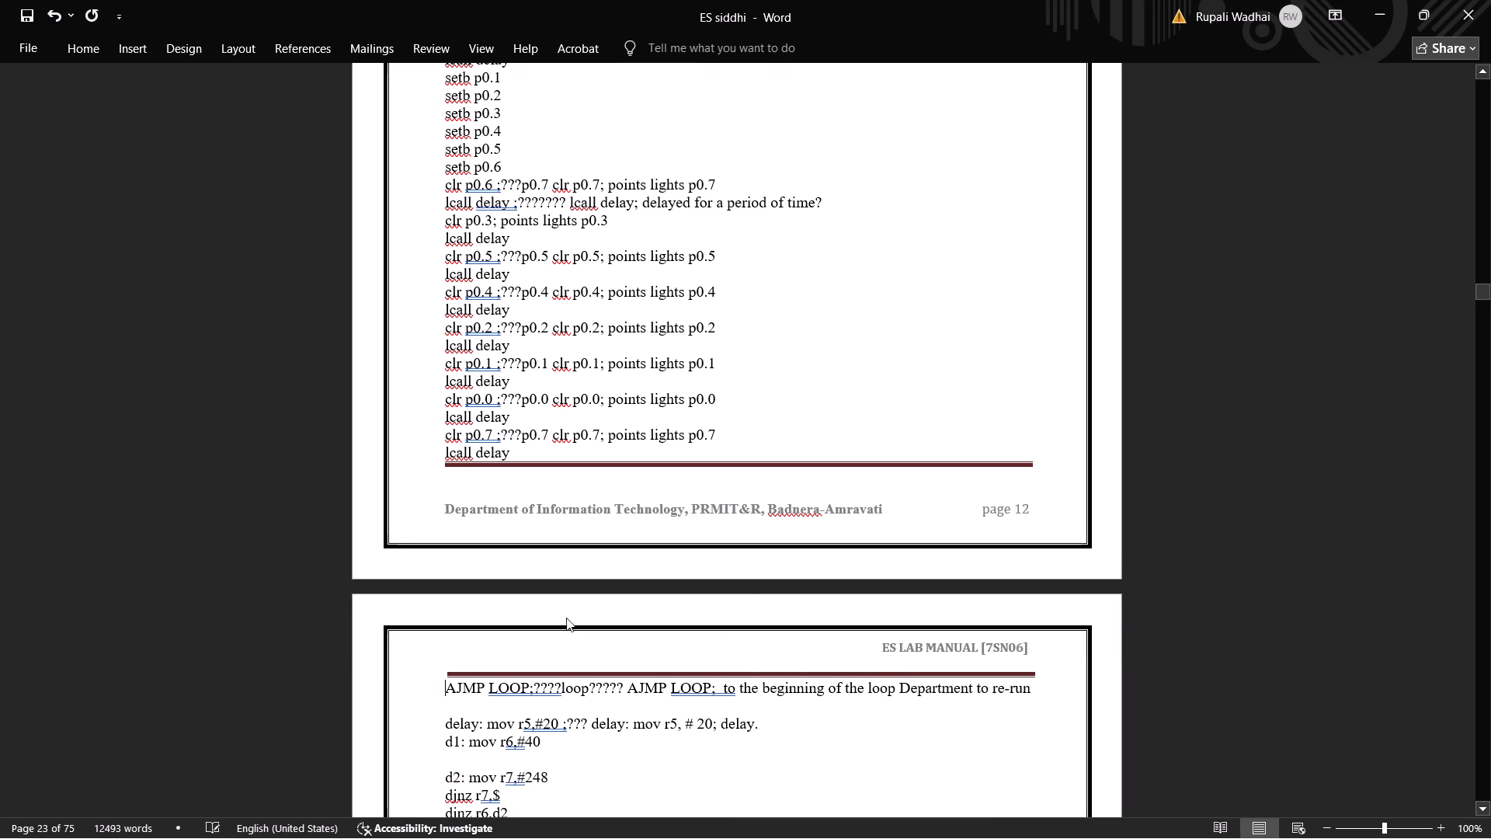
Undo the latest edits above the AJMP LOOP line at the start of page 13, including the added empty line.
{"action": "left_click", "coordinate": [440, 660]}
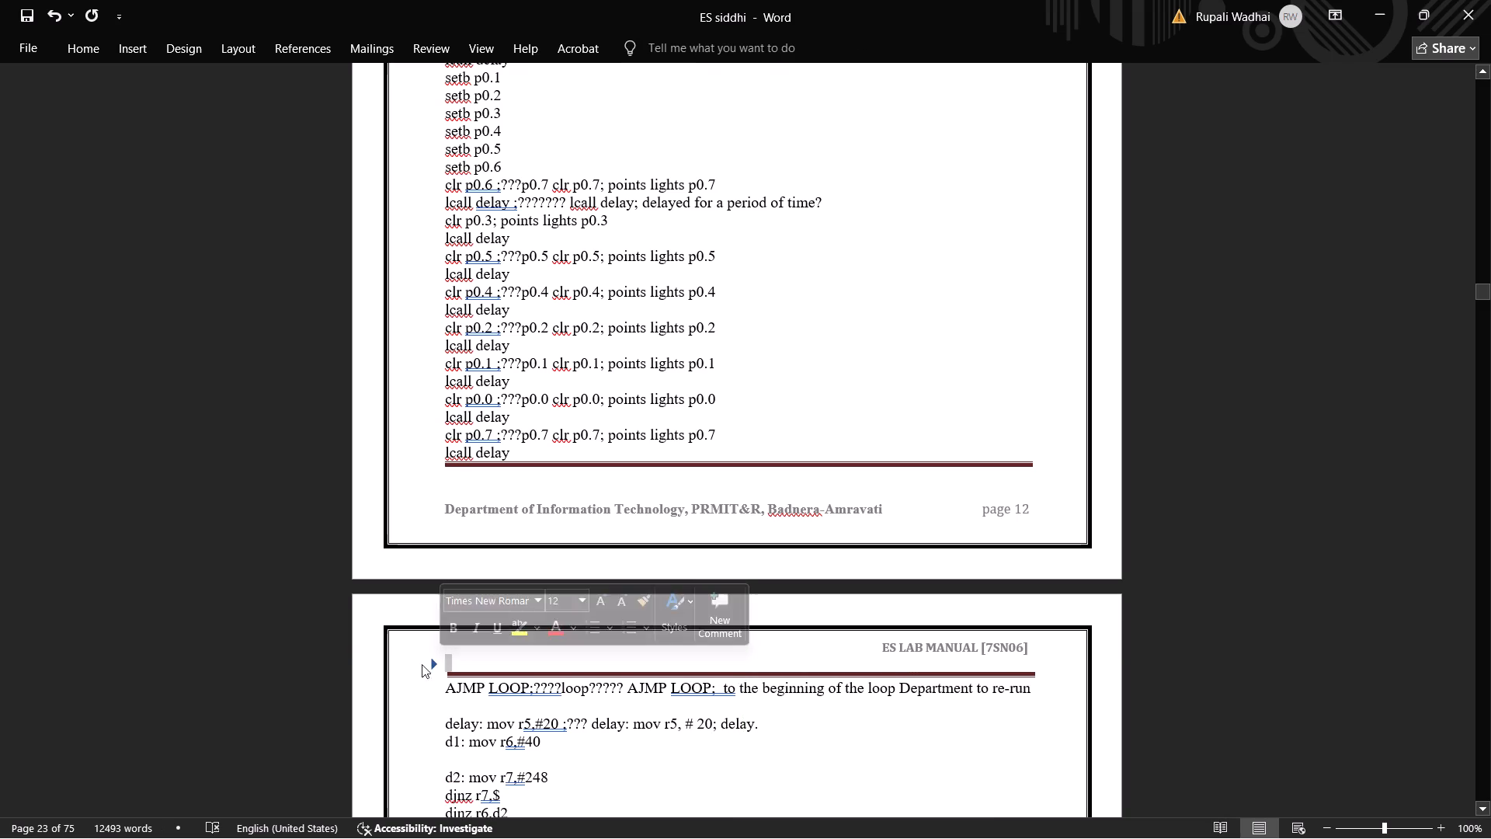
{"action": "left_click", "coordinate": [440, 663]}
{"action": "key", "text": "ctrl+z"}
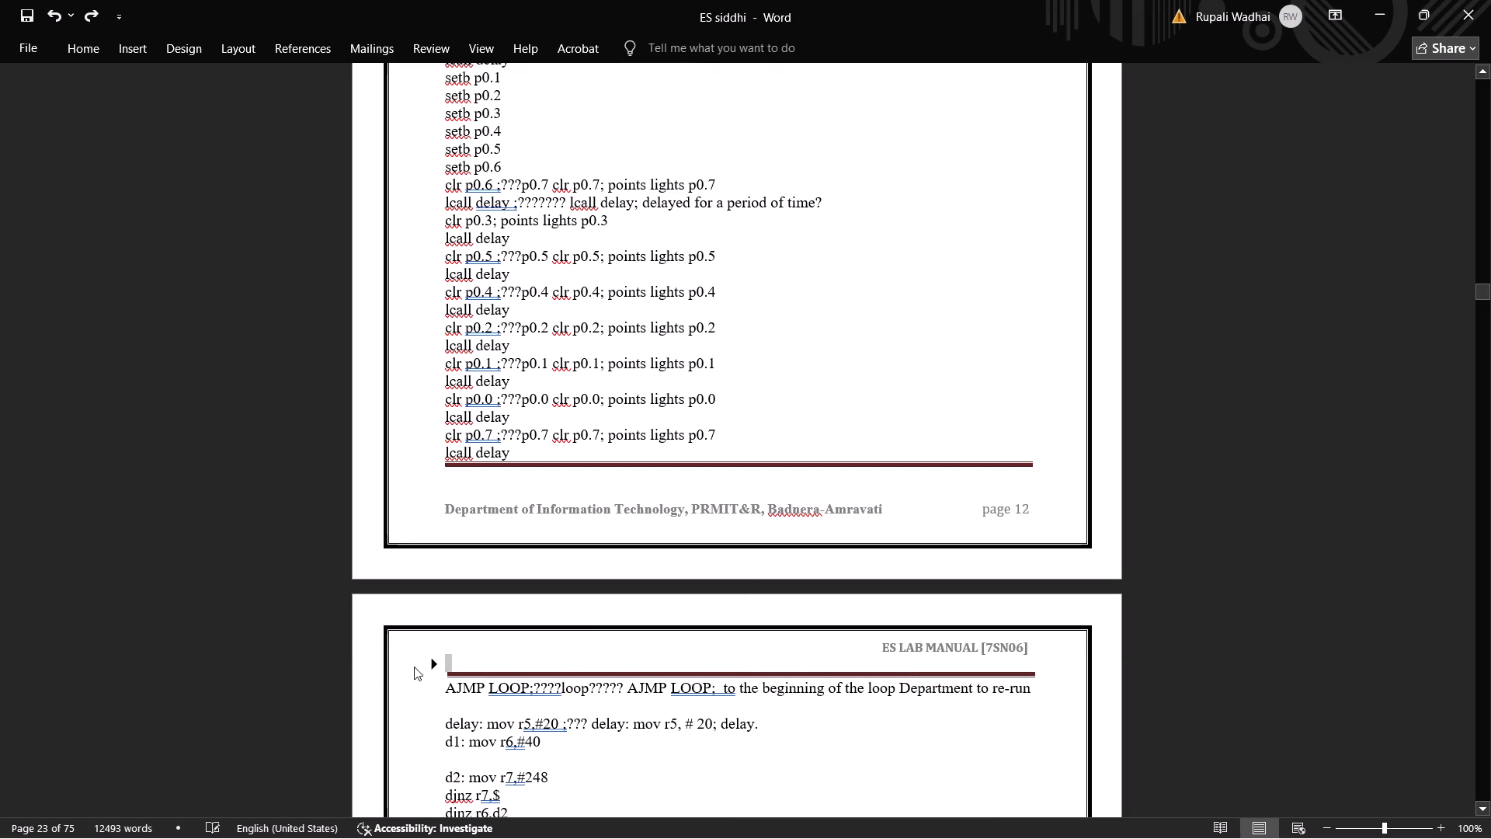
{"action": "key", "text": "ctrl+z"}
{"action": "key", "text": "ctrl+z"}
{"action": "left_click", "coordinate": [843, 736]}
Move the footer rule on page 13 down to just above the department name and page number.
{"action": "scroll", "coordinate": [843, 736], "scroll_direction": "down", "scroll_amount": 5}
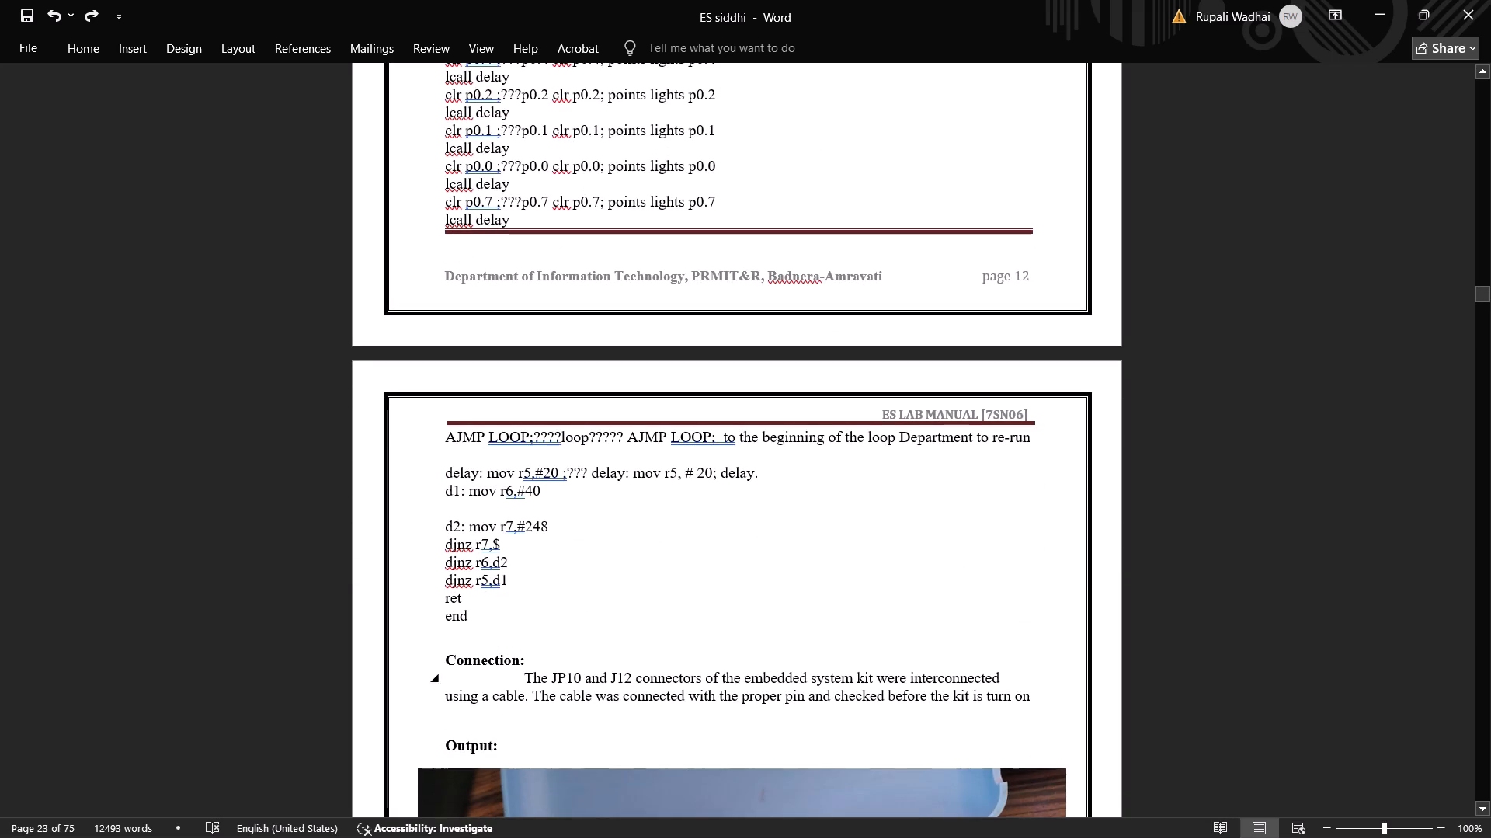
{"action": "scroll", "coordinate": [659, 593], "scroll_direction": "down", "scroll_amount": 4}
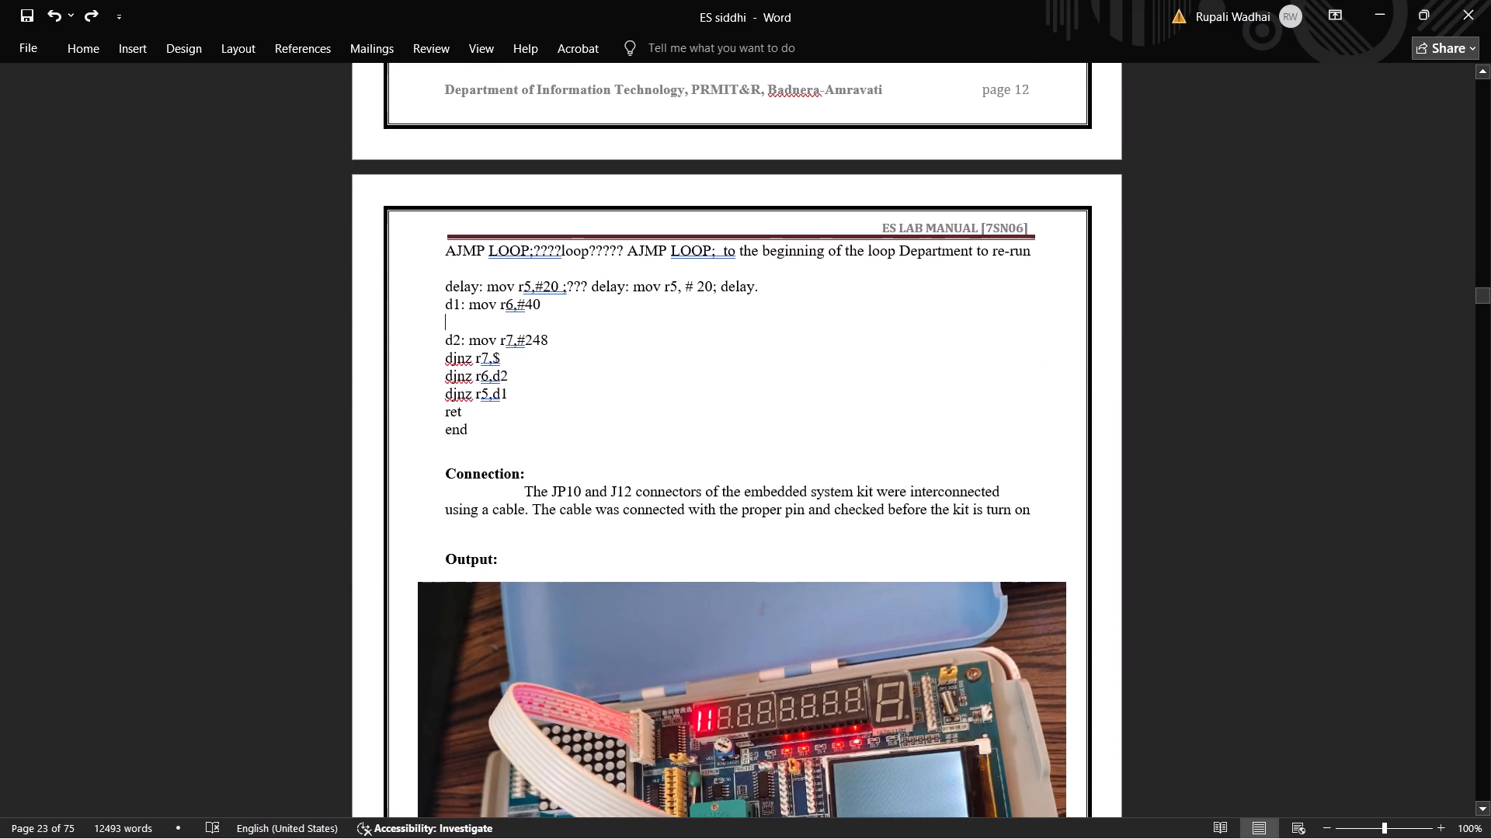
{"action": "scroll", "coordinate": [652, 335], "scroll_direction": "down", "scroll_amount": 14}
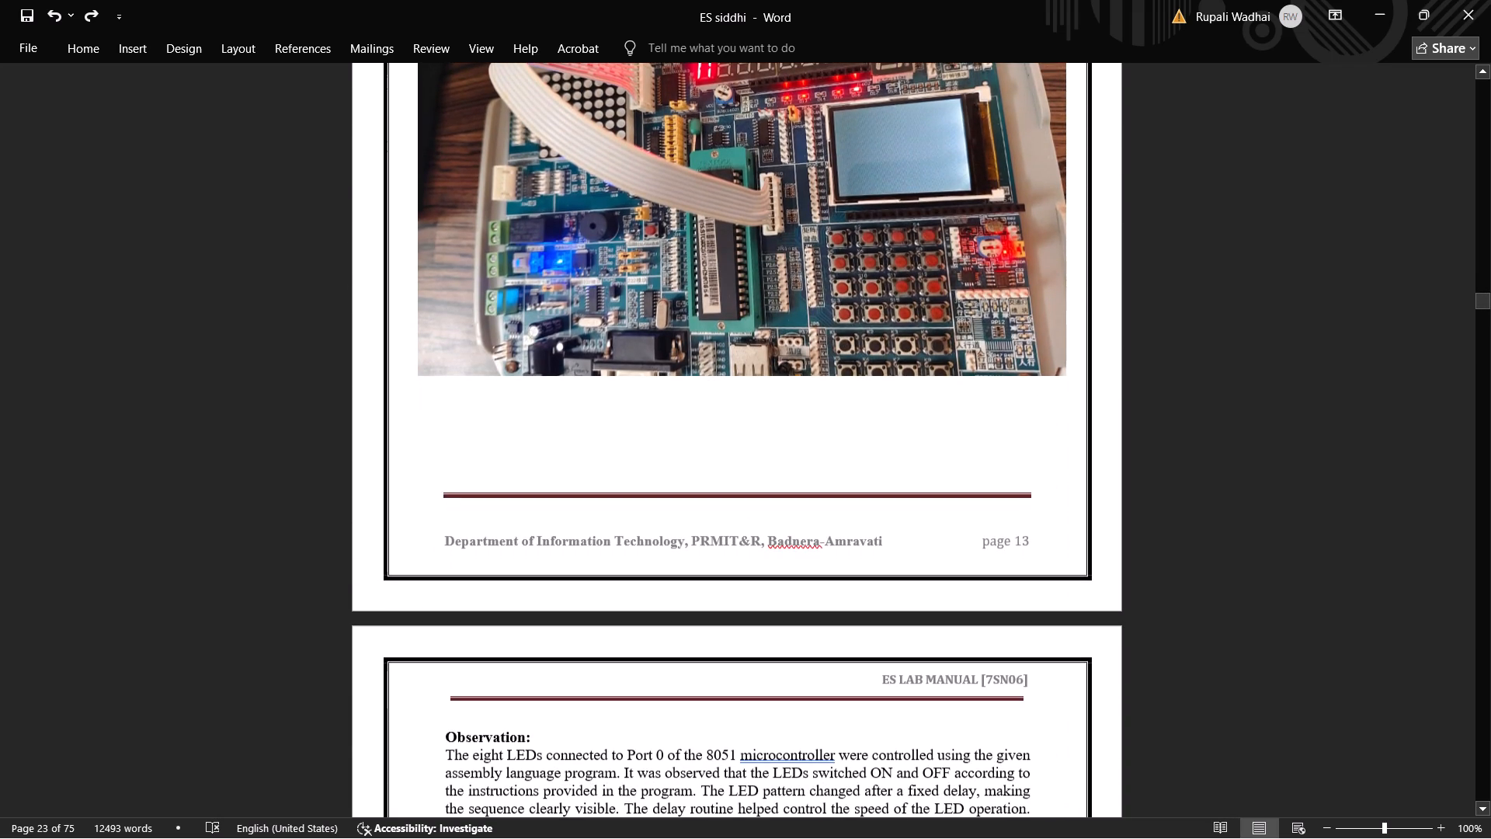
{"action": "left_click_drag", "start_coordinate": [693, 497], "coordinate": [686, 525]}
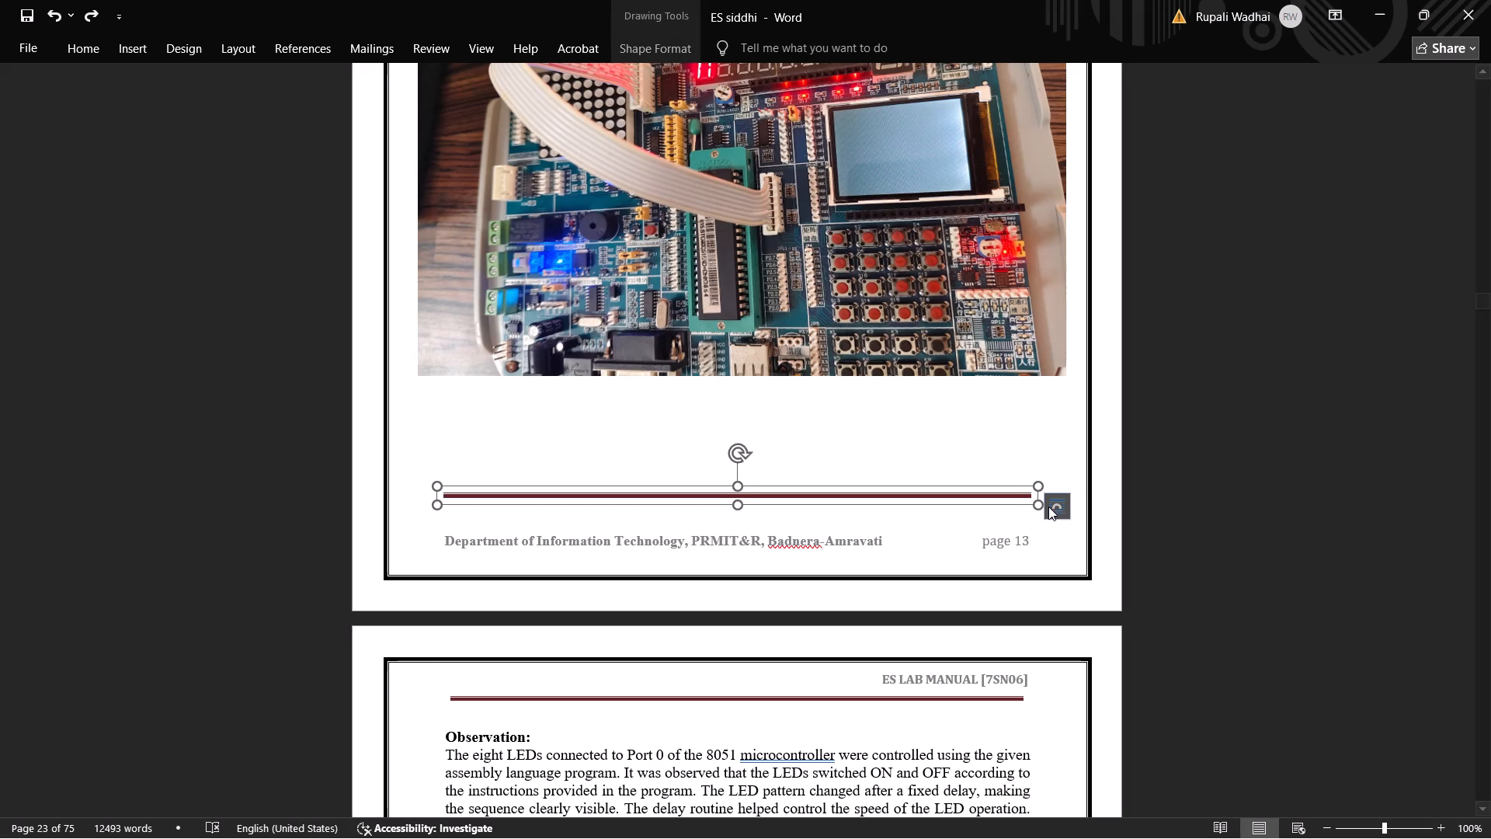
{"action": "left_click", "coordinate": [1057, 507]}
{"action": "left_click", "coordinate": [1185, 677]}
{"action": "left_click_drag", "start_coordinate": [709, 497], "coordinate": [743, 531]}
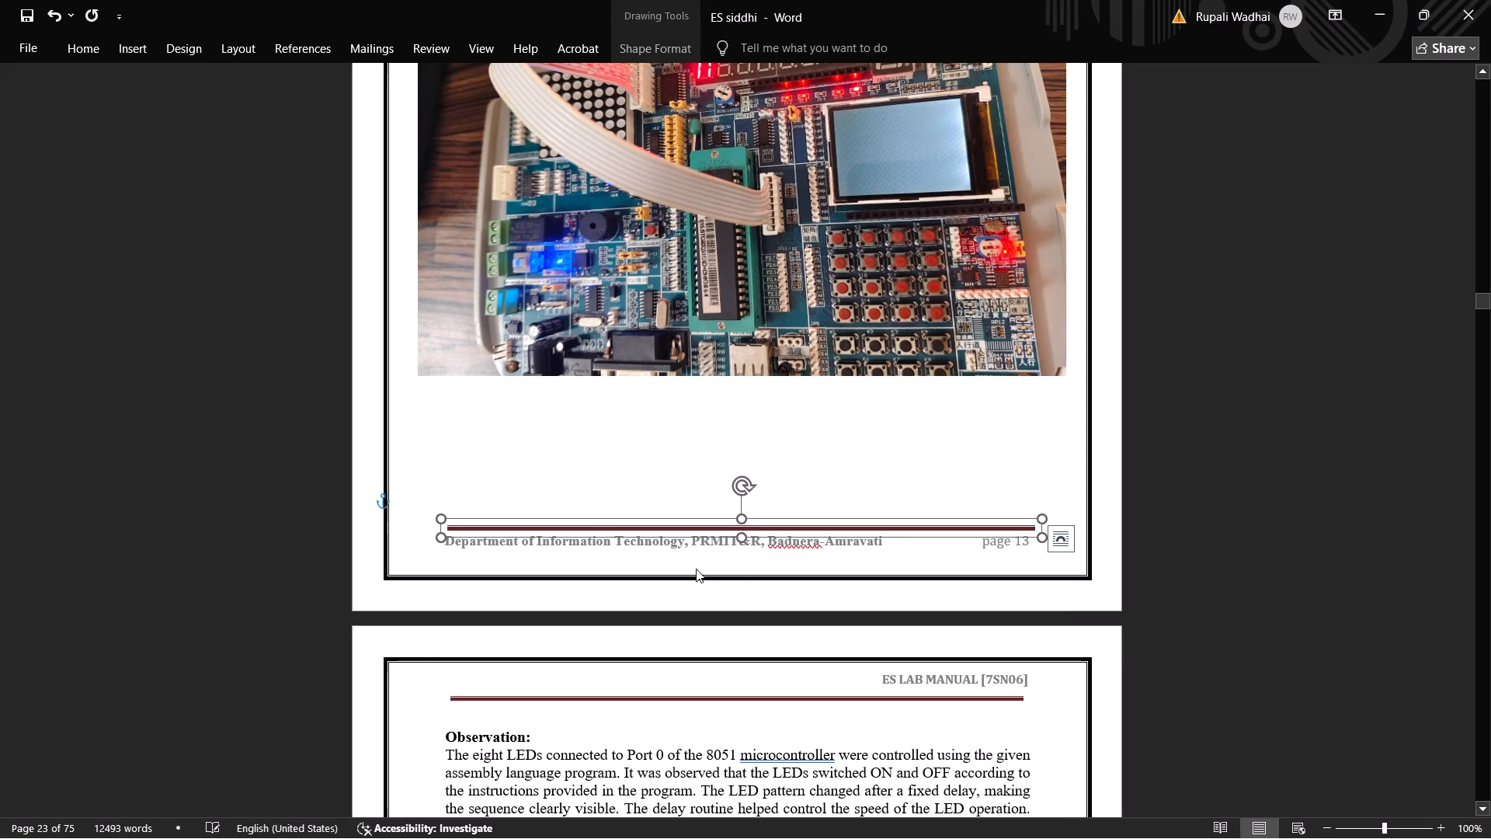
{"action": "left_click", "coordinate": [696, 569]}
Look through pages 14 to 26, covering the LED viva questions, seven-segment and matrix keypad experiments, checking layout and header and footer rules.
{"action": "scroll", "coordinate": [696, 569], "scroll_direction": "down", "scroll_amount": 15}
{"action": "scroll", "coordinate": [696, 569], "scroll_direction": "down", "scroll_amount": 9}
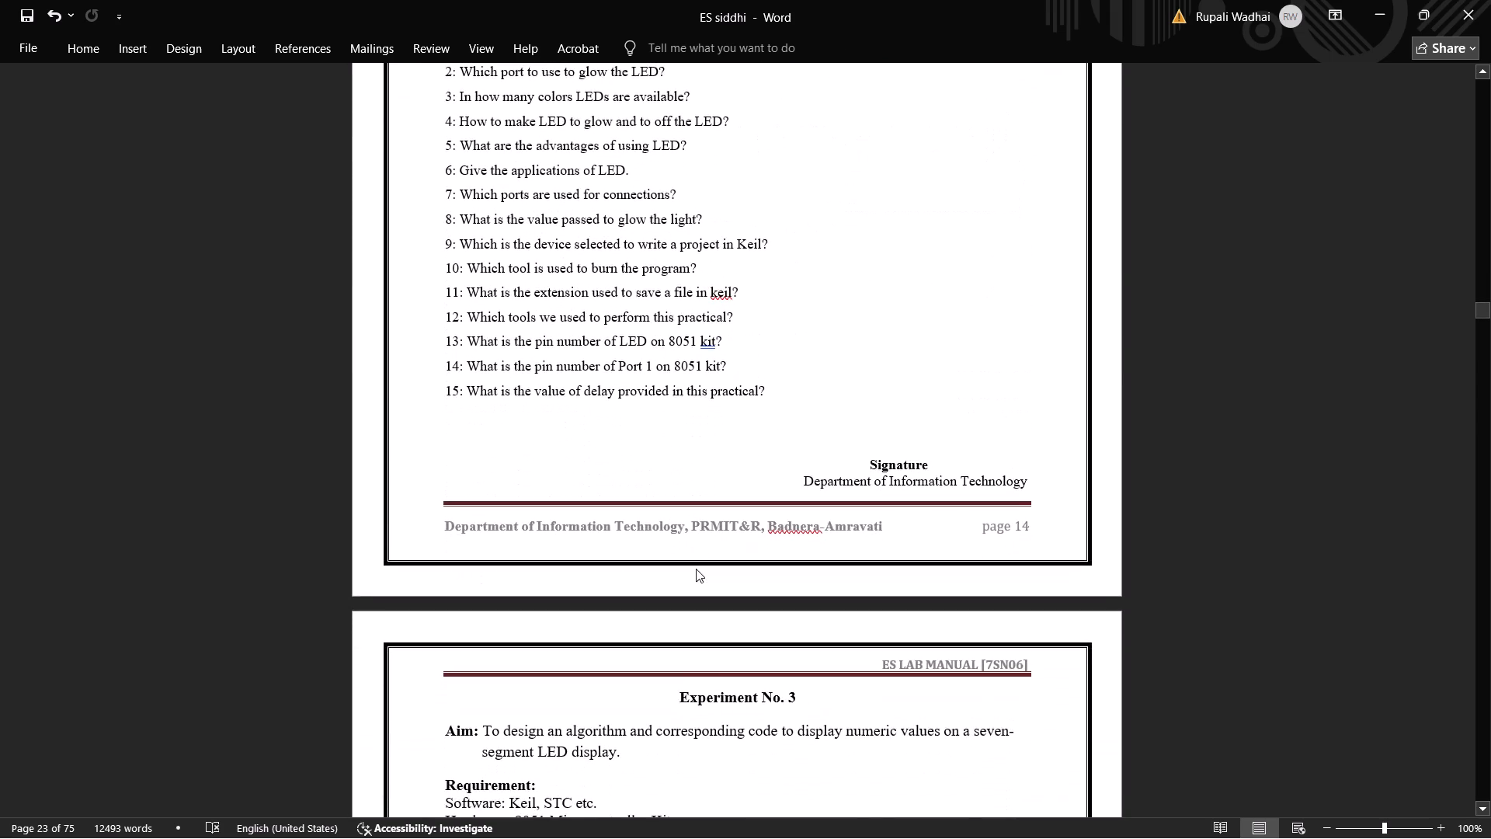
{"action": "scroll", "coordinate": [696, 569], "scroll_direction": "down", "scroll_amount": 5}
{"action": "scroll", "coordinate": [696, 569], "scroll_direction": "down", "scroll_amount": 20}
{"action": "scroll", "coordinate": [696, 569], "scroll_direction": "down", "scroll_amount": 8}
{"action": "scroll", "coordinate": [696, 573], "scroll_direction": "down", "scroll_amount": 14}
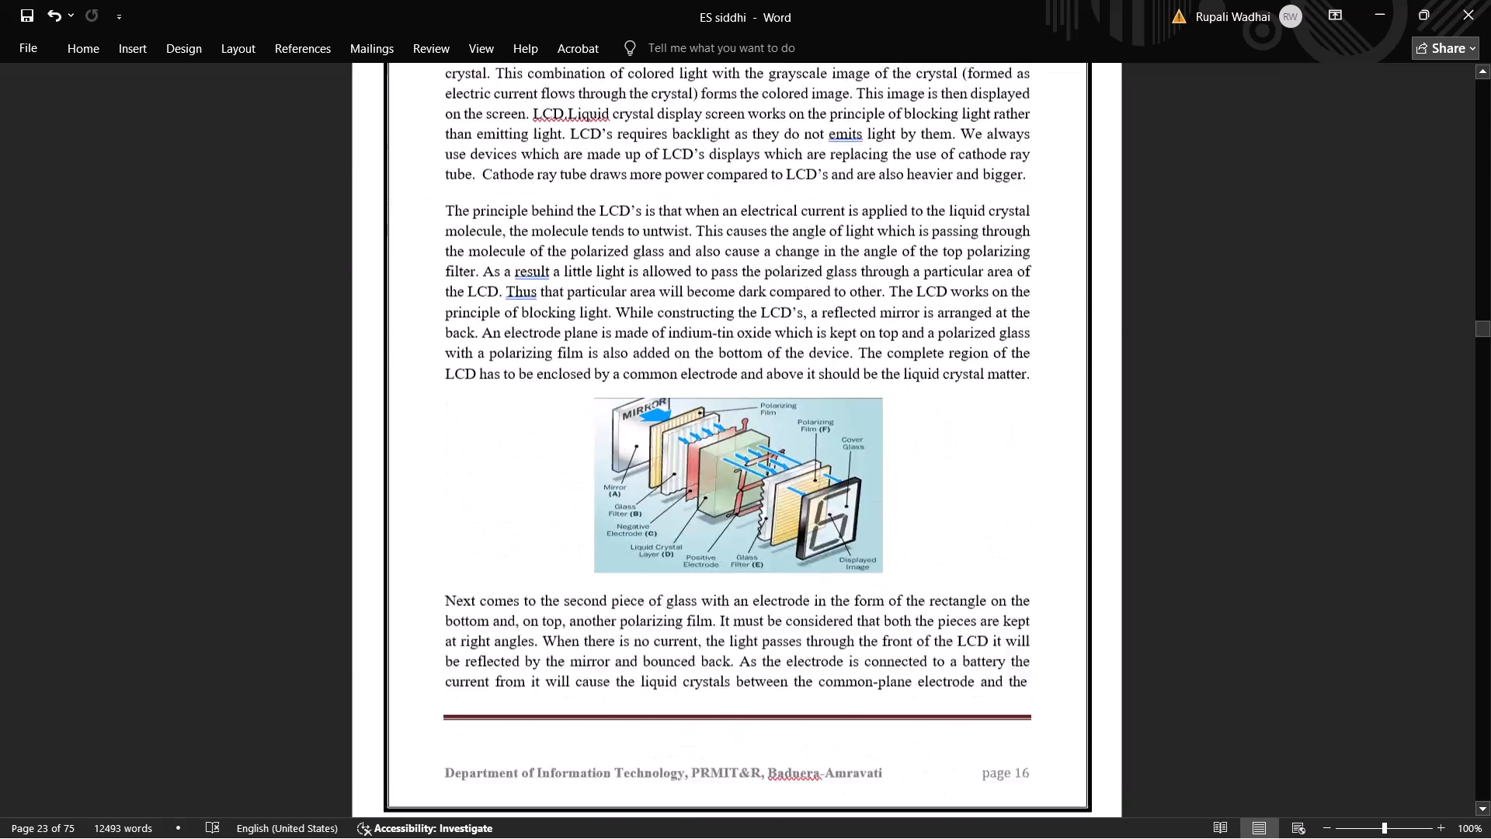
{"action": "scroll", "coordinate": [718, 544], "scroll_direction": "down", "scroll_amount": 13}
{"action": "scroll", "coordinate": [712, 547], "scroll_direction": "down", "scroll_amount": 12}
{"action": "scroll", "coordinate": [712, 542], "scroll_direction": "down", "scroll_amount": 13}
{"action": "scroll", "coordinate": [712, 539], "scroll_direction": "down", "scroll_amount": 20}
{"action": "scroll", "coordinate": [712, 539], "scroll_direction": "down", "scroll_amount": 2}
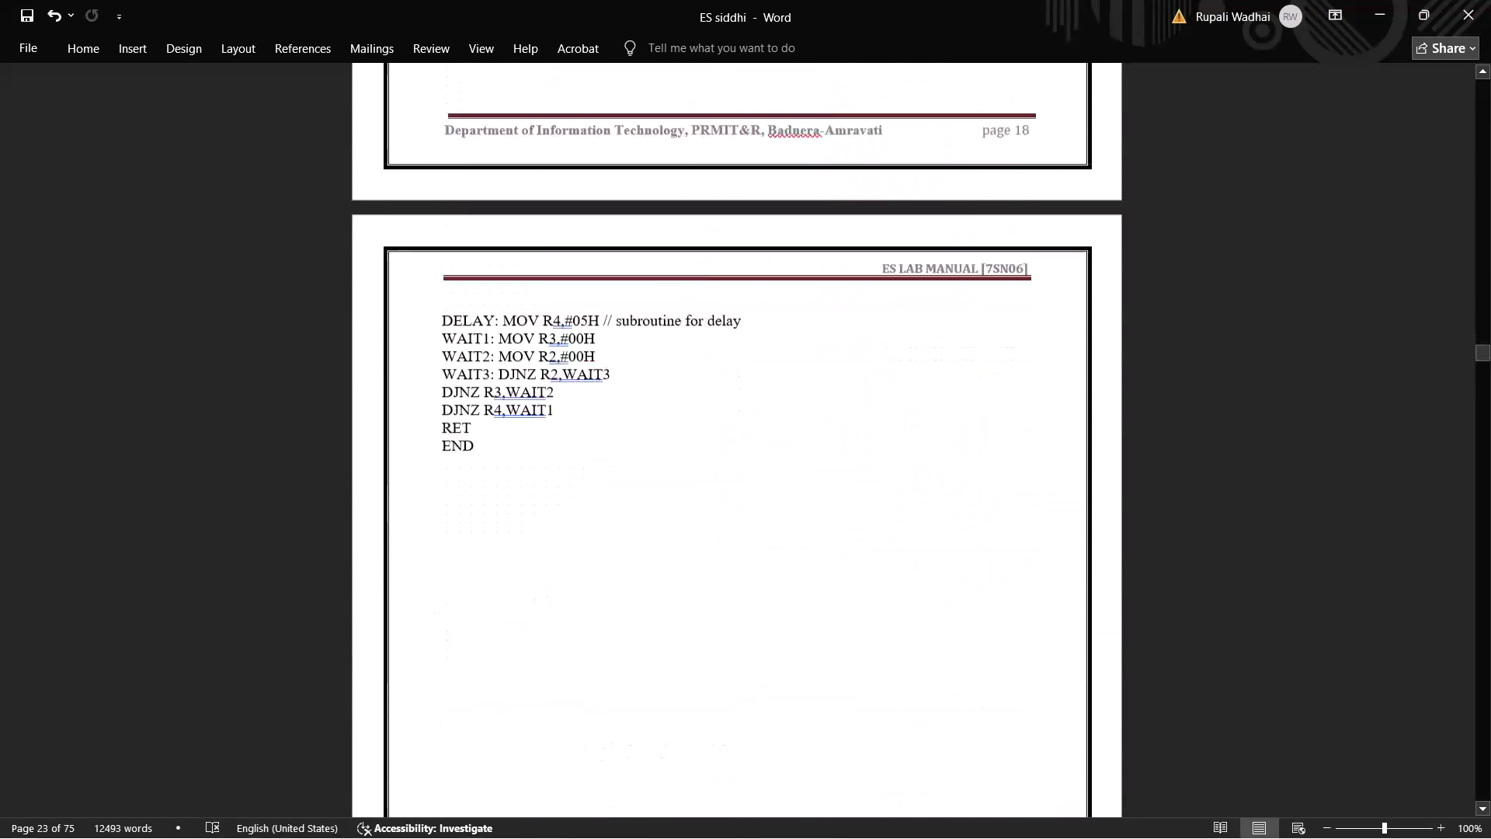
{"action": "scroll", "coordinate": [712, 539], "scroll_direction": "down", "scroll_amount": 13}
{"action": "scroll", "coordinate": [712, 536], "scroll_direction": "down", "scroll_amount": 12}
{"action": "scroll", "coordinate": [712, 536], "scroll_direction": "down", "scroll_amount": 12}
{"action": "scroll", "coordinate": [712, 534], "scroll_direction": "down", "scroll_amount": 10}
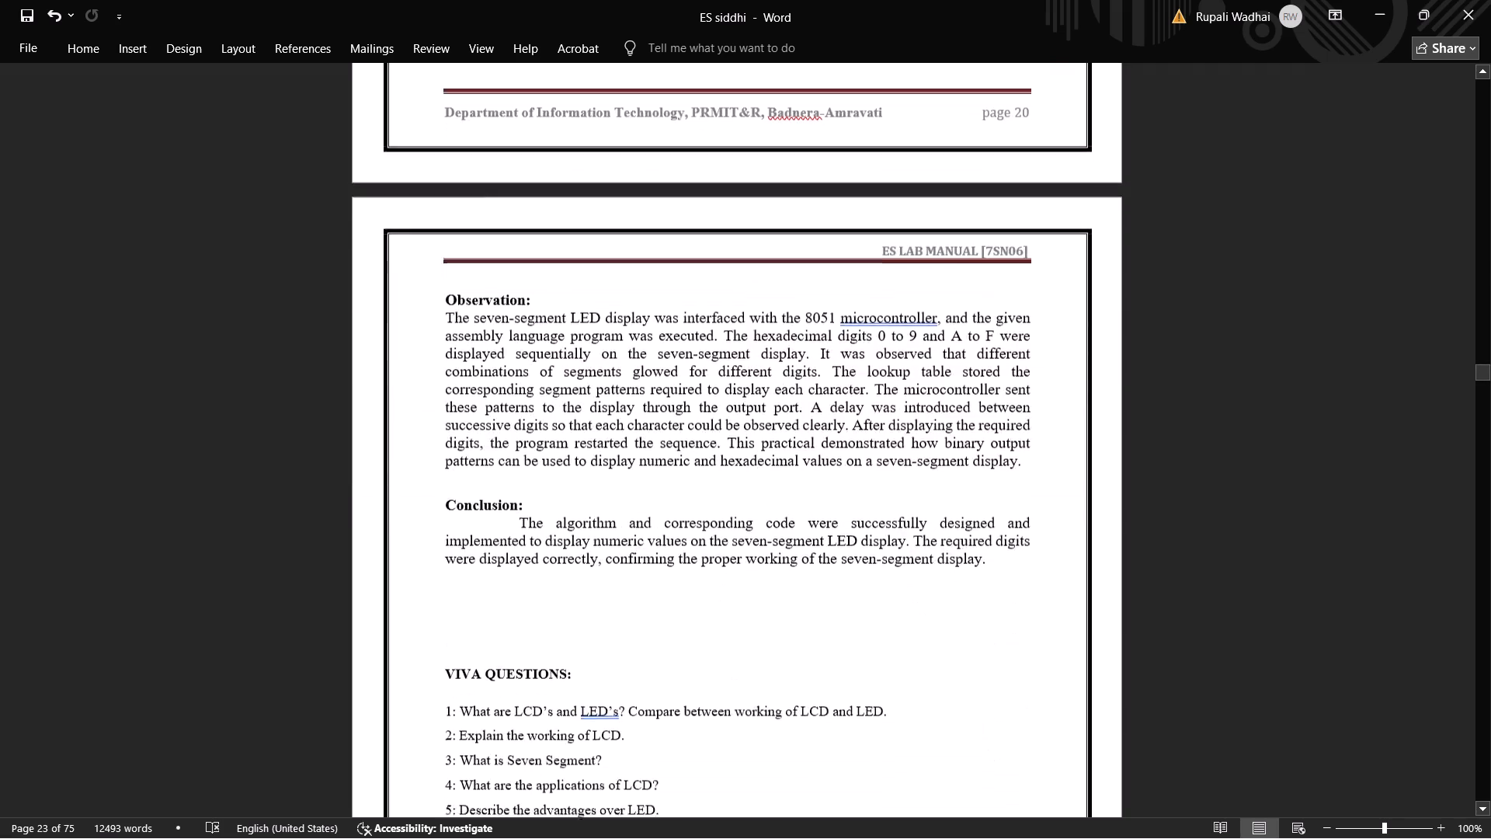
{"action": "scroll", "coordinate": [712, 534], "scroll_direction": "down", "scroll_amount": 10}
{"action": "scroll", "coordinate": [712, 534], "scroll_direction": "down", "scroll_amount": 13}
{"action": "scroll", "coordinate": [712, 534], "scroll_direction": "down", "scroll_amount": 20}
{"action": "scroll", "coordinate": [712, 534], "scroll_direction": "down", "scroll_amount": 18}
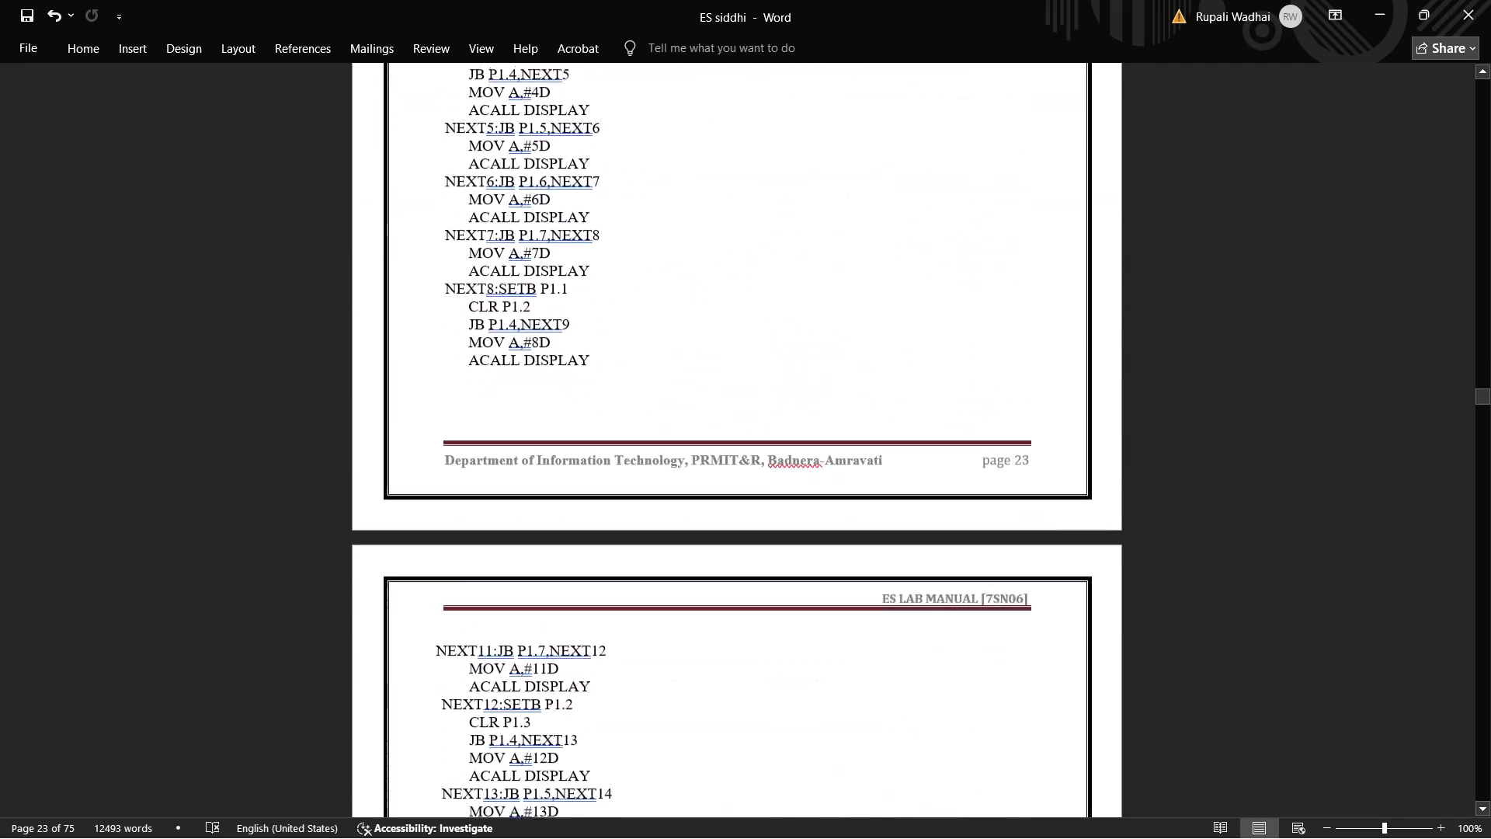
{"action": "scroll", "coordinate": [716, 511], "scroll_direction": "down", "scroll_amount": 8}
{"action": "scroll", "coordinate": [716, 511], "scroll_direction": "down", "scroll_amount": 20}
{"action": "scroll", "coordinate": [716, 511], "scroll_direction": "down", "scroll_amount": 18}
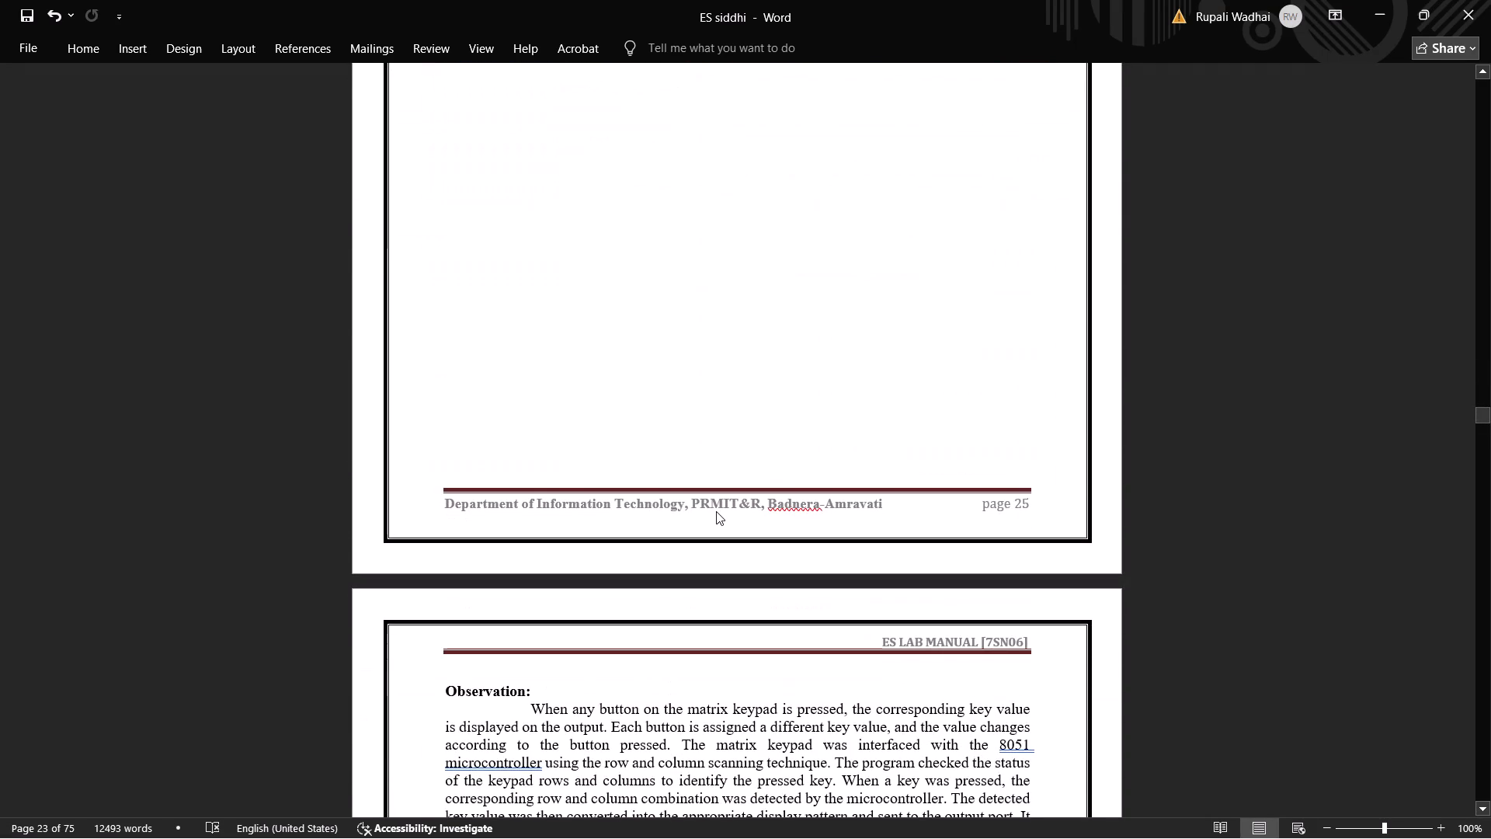
{"action": "scroll", "coordinate": [716, 511], "scroll_direction": "down", "scroll_amount": 4}
{"action": "scroll", "coordinate": [709, 598], "scroll_direction": "down", "scroll_amount": 16}
{"action": "scroll", "coordinate": [709, 598], "scroll_direction": "down", "scroll_amount": 7}
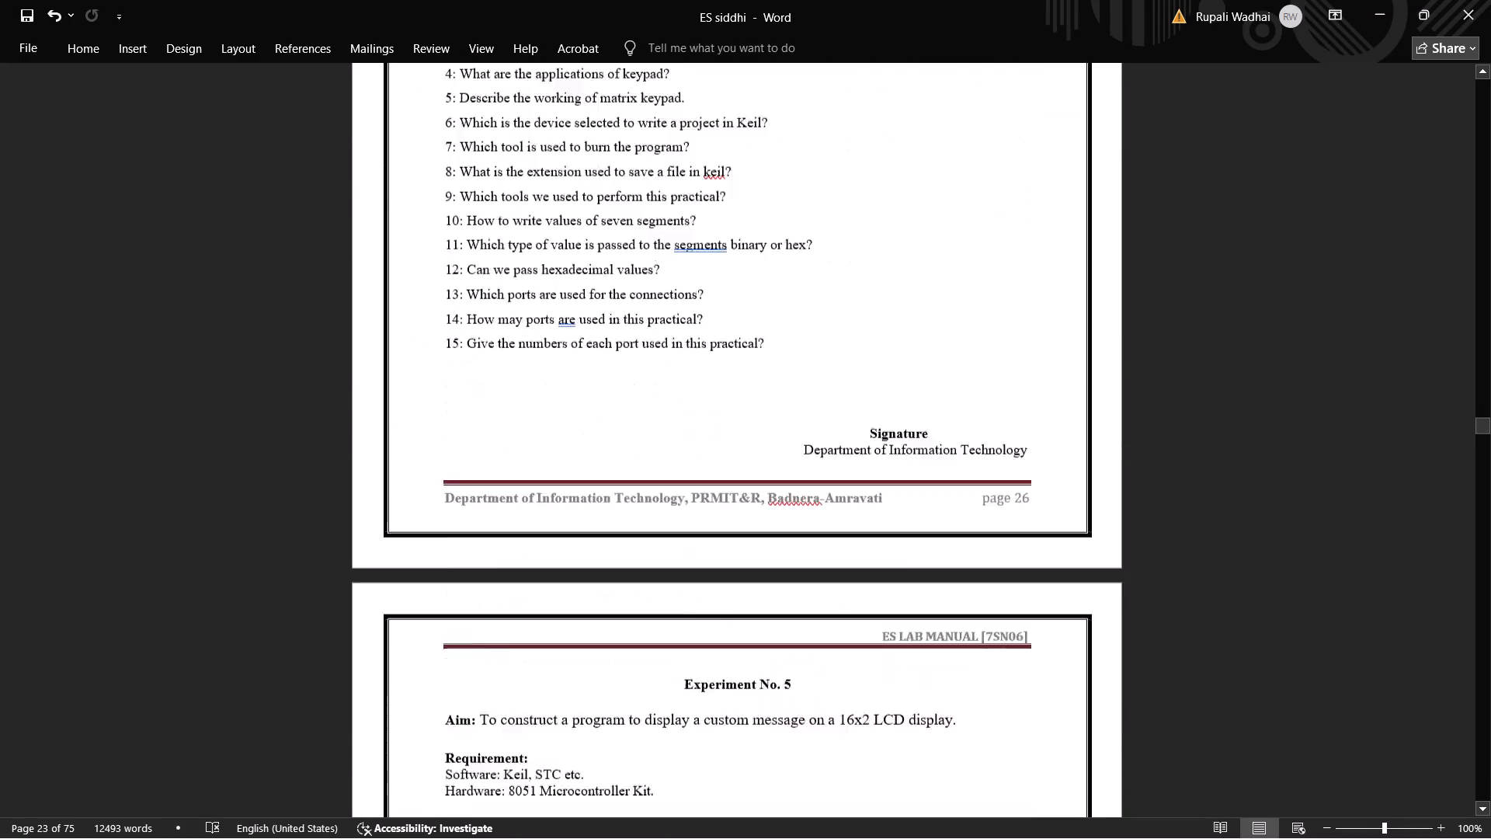
Look through the Experiment No. 5 LCD pages, including the program and output picture, up to the Flowcode LCD theory on page 32.
{"action": "scroll", "coordinate": [709, 598], "scroll_direction": "down", "scroll_amount": 17}
{"action": "scroll", "coordinate": [709, 598], "scroll_direction": "down", "scroll_amount": 8}
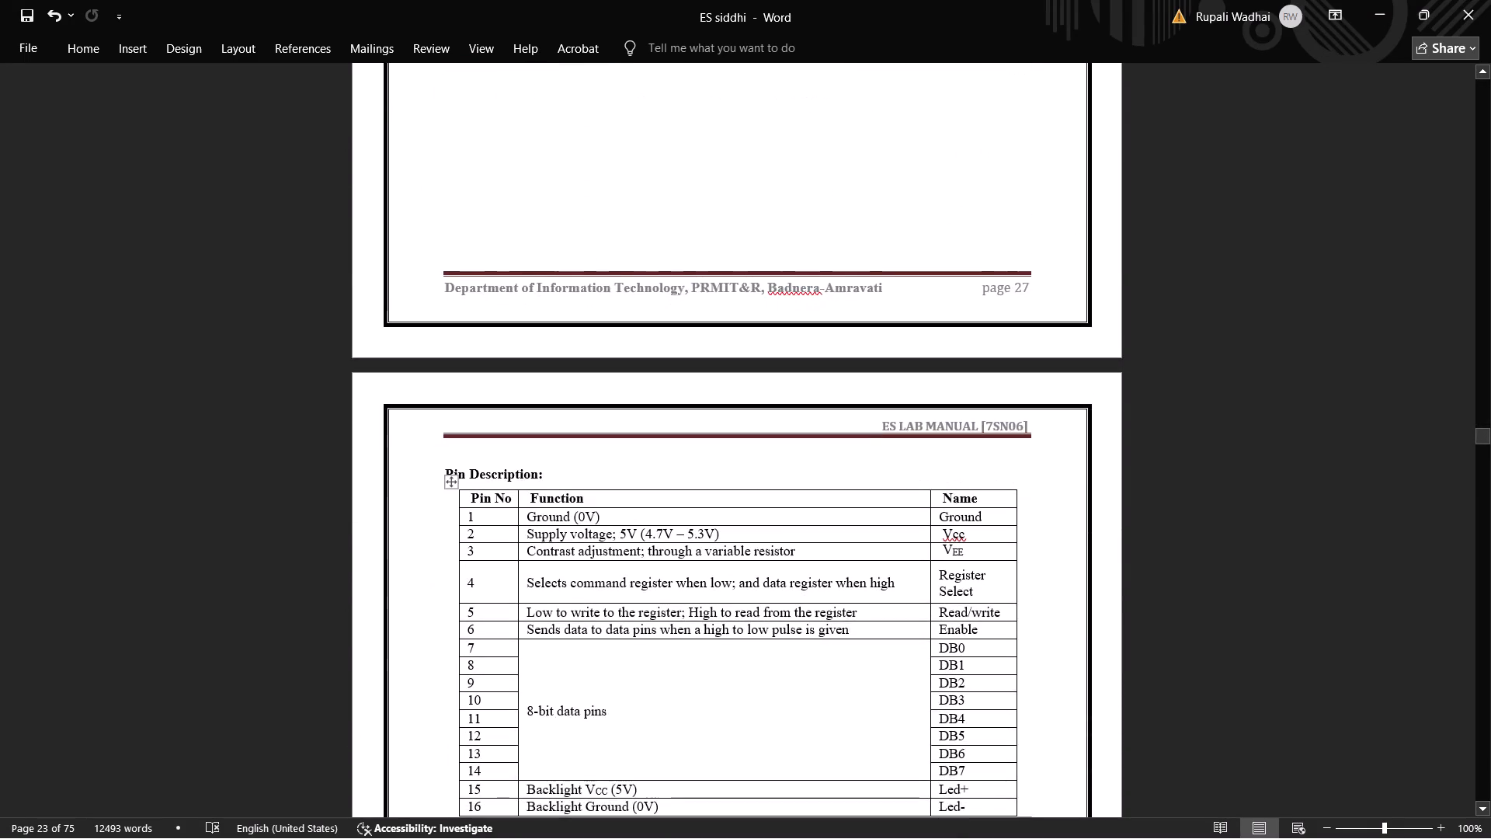
{"action": "scroll", "coordinate": [709, 598], "scroll_direction": "down", "scroll_amount": 14}
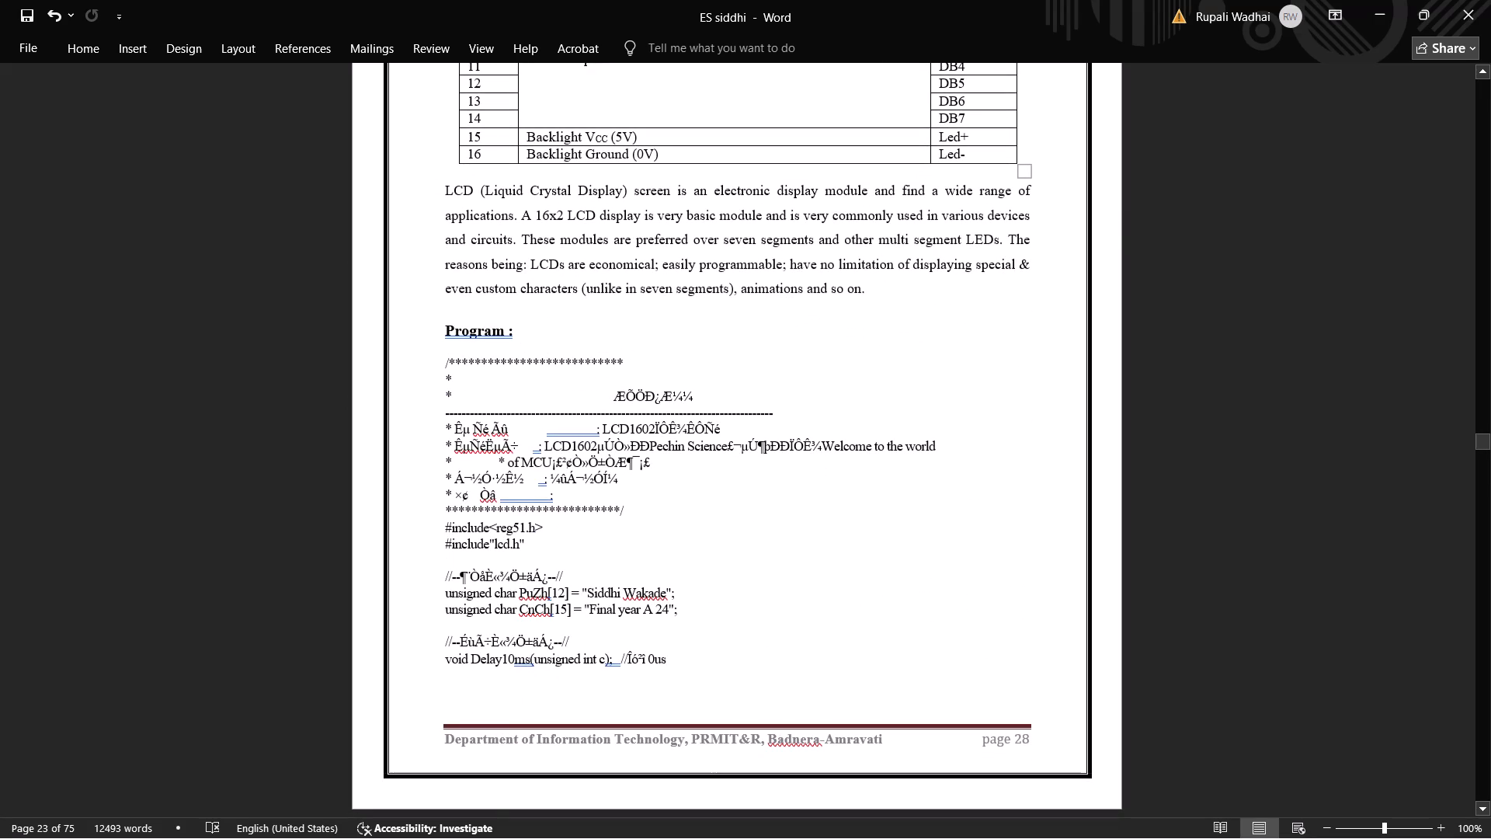
{"action": "scroll", "coordinate": [709, 598], "scroll_direction": "down", "scroll_amount": 9}
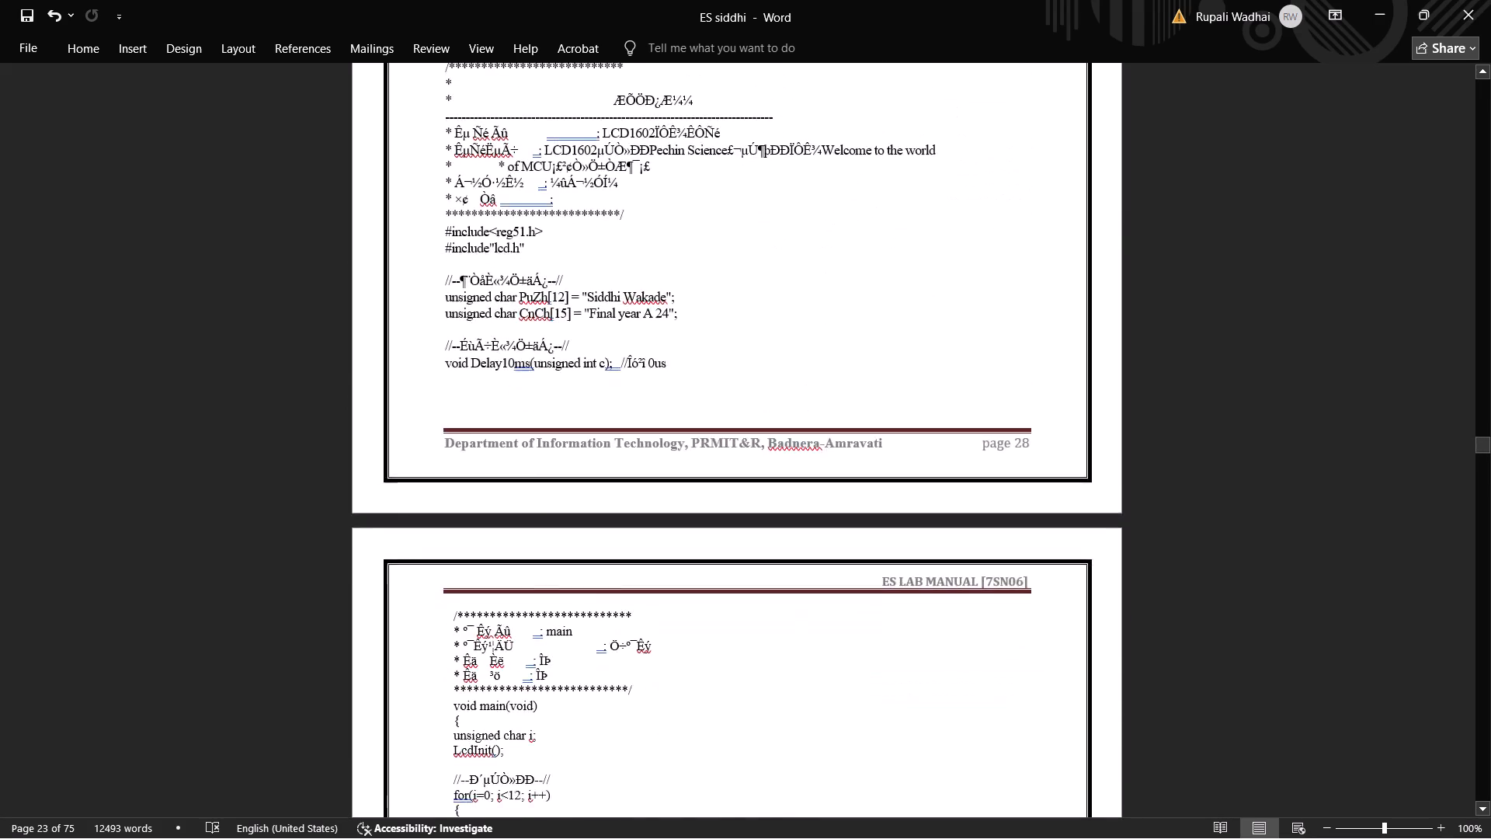
{"action": "scroll", "coordinate": [709, 598], "scroll_direction": "down", "scroll_amount": 14}
{"action": "scroll", "coordinate": [709, 598], "scroll_direction": "up", "scroll_amount": 1}
{"action": "scroll", "coordinate": [709, 598], "scroll_direction": "down", "scroll_amount": 13}
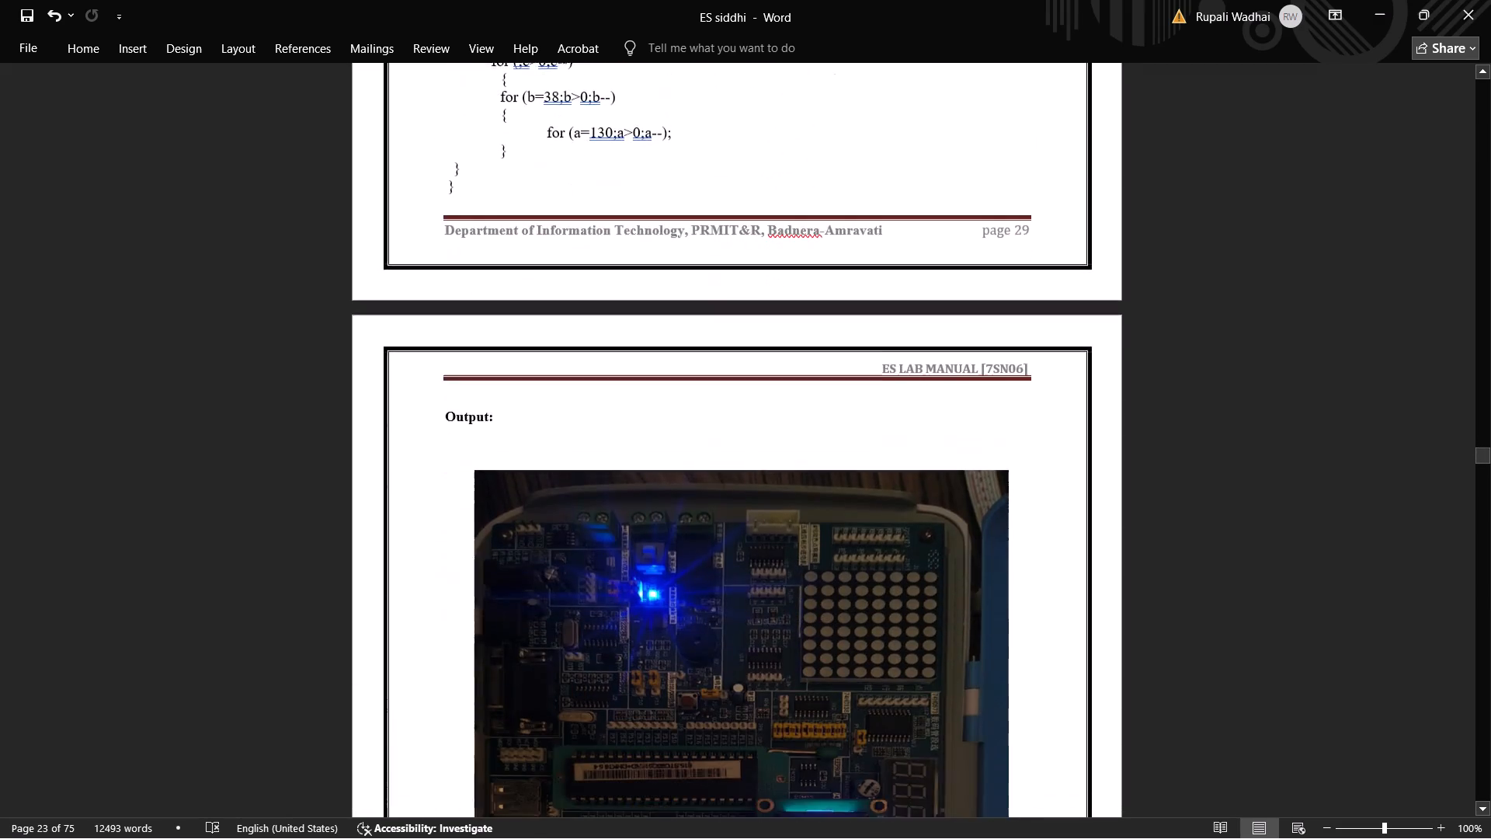
{"action": "scroll", "coordinate": [709, 598], "scroll_direction": "down", "scroll_amount": 13}
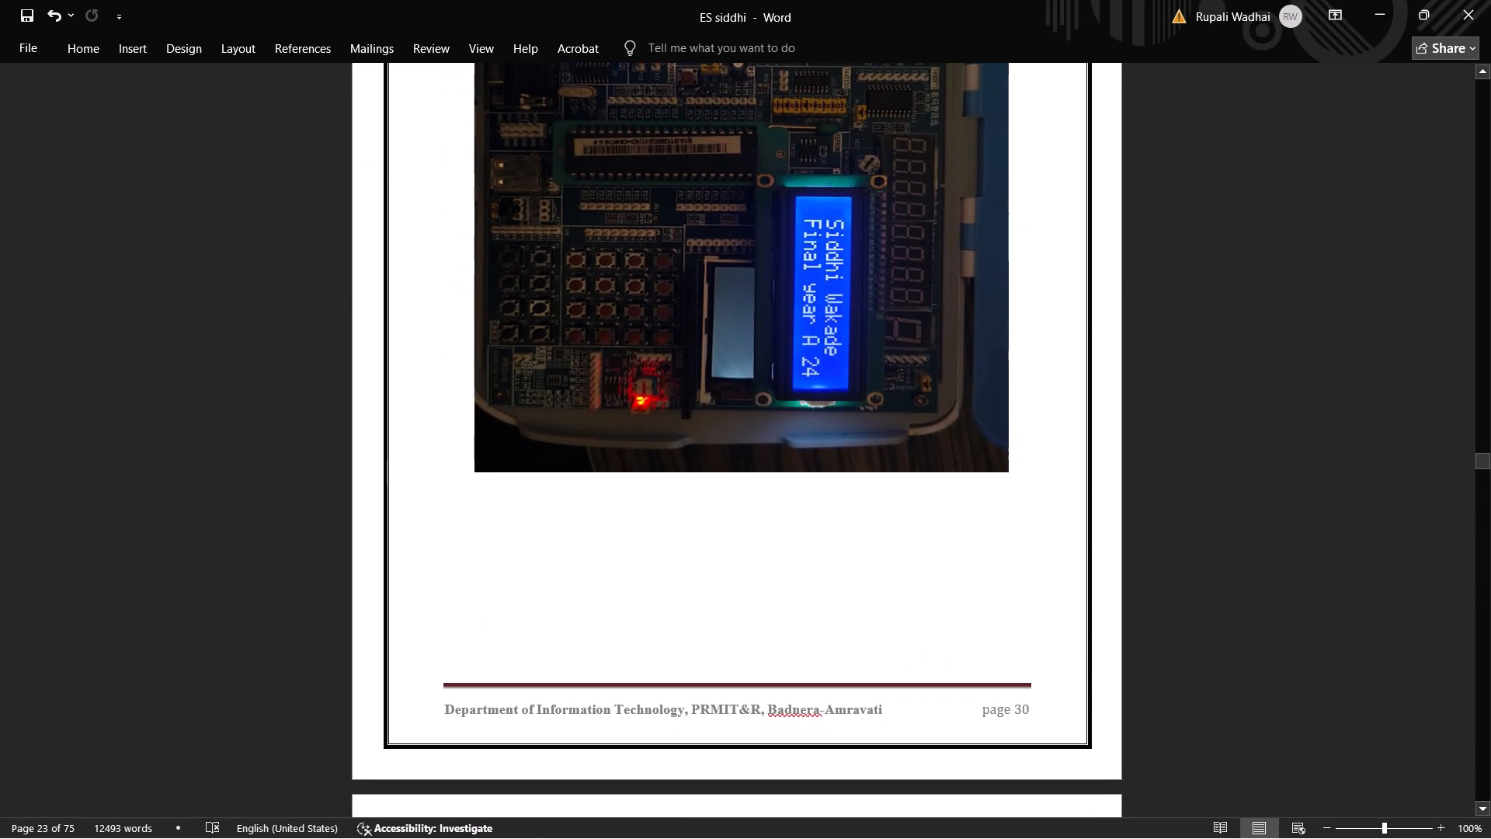
{"action": "scroll", "coordinate": [709, 598], "scroll_direction": "down", "scroll_amount": 19}
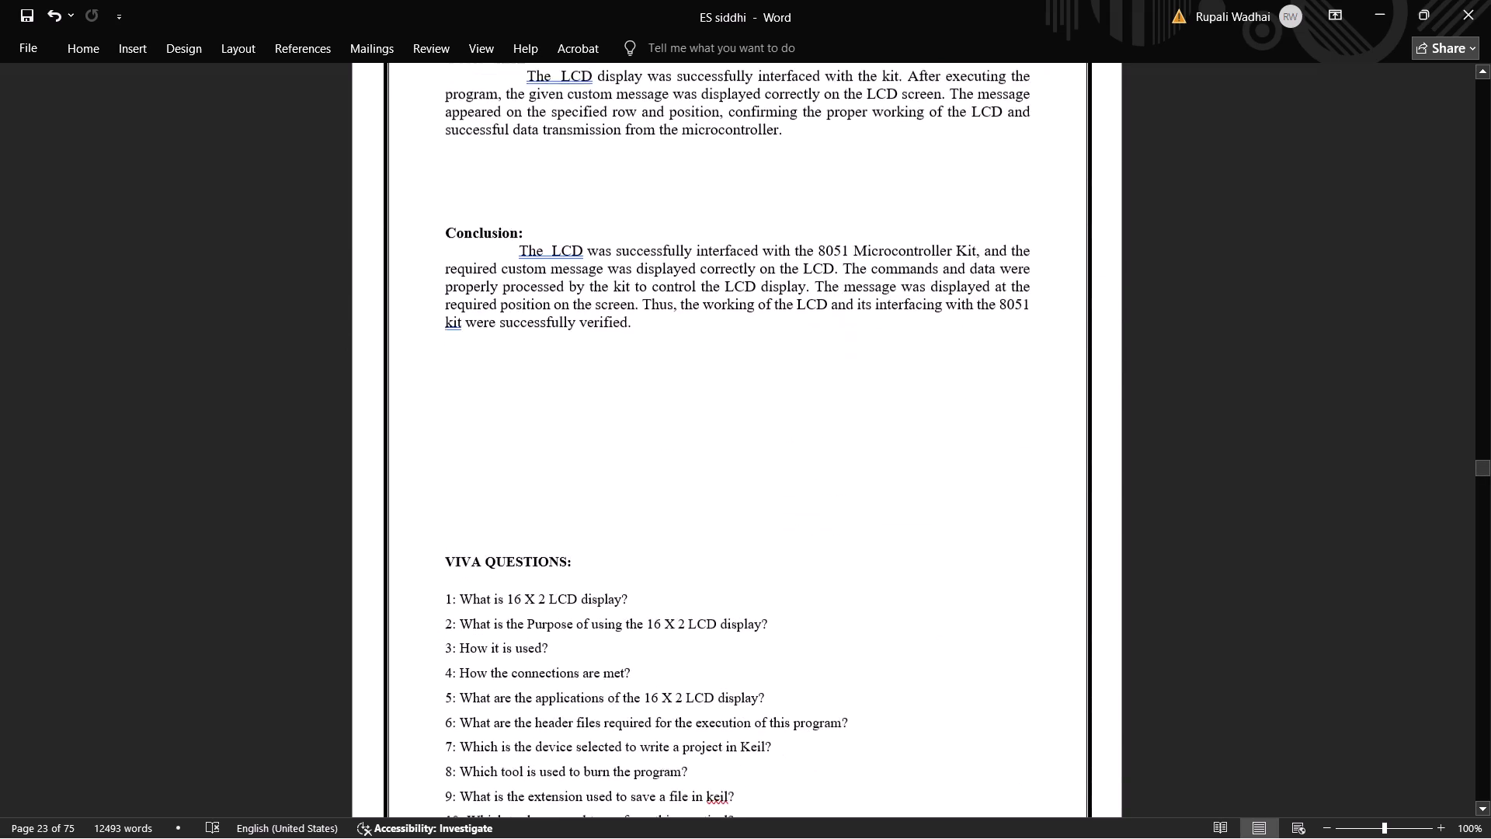
{"action": "scroll", "coordinate": [709, 598], "scroll_direction": "down", "scroll_amount": 20}
{"action": "scroll", "coordinate": [770, 482], "scroll_direction": "down", "scroll_amount": 3}
{"action": "scroll", "coordinate": [770, 481], "scroll_direction": "up", "scroll_amount": 1}
{"action": "scroll", "coordinate": [770, 481], "scroll_direction": "down", "scroll_amount": 3}
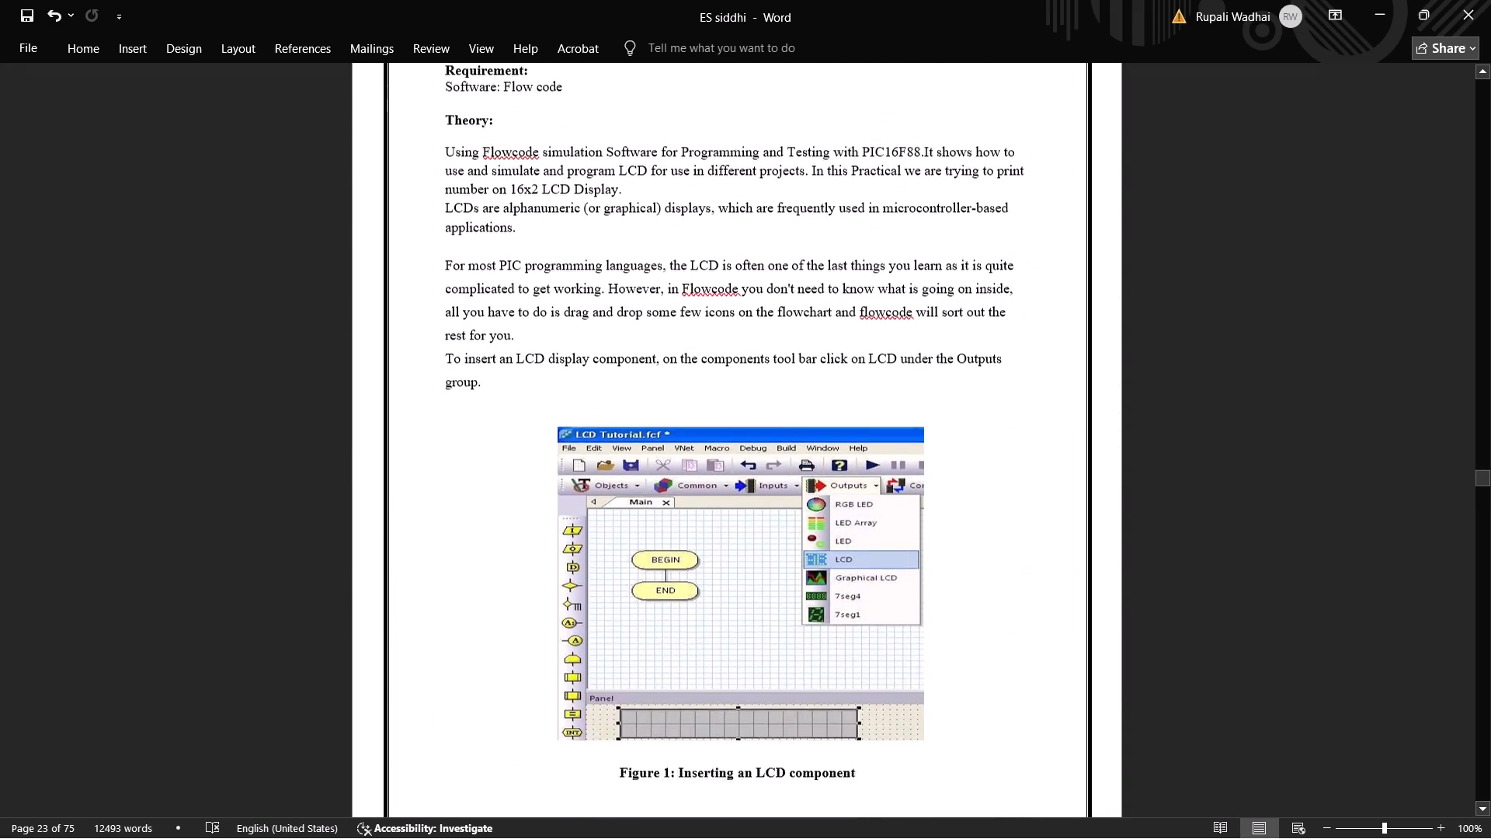
Look through the Flowcode LCD macros, flowchart, output and viva question pages up to the footer rule on page 36.
{"action": "scroll", "coordinate": [776, 468], "scroll_direction": "down", "scroll_amount": 16}
{"action": "scroll", "coordinate": [811, 470], "scroll_direction": "down", "scroll_amount": 7}
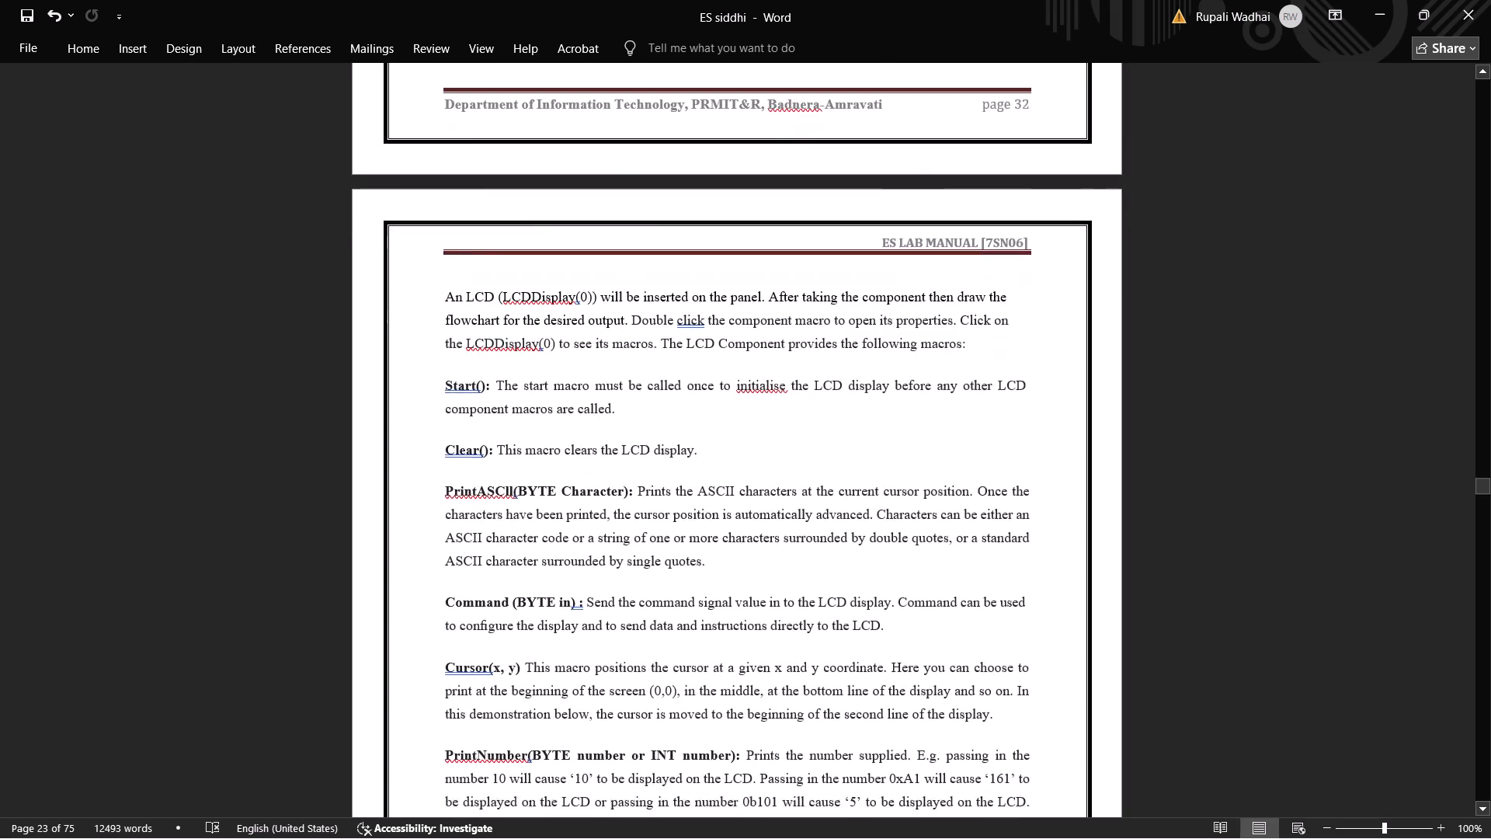
{"action": "scroll", "coordinate": [811, 470], "scroll_direction": "down", "scroll_amount": 18}
{"action": "scroll", "coordinate": [811, 470], "scroll_direction": "down", "scroll_amount": 6}
{"action": "scroll", "coordinate": [811, 470], "scroll_direction": "down", "scroll_amount": 15}
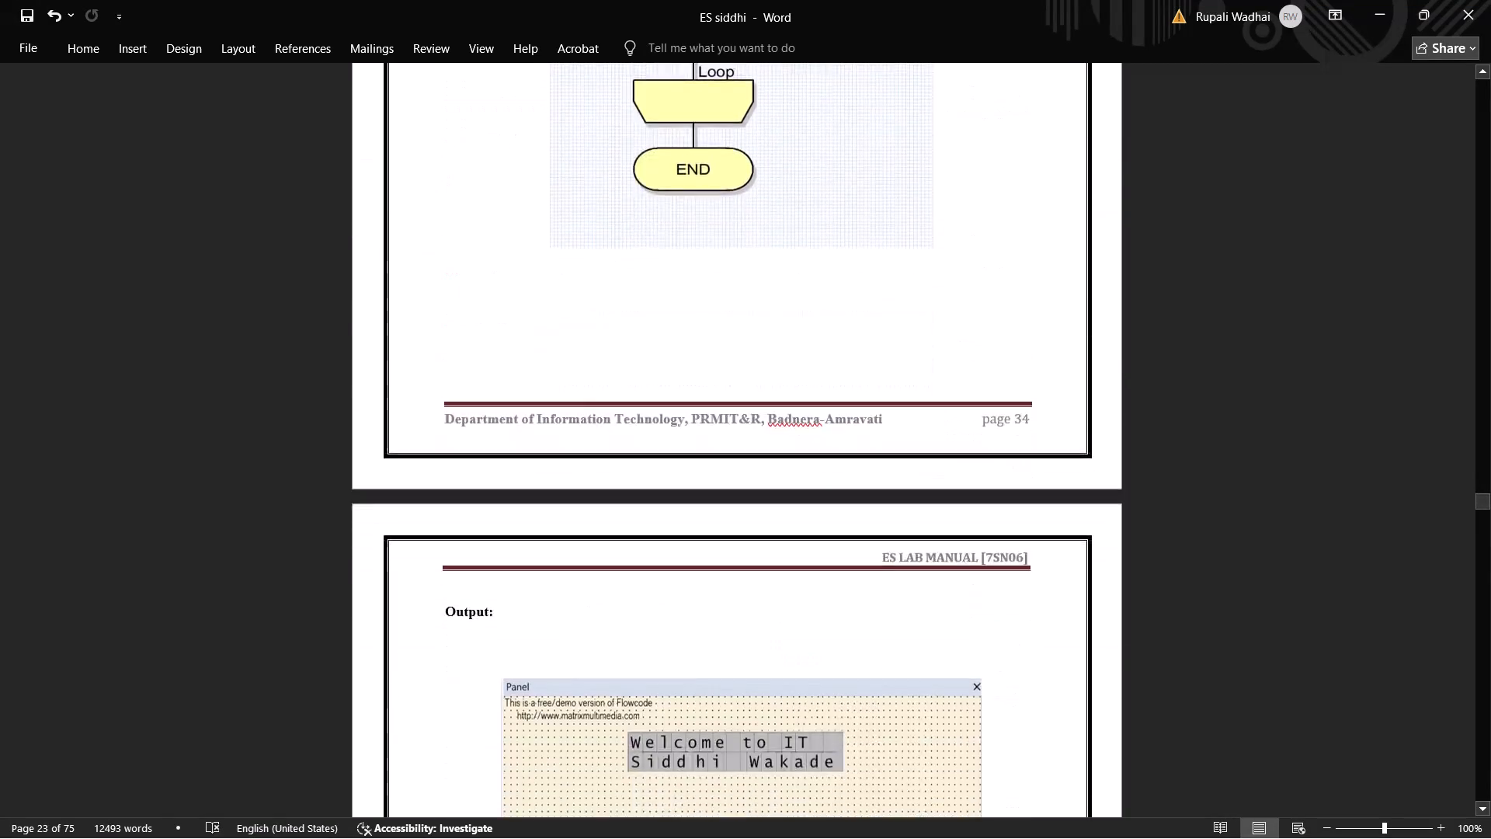
{"action": "scroll", "coordinate": [811, 470], "scroll_direction": "down", "scroll_amount": 12}
{"action": "scroll", "coordinate": [811, 470], "scroll_direction": "up", "scroll_amount": 5}
{"action": "scroll", "coordinate": [811, 473], "scroll_direction": "down", "scroll_amount": 14}
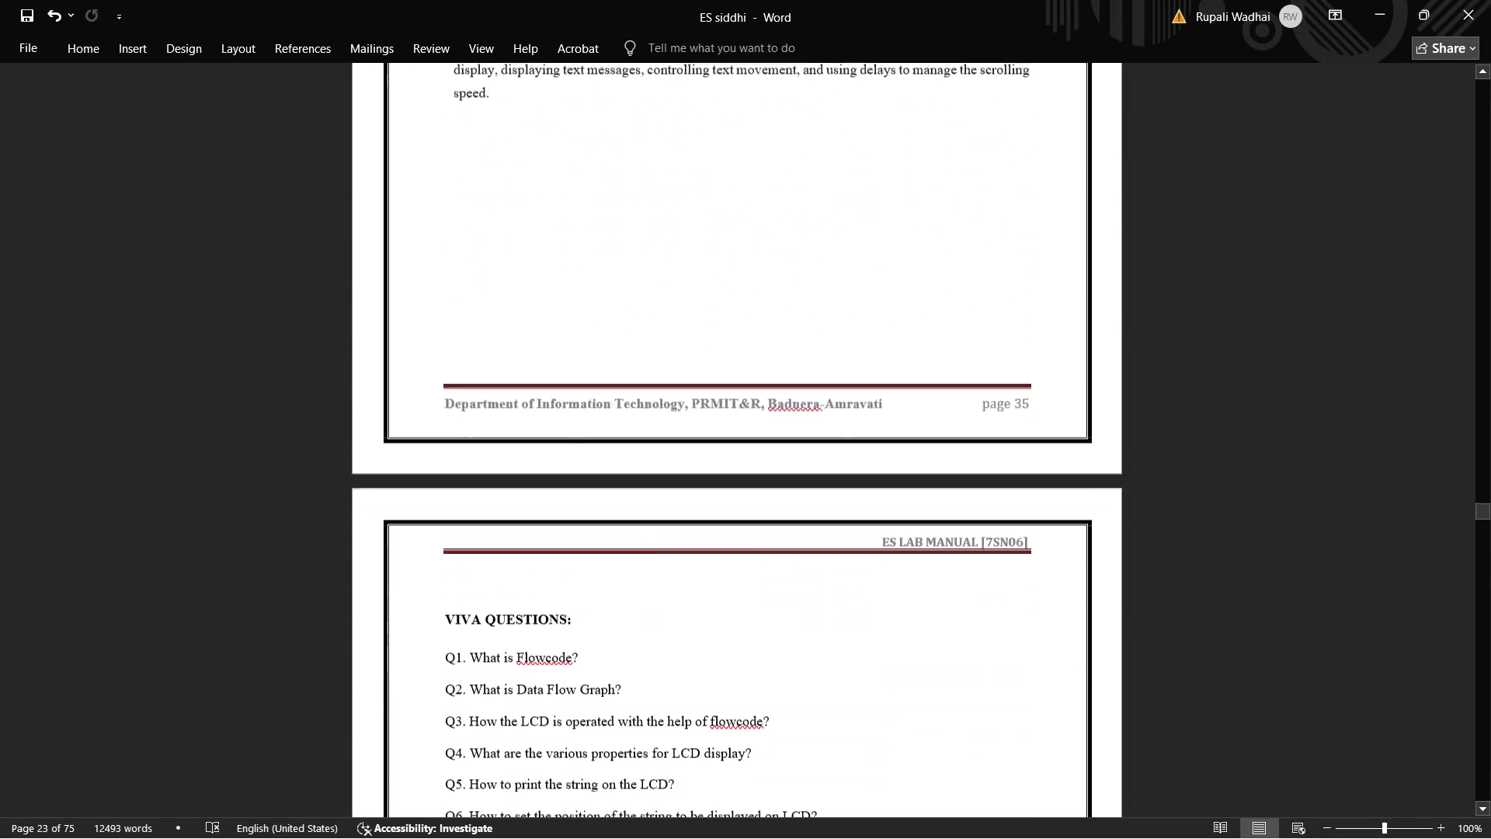
{"action": "scroll", "coordinate": [811, 474], "scroll_direction": "down", "scroll_amount": 15}
{"action": "scroll", "coordinate": [811, 474], "scroll_direction": "down", "scroll_amount": 6}
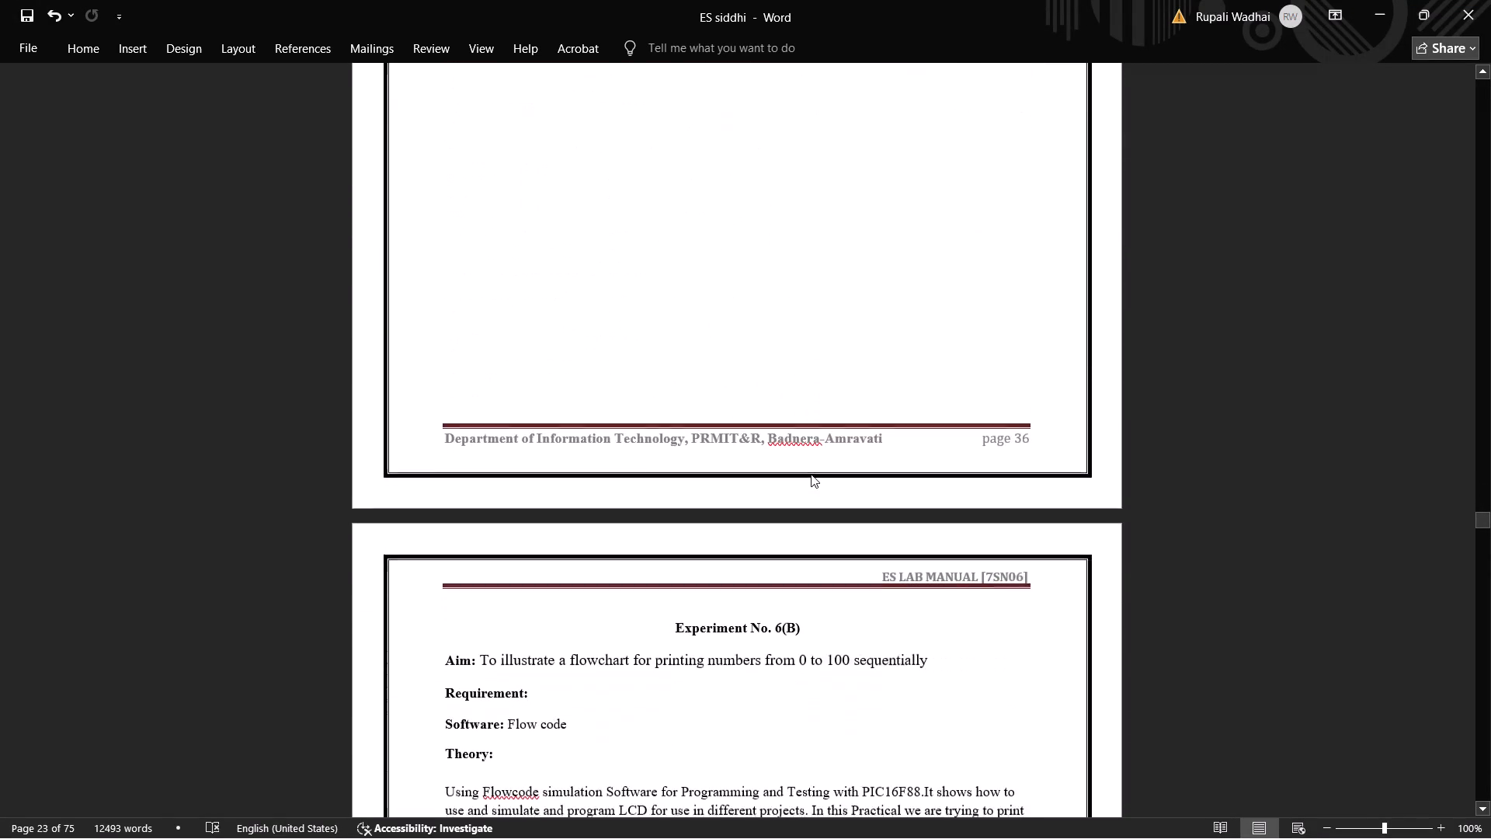
{"action": "scroll", "coordinate": [811, 474], "scroll_direction": "down", "scroll_amount": 7}
{"action": "scroll", "coordinate": [811, 474], "scroll_direction": "up", "scroll_amount": 14}
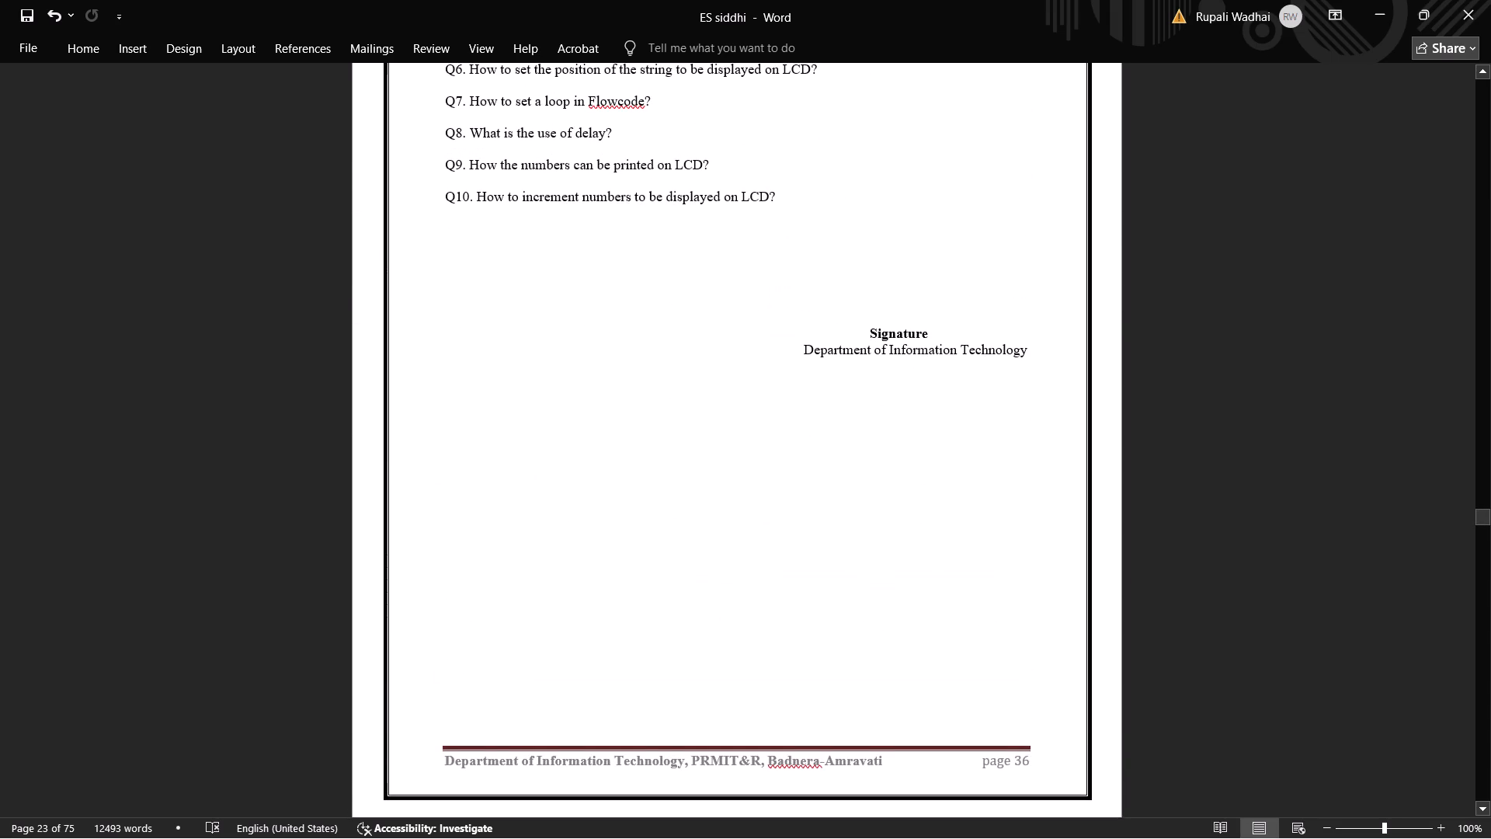
Check the blank lines between question Q10 and the Signature block on page 36.
{"action": "left_click", "coordinate": [715, 245]}
{"action": "left_click", "coordinate": [564, 337]}
{"action": "left_click", "coordinate": [495, 287]}
{"action": "left_click", "coordinate": [479, 249]}
{"action": "left_click", "coordinate": [476, 218]}
{"action": "left_click", "coordinate": [472, 294]}
{"action": "left_click", "coordinate": [422, 326]}
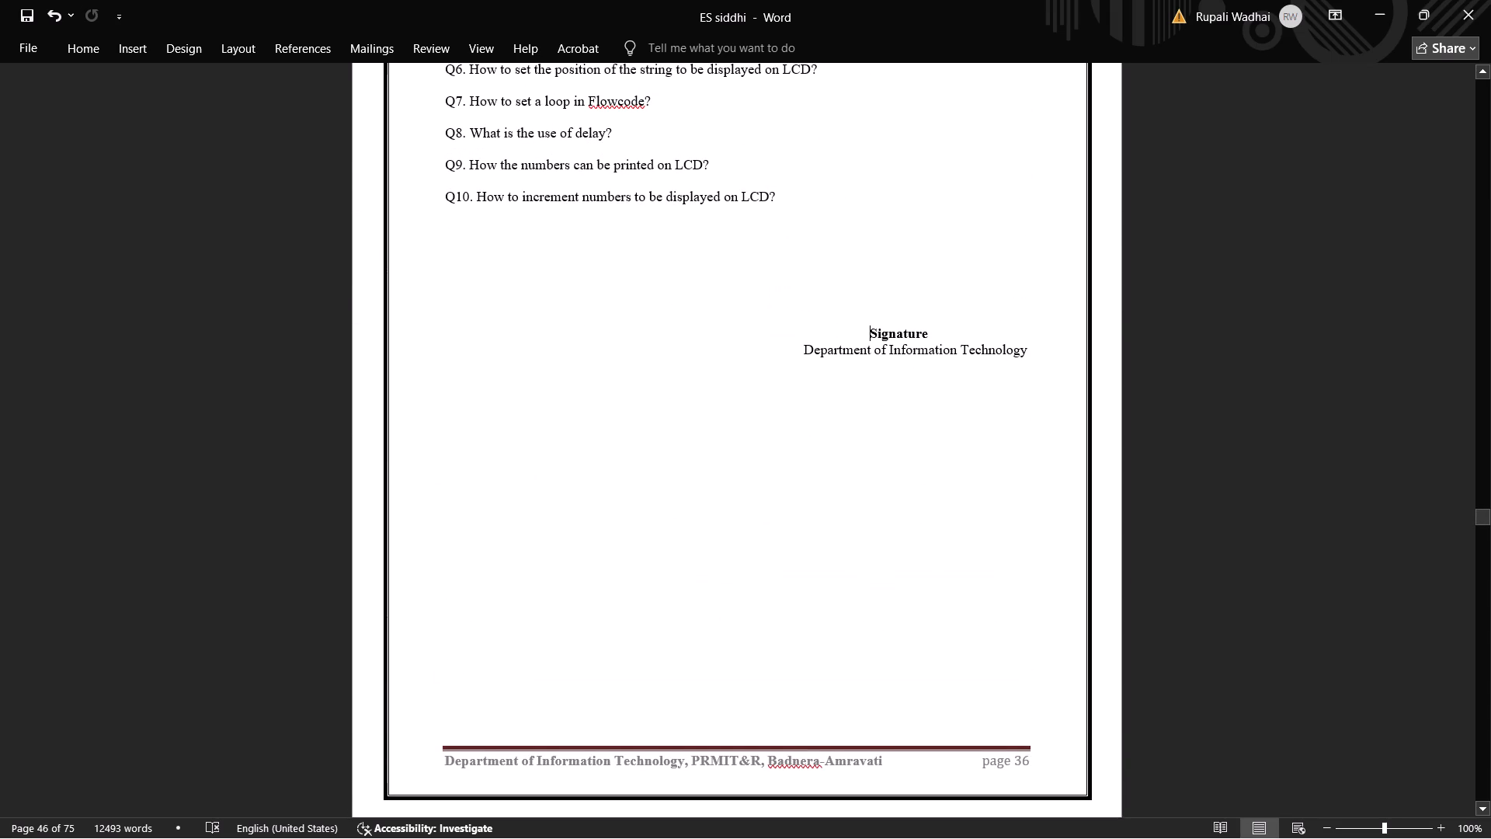
{"action": "left_click", "coordinate": [429, 270]}
{"action": "left_click", "coordinate": [415, 332]}
Examine page 37's header and footer rules and the blank line above the Experiment No. 6(B) heading.
{"action": "scroll", "coordinate": [415, 332], "scroll_direction": "down", "scroll_amount": 19}
{"action": "scroll", "coordinate": [1031, 500], "scroll_direction": "down", "scroll_amount": 7}
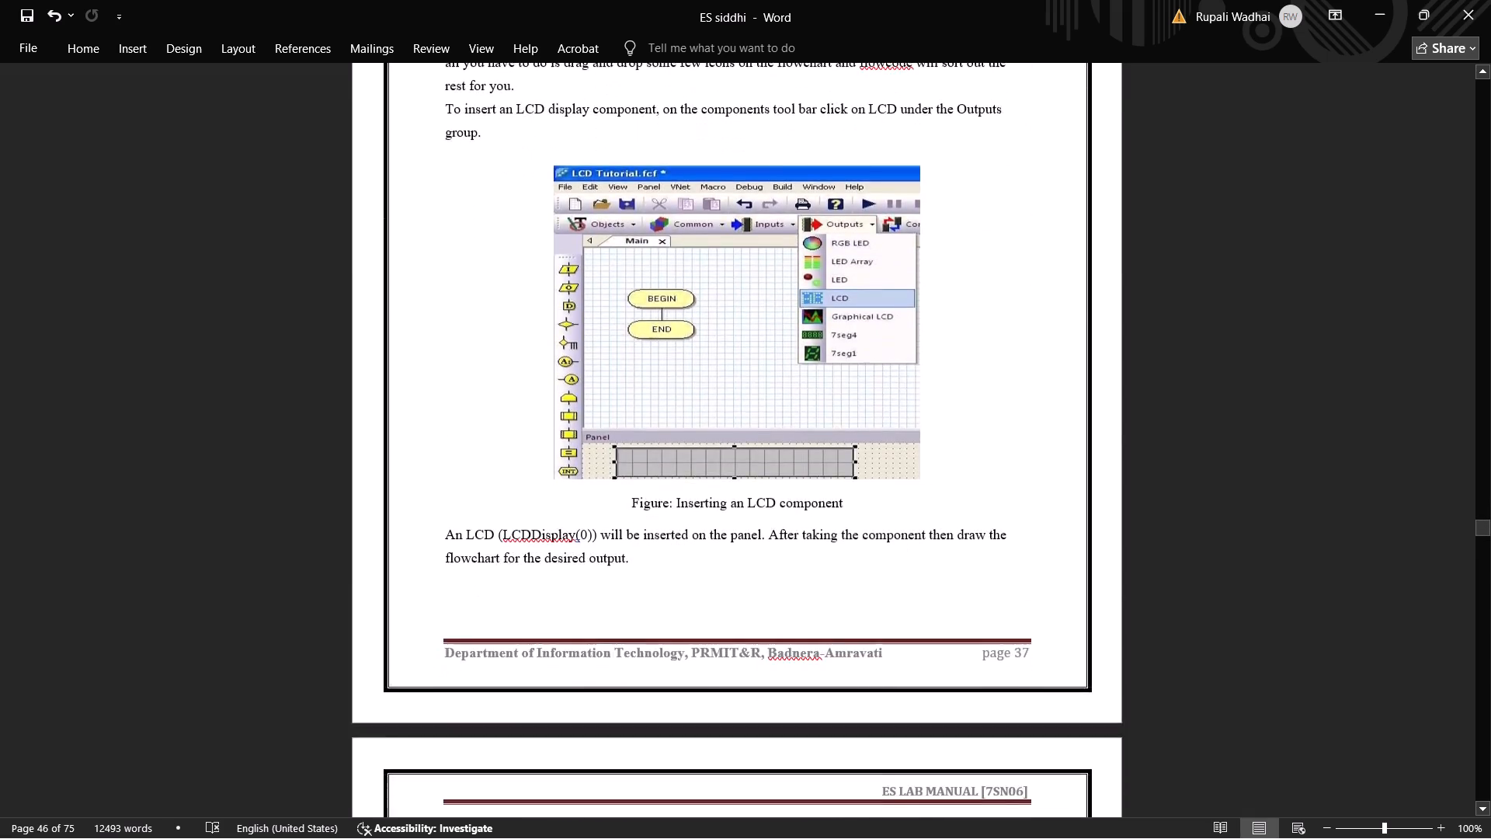
{"action": "scroll", "coordinate": [893, 488], "scroll_direction": "up", "scroll_amount": 9}
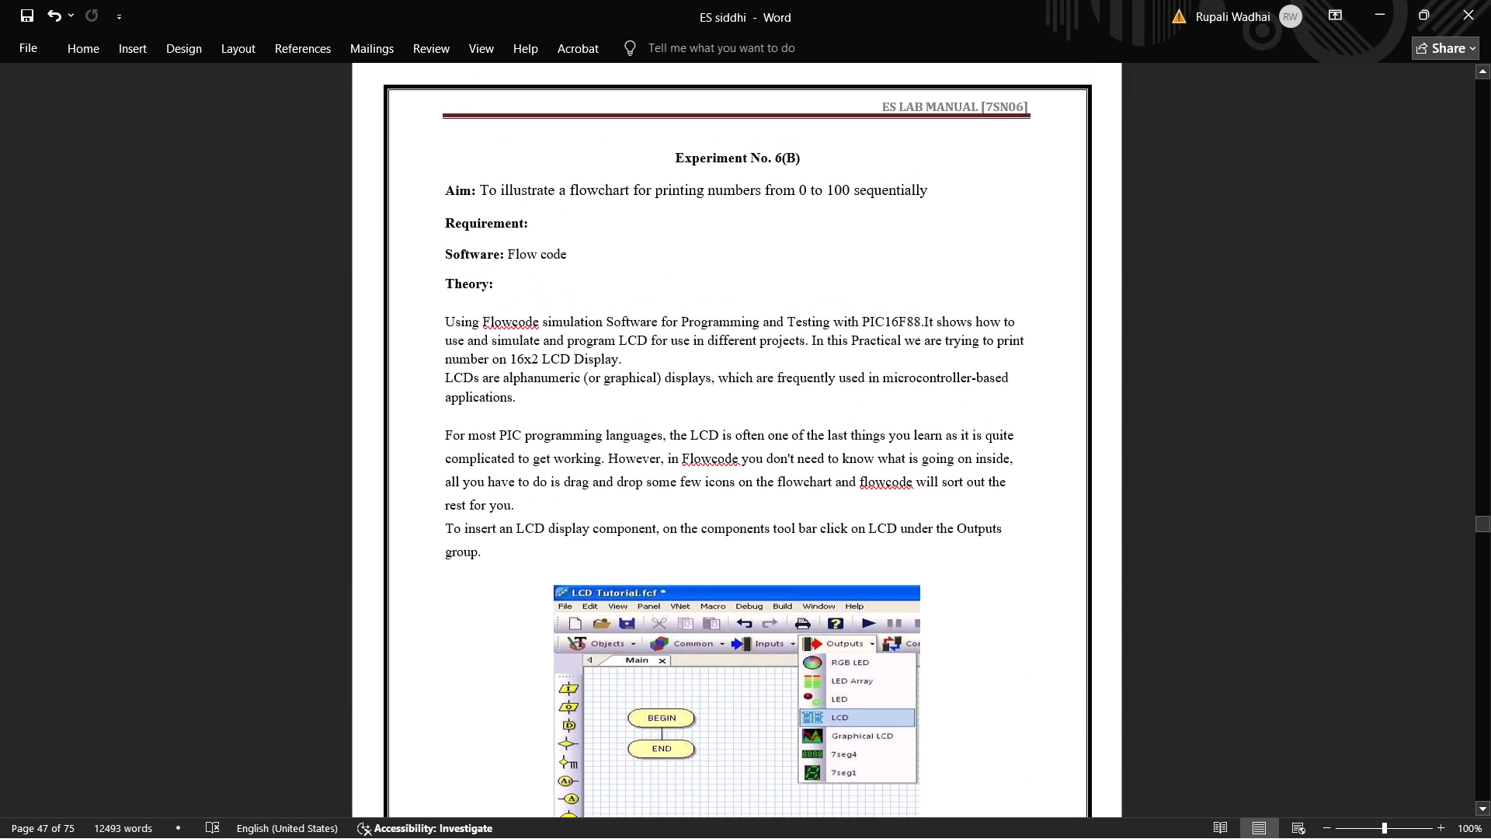
{"action": "left_click", "coordinate": [652, 136]}
{"action": "left_click", "coordinate": [813, 134]}
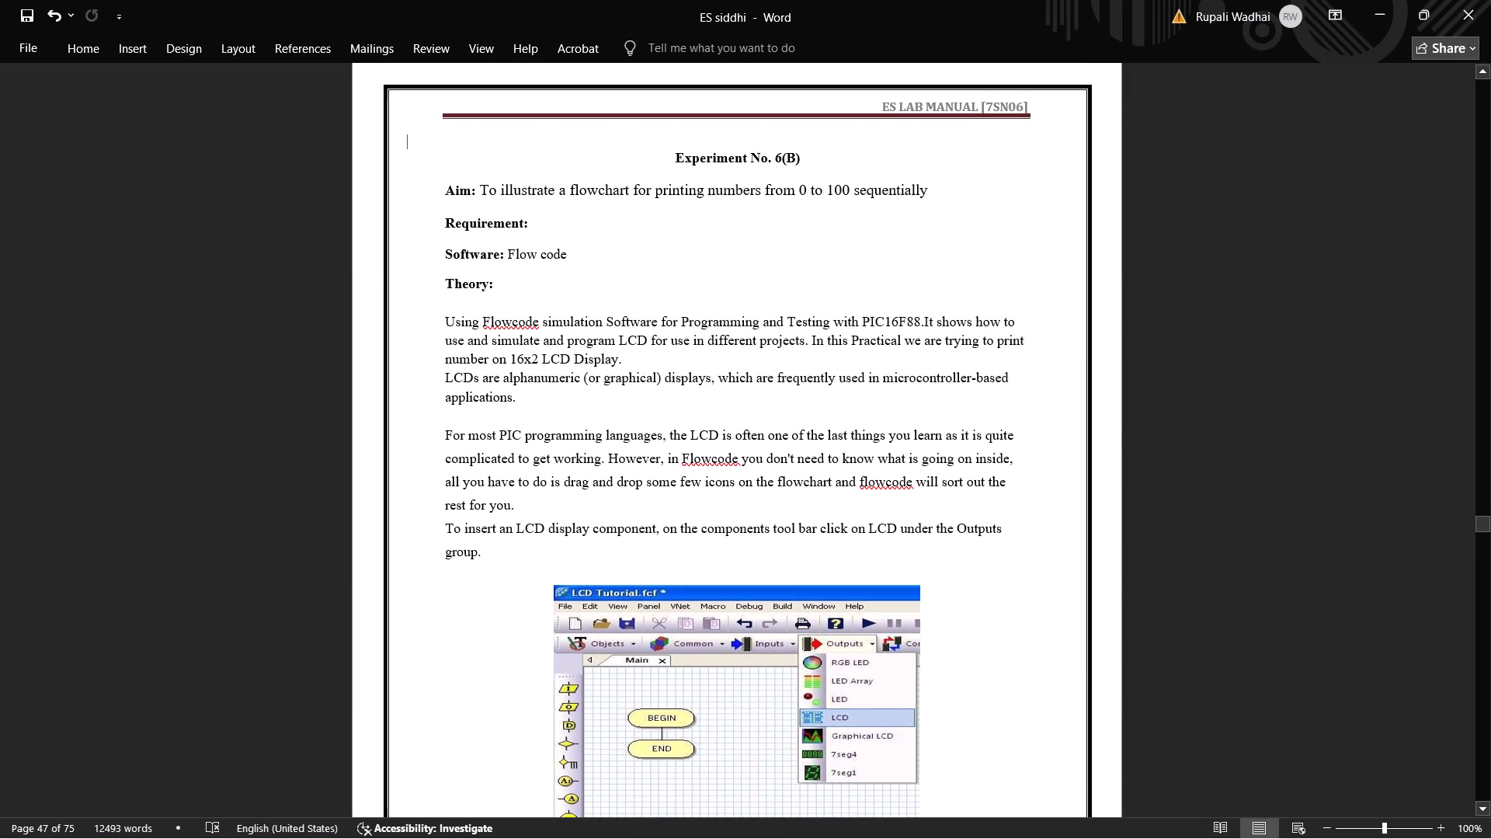
{"action": "scroll", "coordinate": [796, 217], "scroll_direction": "up", "scroll_amount": 7}
{"action": "scroll", "coordinate": [749, 216], "scroll_direction": "down", "scroll_amount": 8}
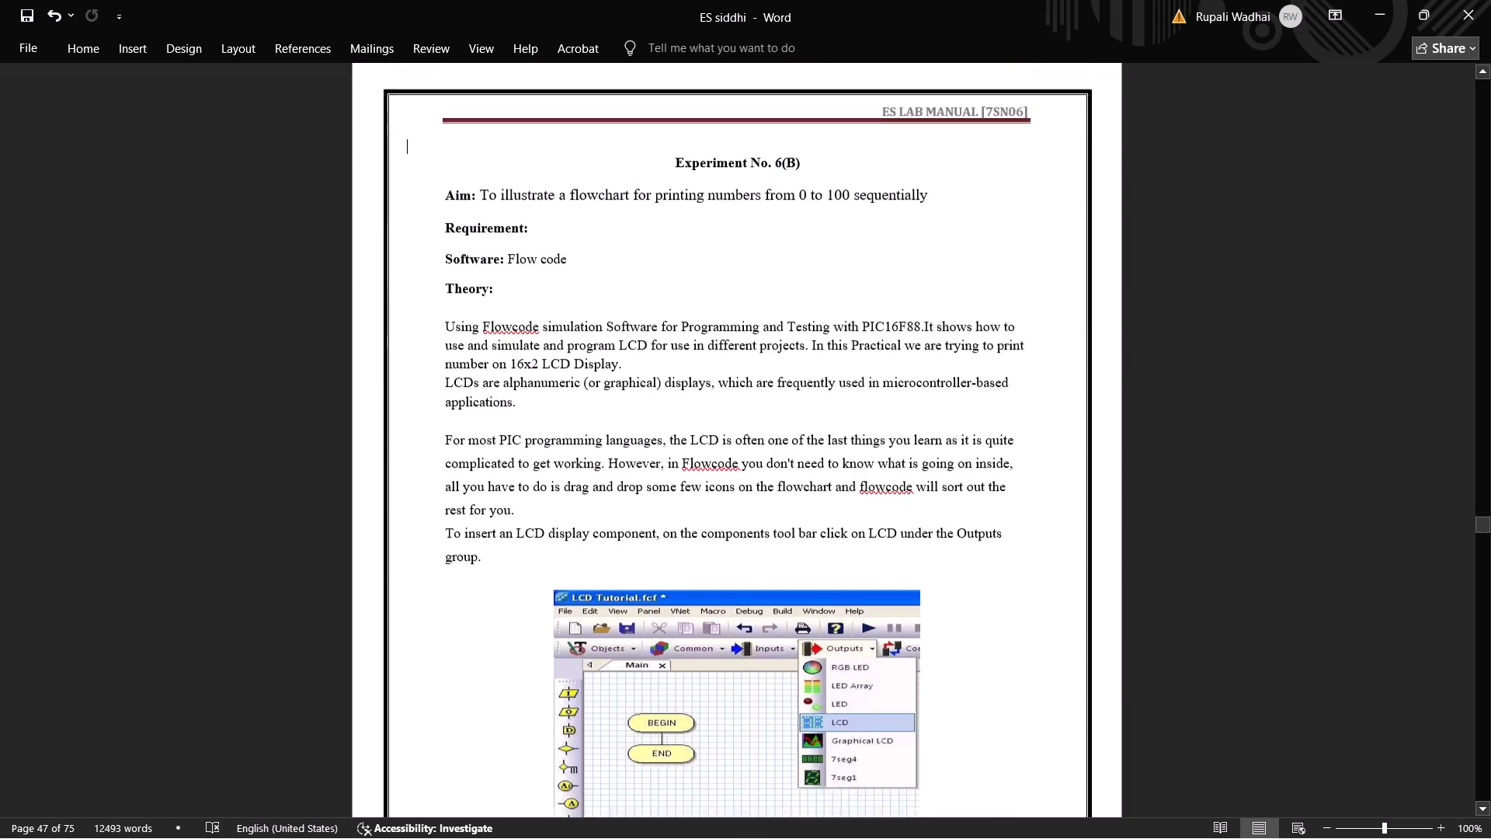
Look through the Experiment No. 6(B) theory, flowchart and output pages and Experiment No. 7's first page up to the page 40 footer.
{"action": "scroll", "coordinate": [754, 242], "scroll_direction": "down", "scroll_amount": 8}
{"action": "scroll", "coordinate": [799, 310], "scroll_direction": "down", "scroll_amount": 20}
{"action": "scroll", "coordinate": [799, 310], "scroll_direction": "down", "scroll_amount": 3}
{"action": "scroll", "coordinate": [808, 308], "scroll_direction": "up", "scroll_amount": 1}
{"action": "scroll", "coordinate": [808, 308], "scroll_direction": "down", "scroll_amount": 13}
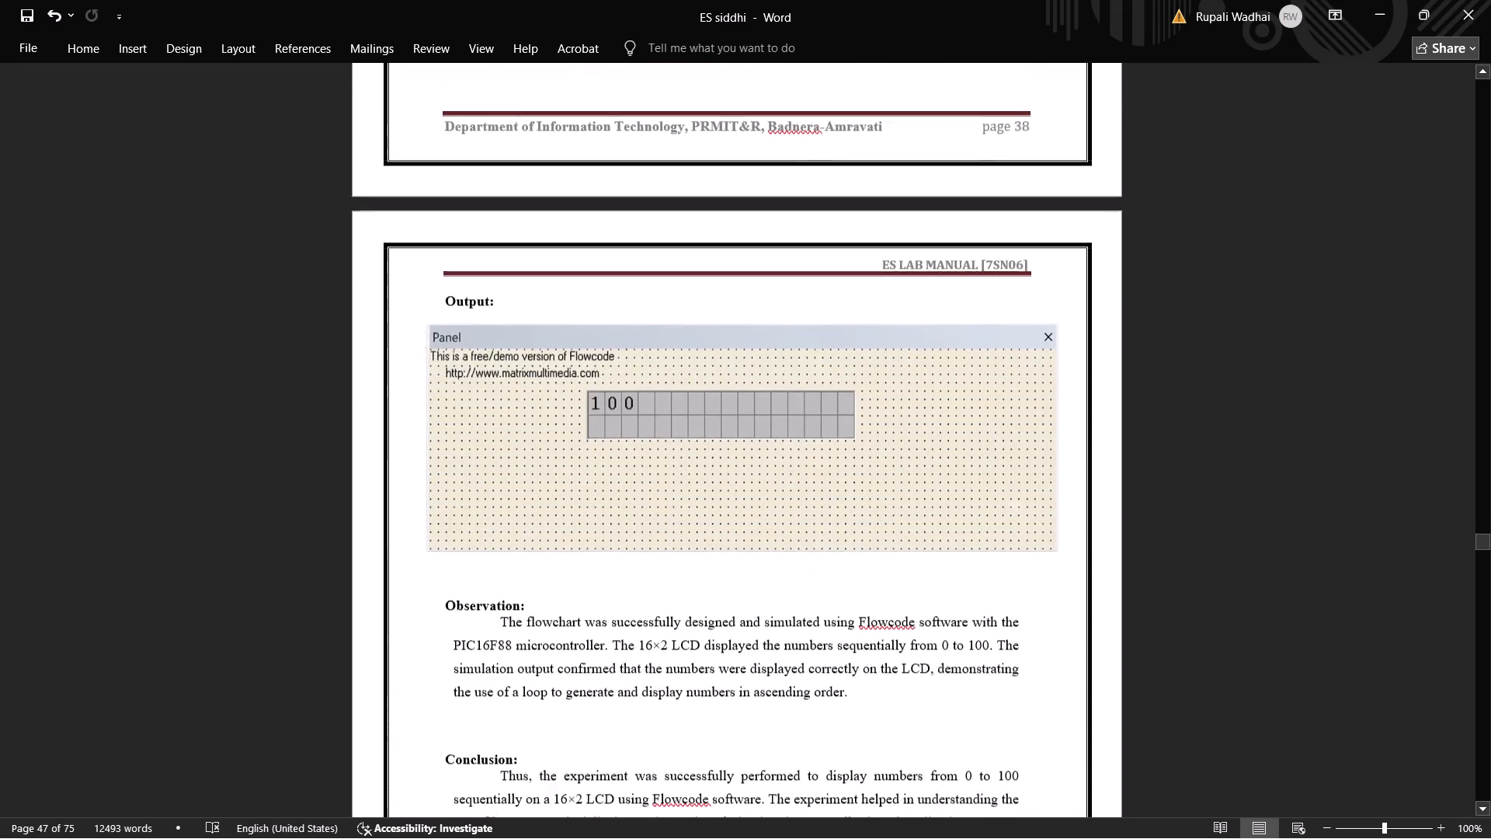
{"action": "scroll", "coordinate": [808, 306], "scroll_direction": "down", "scroll_amount": 20}
{"action": "scroll", "coordinate": [808, 306], "scroll_direction": "down", "scroll_amount": 6}
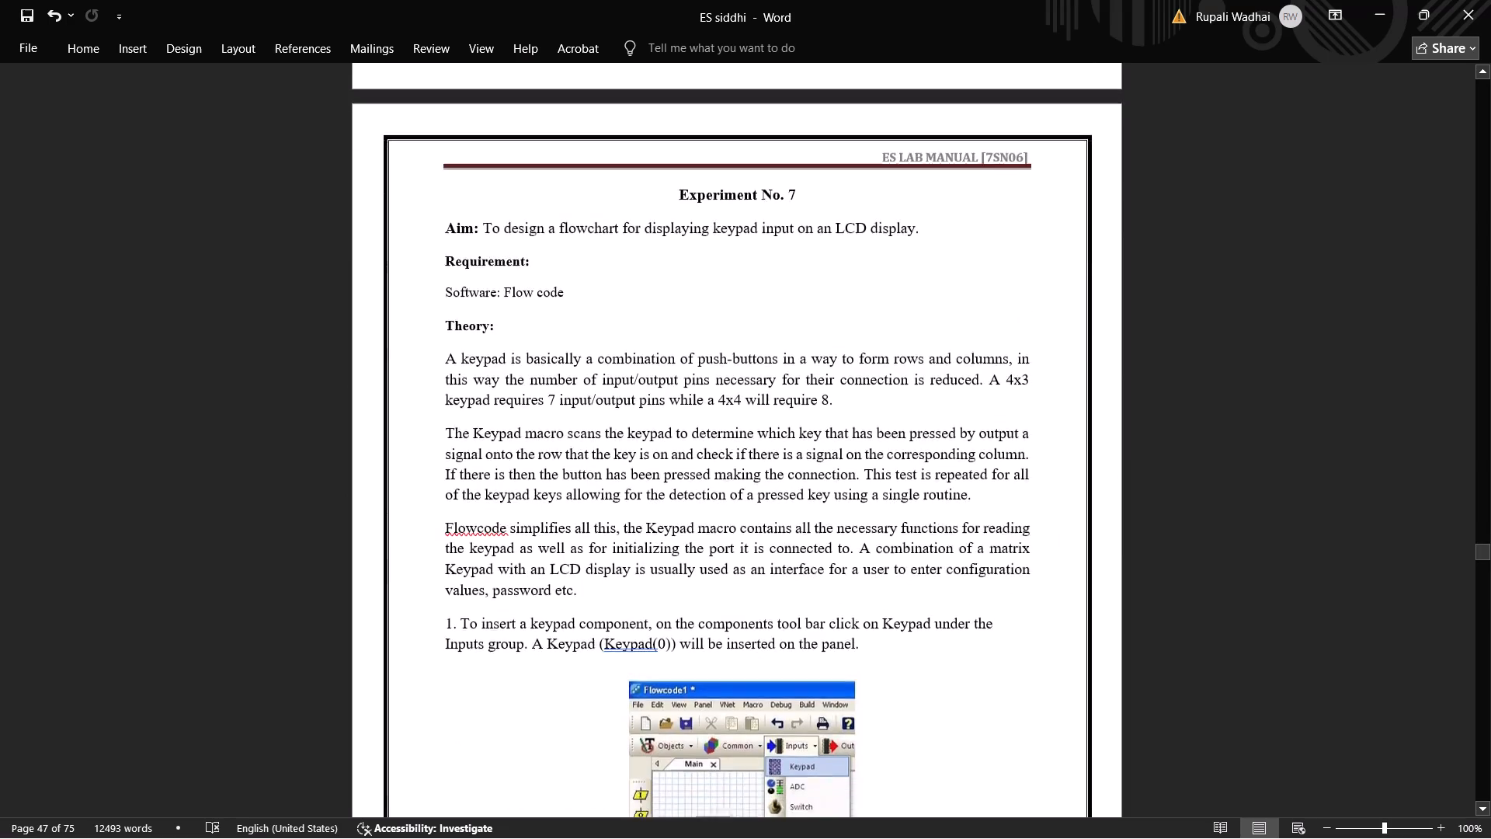
{"action": "scroll", "coordinate": [808, 306], "scroll_direction": "down", "scroll_amount": 15}
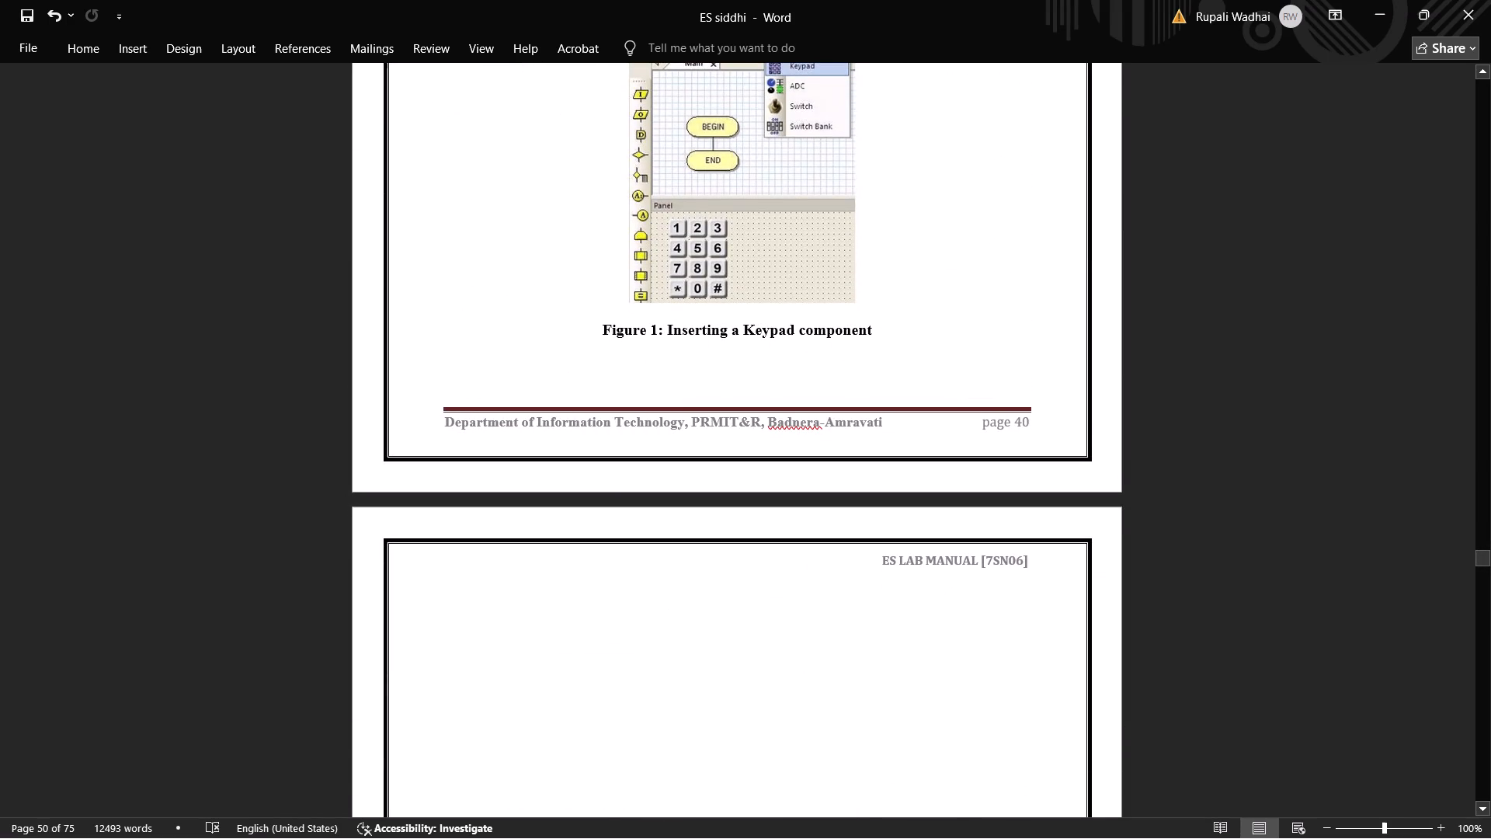
Compare the header and footer rules on pages 40 to 42, around Figure 1 of the keypad experiment.
{"action": "scroll", "coordinate": [471, 422], "scroll_direction": "down", "scroll_amount": 3}
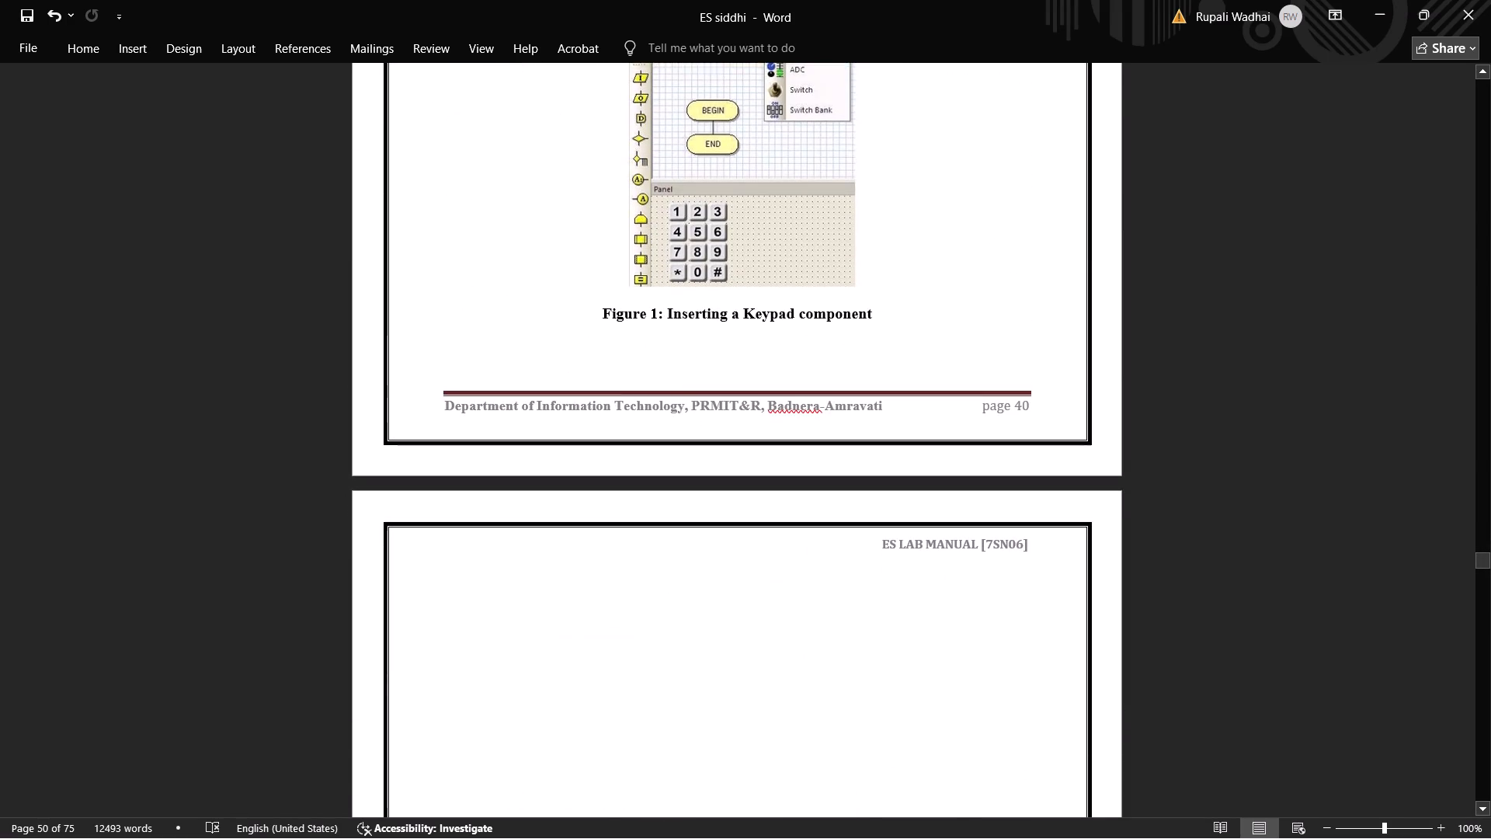
{"action": "scroll", "coordinate": [475, 419], "scroll_direction": "down", "scroll_amount": 15}
{"action": "scroll", "coordinate": [661, 399], "scroll_direction": "down", "scroll_amount": 13}
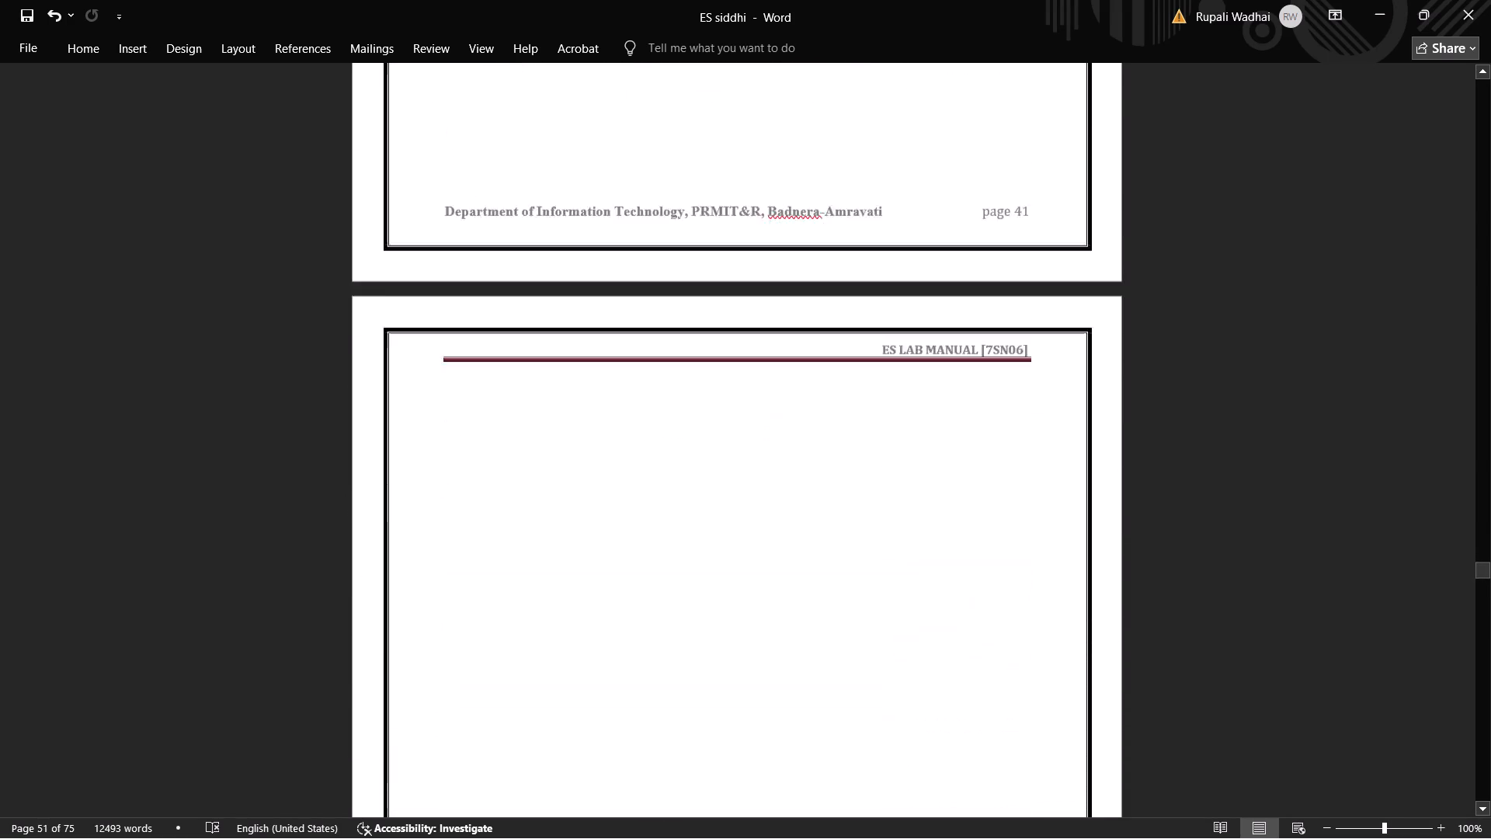
{"action": "scroll", "coordinate": [661, 399], "scroll_direction": "down", "scroll_amount": 2}
{"action": "scroll", "coordinate": [661, 399], "scroll_direction": "up", "scroll_amount": 20}
{"action": "scroll", "coordinate": [661, 399], "scroll_direction": "up", "scroll_amount": 13}
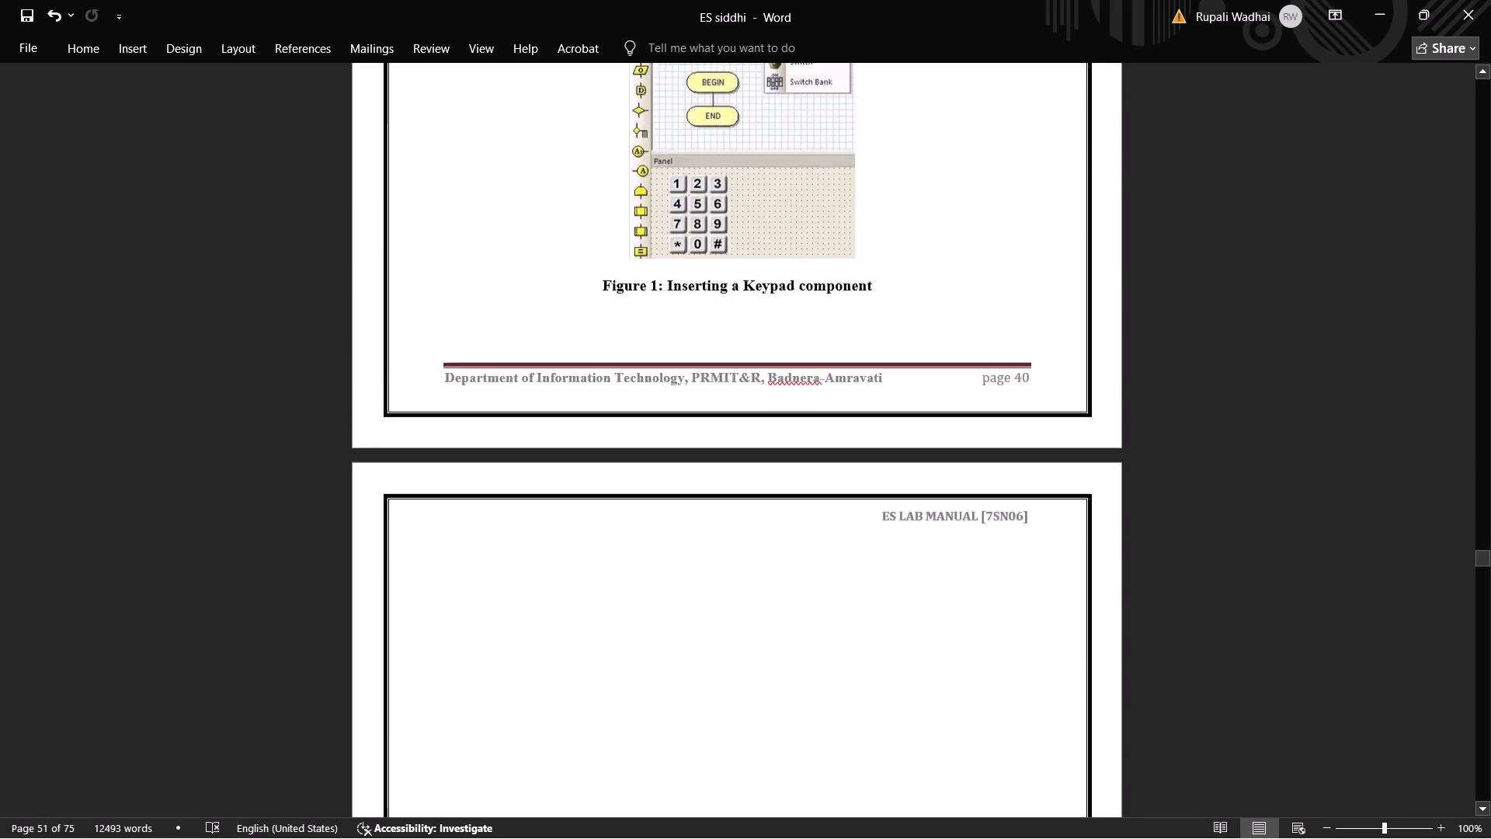
{"action": "scroll", "coordinate": [660, 395], "scroll_direction": "up", "scroll_amount": 20}
{"action": "scroll", "coordinate": [660, 395], "scroll_direction": "down", "scroll_amount": 12}
{"action": "scroll", "coordinate": [660, 395], "scroll_direction": "up", "scroll_amount": 1}
{"action": "scroll", "coordinate": [660, 395], "scroll_direction": "down", "scroll_amount": 9}
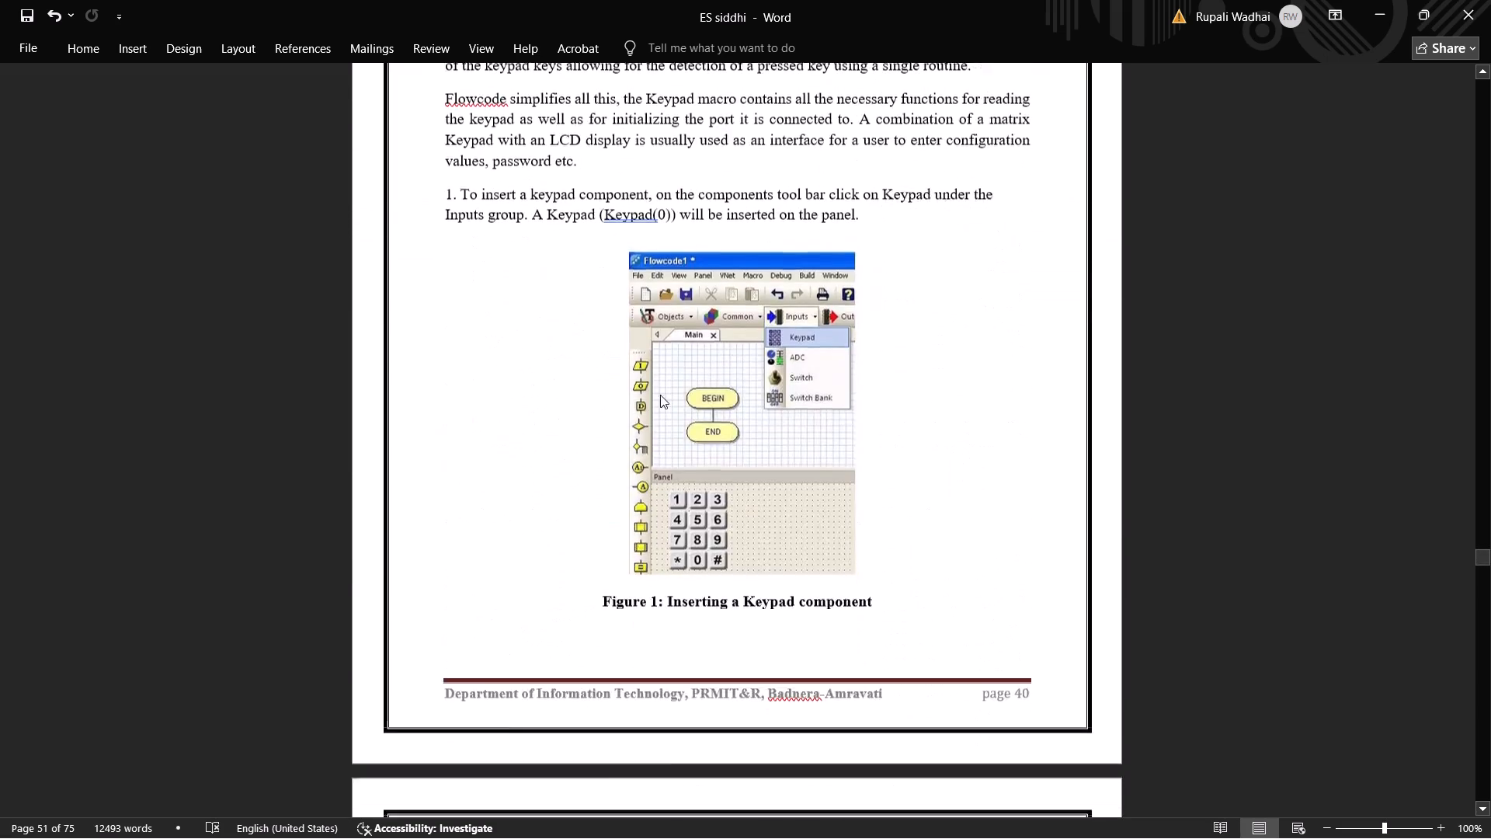
Check the pages from page 41 to page 46, up to the following Experiment No. 7 heading.
{"action": "scroll", "coordinate": [660, 395], "scroll_direction": "down", "scroll_amount": 13}
{"action": "scroll", "coordinate": [660, 395], "scroll_direction": "up", "scroll_amount": 1}
{"action": "scroll", "coordinate": [660, 395], "scroll_direction": "down", "scroll_amount": 20}
{"action": "scroll", "coordinate": [660, 395], "scroll_direction": "down", "scroll_amount": 20}
{"action": "scroll", "coordinate": [660, 395], "scroll_direction": "down", "scroll_amount": 8}
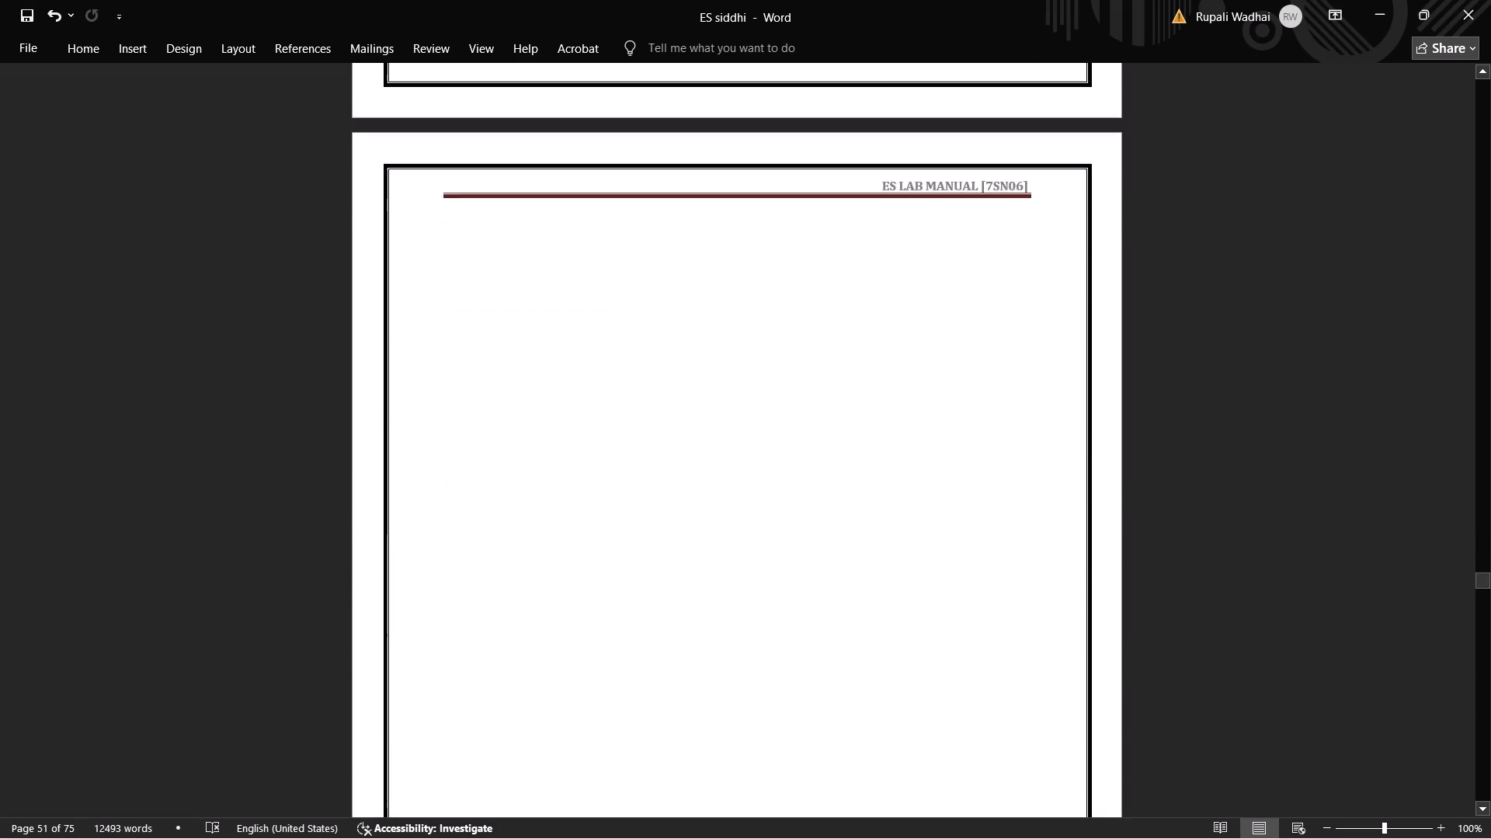
{"action": "scroll", "coordinate": [655, 395], "scroll_direction": "down", "scroll_amount": 14}
{"action": "scroll", "coordinate": [655, 394], "scroll_direction": "up", "scroll_amount": 1}
{"action": "scroll", "coordinate": [655, 394], "scroll_direction": "down", "scroll_amount": 20}
{"action": "scroll", "coordinate": [655, 394], "scroll_direction": "down", "scroll_amount": 20}
{"action": "scroll", "coordinate": [655, 394], "scroll_direction": "down", "scroll_amount": 13}
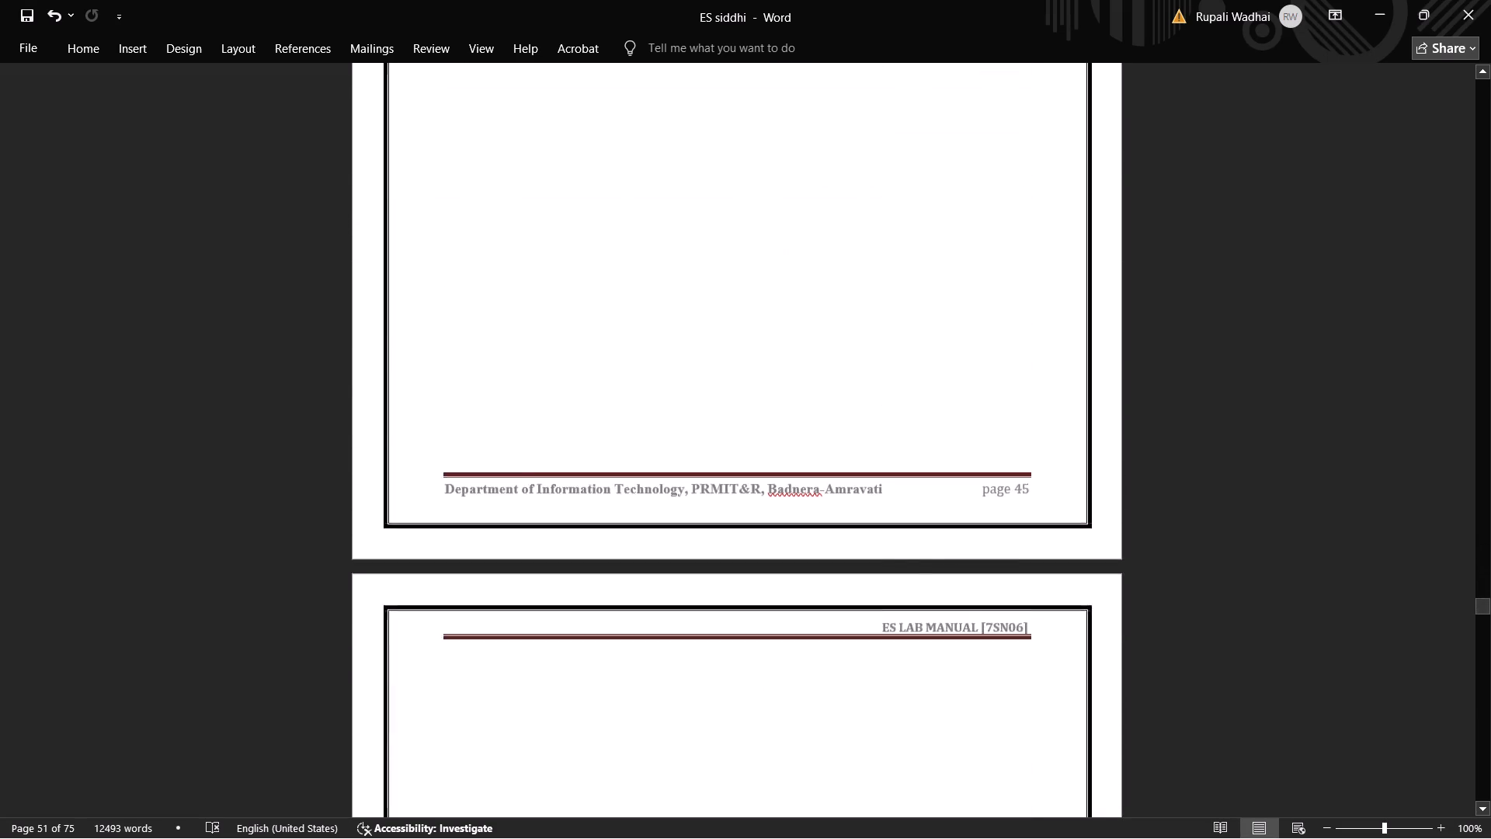
{"action": "scroll", "coordinate": [654, 388], "scroll_direction": "down", "scroll_amount": 20}
{"action": "scroll", "coordinate": [654, 388], "scroll_direction": "down", "scroll_amount": 8}
{"action": "scroll", "coordinate": [654, 388], "scroll_direction": "up", "scroll_amount": 7}
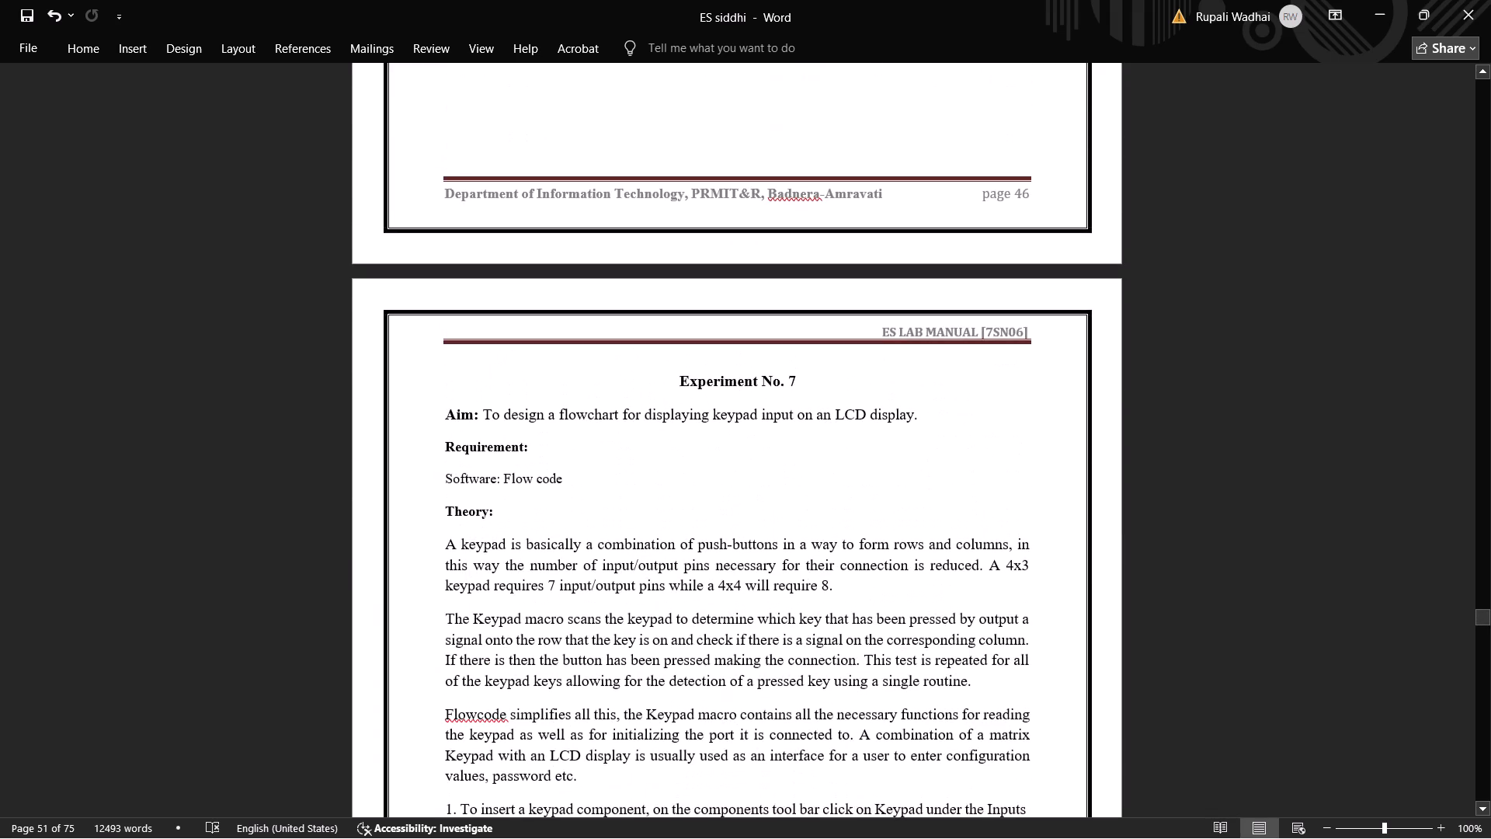
{"action": "scroll", "coordinate": [654, 388], "scroll_direction": "up", "scroll_amount": 7}
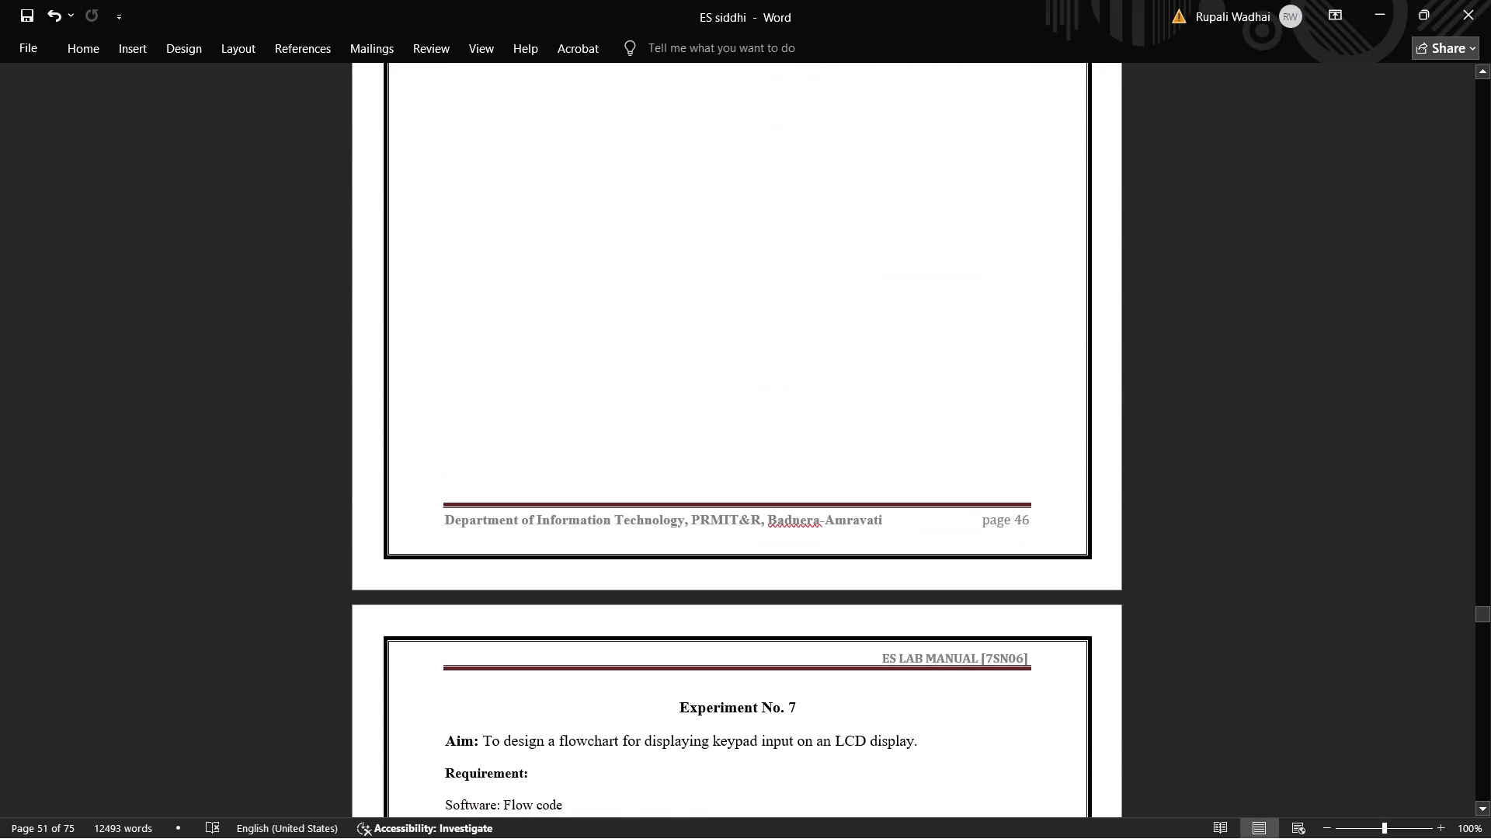
{"action": "scroll", "coordinate": [654, 388], "scroll_direction": "up", "scroll_amount": 5}
Look back over the Experiment No. 6(B) pages, the viva questions and the LCD output, observation and conclusion on page 35.
{"action": "left_click_drag", "start_coordinate": [1477, 611], "coordinate": [1477, 606]}
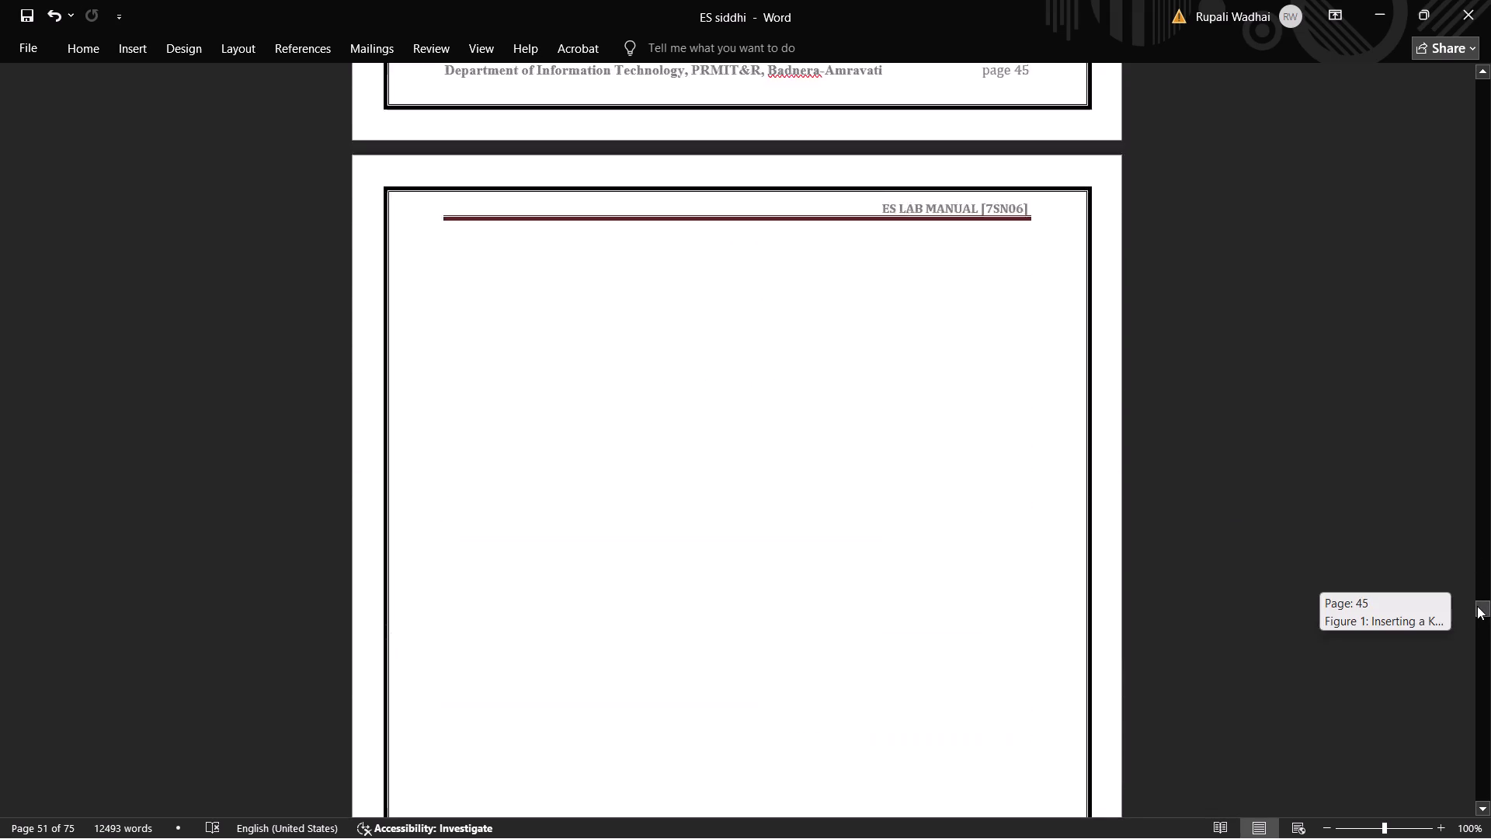
{"action": "left_click_drag", "start_coordinate": [1477, 606], "coordinate": [1475, 554]}
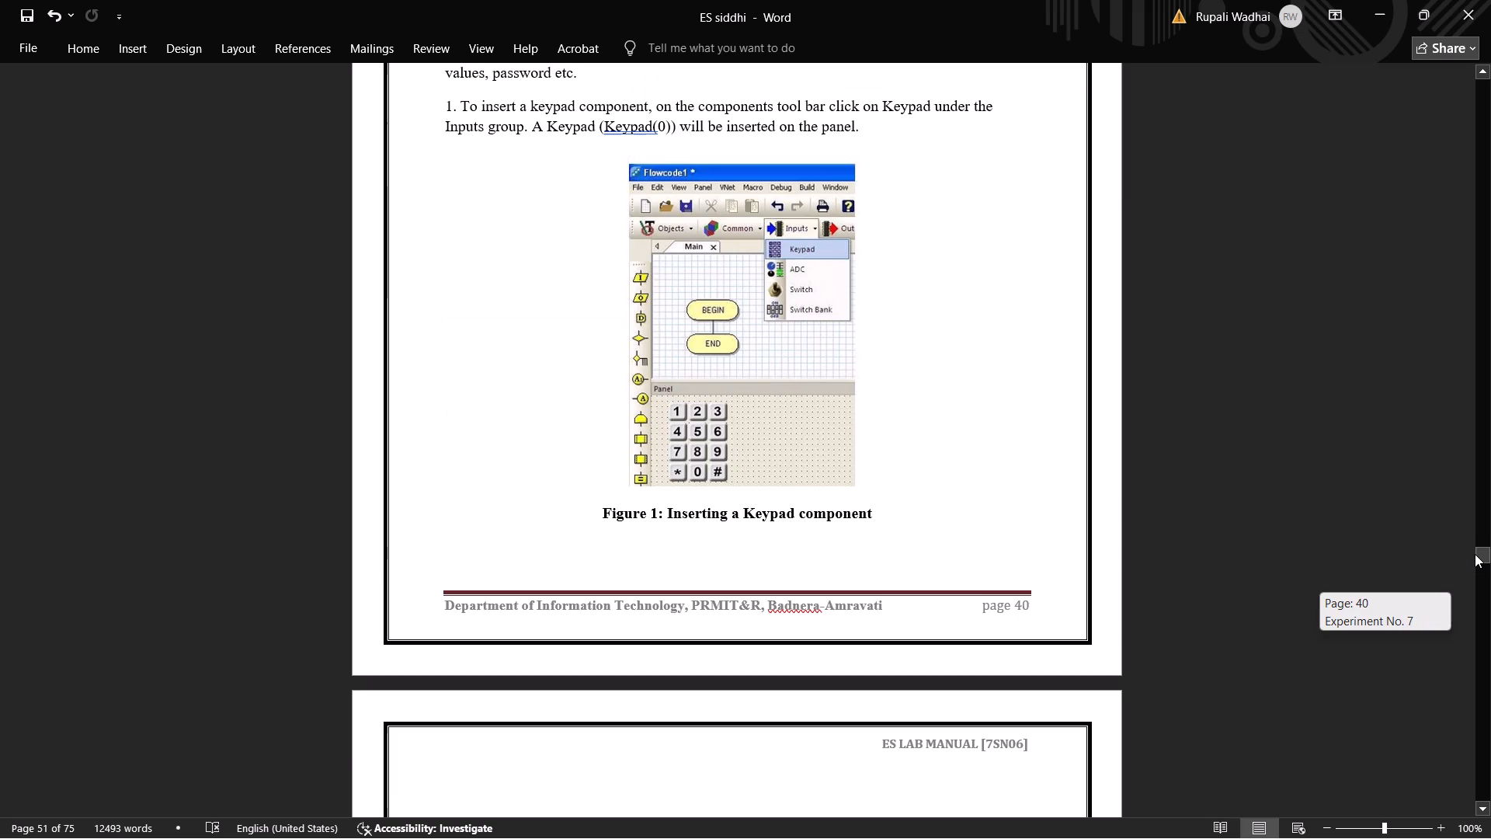
{"action": "left_click_drag", "start_coordinate": [1475, 554], "coordinate": [1473, 542]}
{"action": "scroll", "coordinate": [283, 566], "scroll_direction": "up", "scroll_amount": 15}
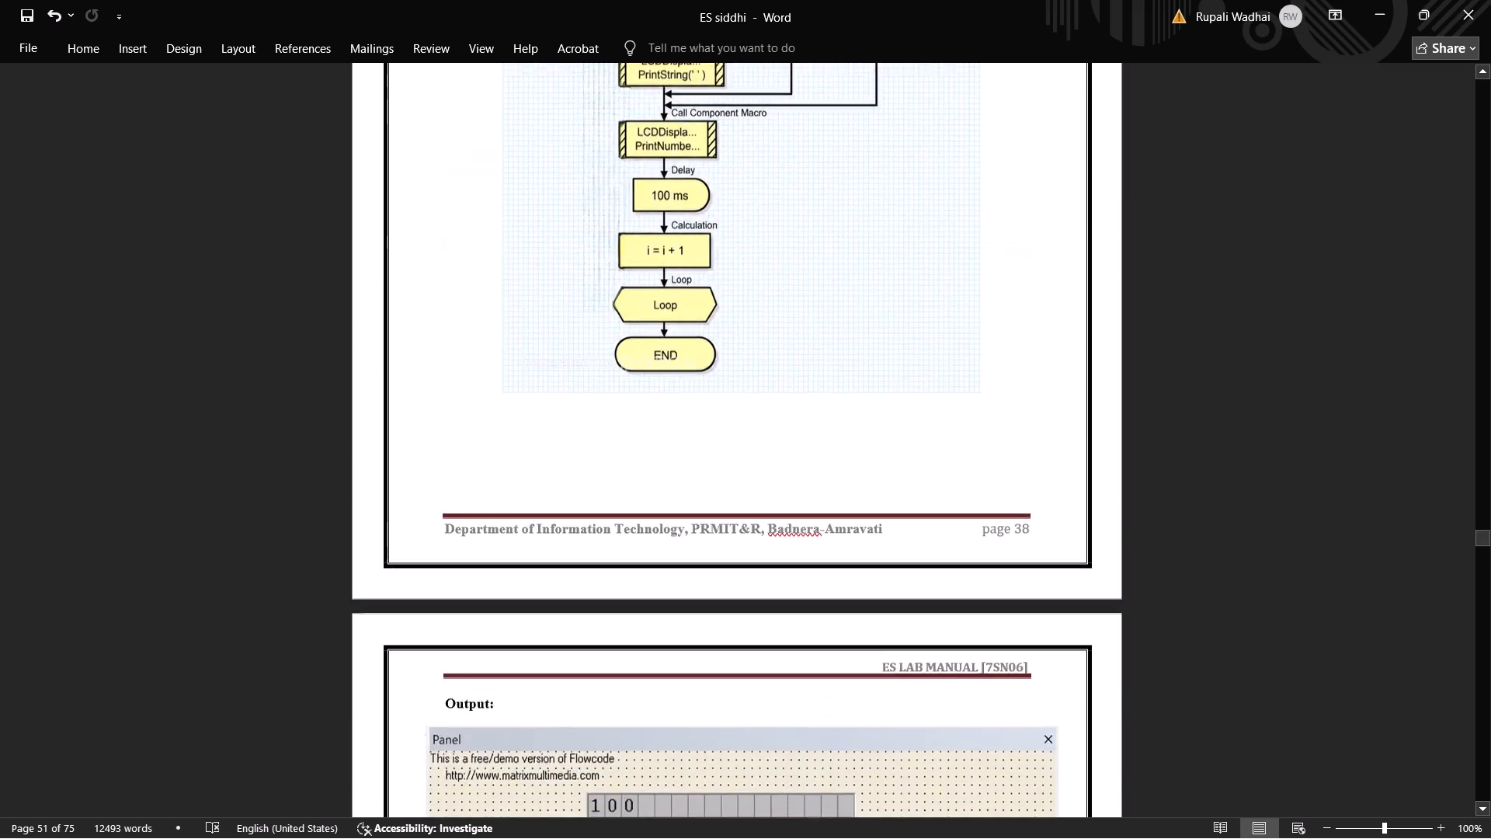
{"action": "scroll", "coordinate": [895, 411], "scroll_direction": "up", "scroll_amount": 20}
{"action": "scroll", "coordinate": [895, 411], "scroll_direction": "up", "scroll_amount": 20}
{"action": "scroll", "coordinate": [895, 411], "scroll_direction": "up", "scroll_amount": 1}
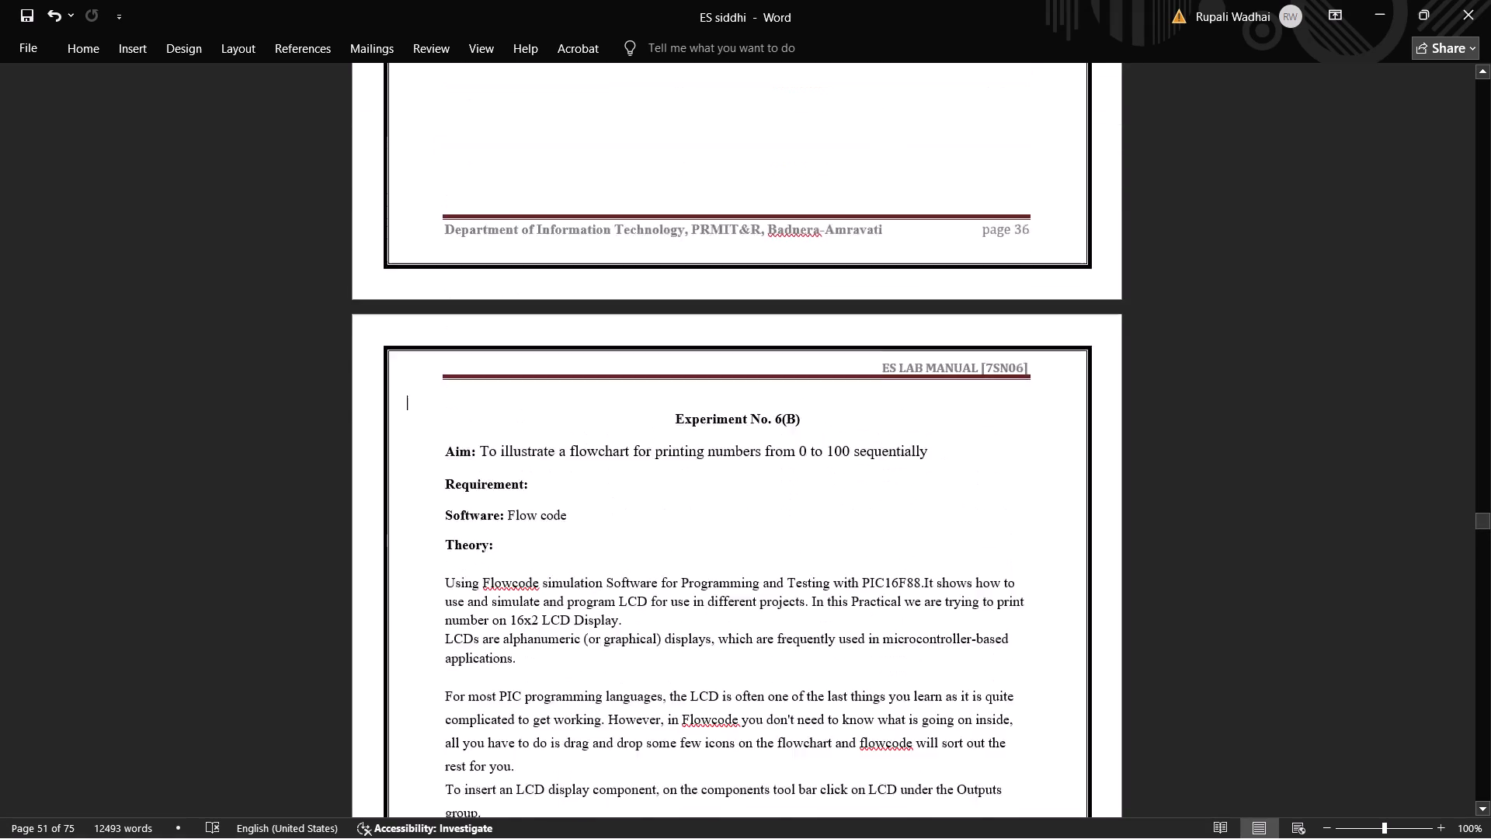
{"action": "scroll", "coordinate": [510, 485], "scroll_direction": "up", "scroll_amount": 14}
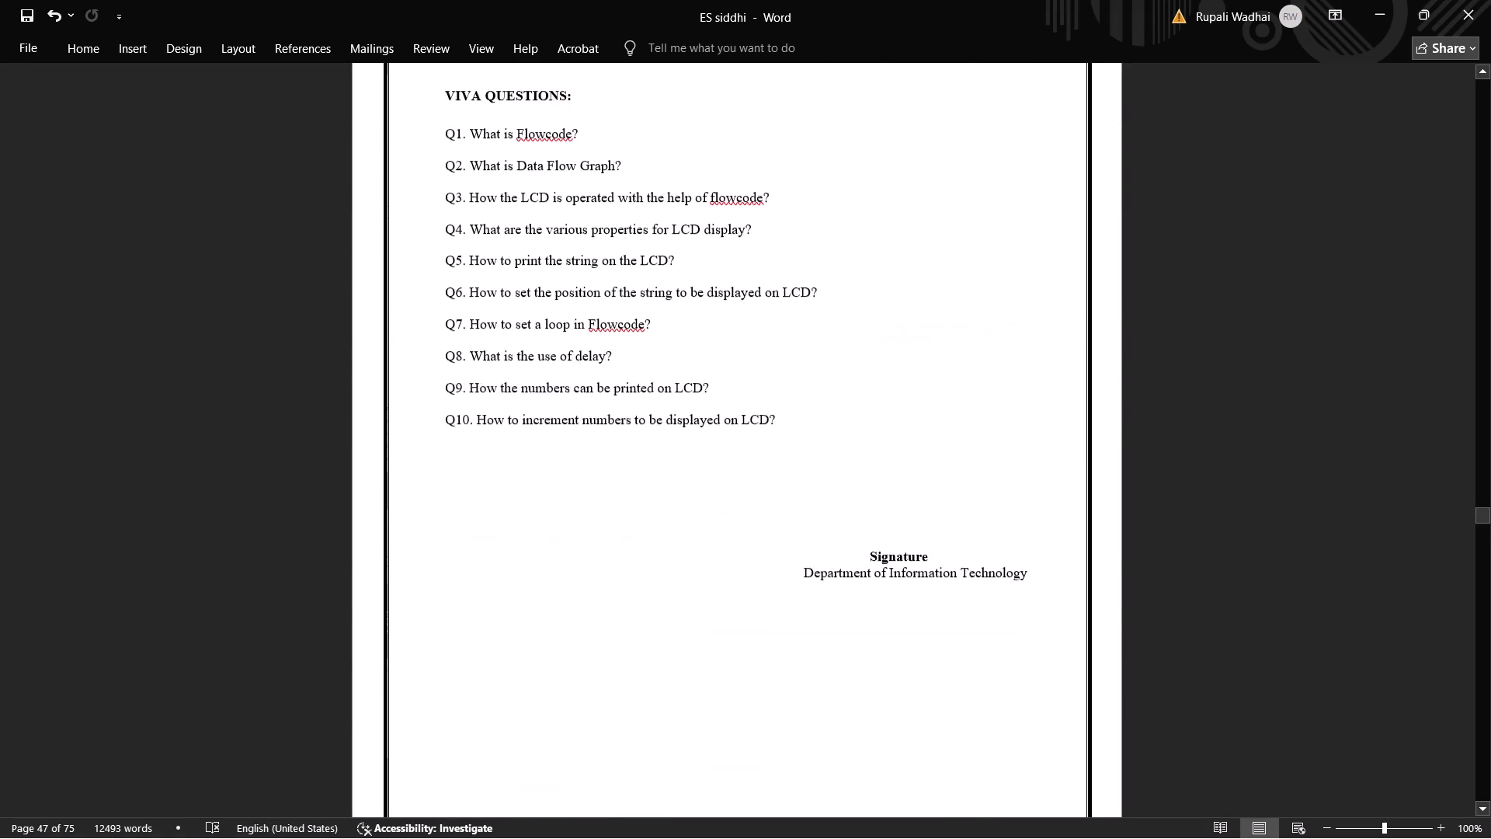
{"action": "scroll", "coordinate": [813, 476], "scroll_direction": "up", "scroll_amount": 20}
{"action": "scroll", "coordinate": [813, 476], "scroll_direction": "up", "scroll_amount": 8}
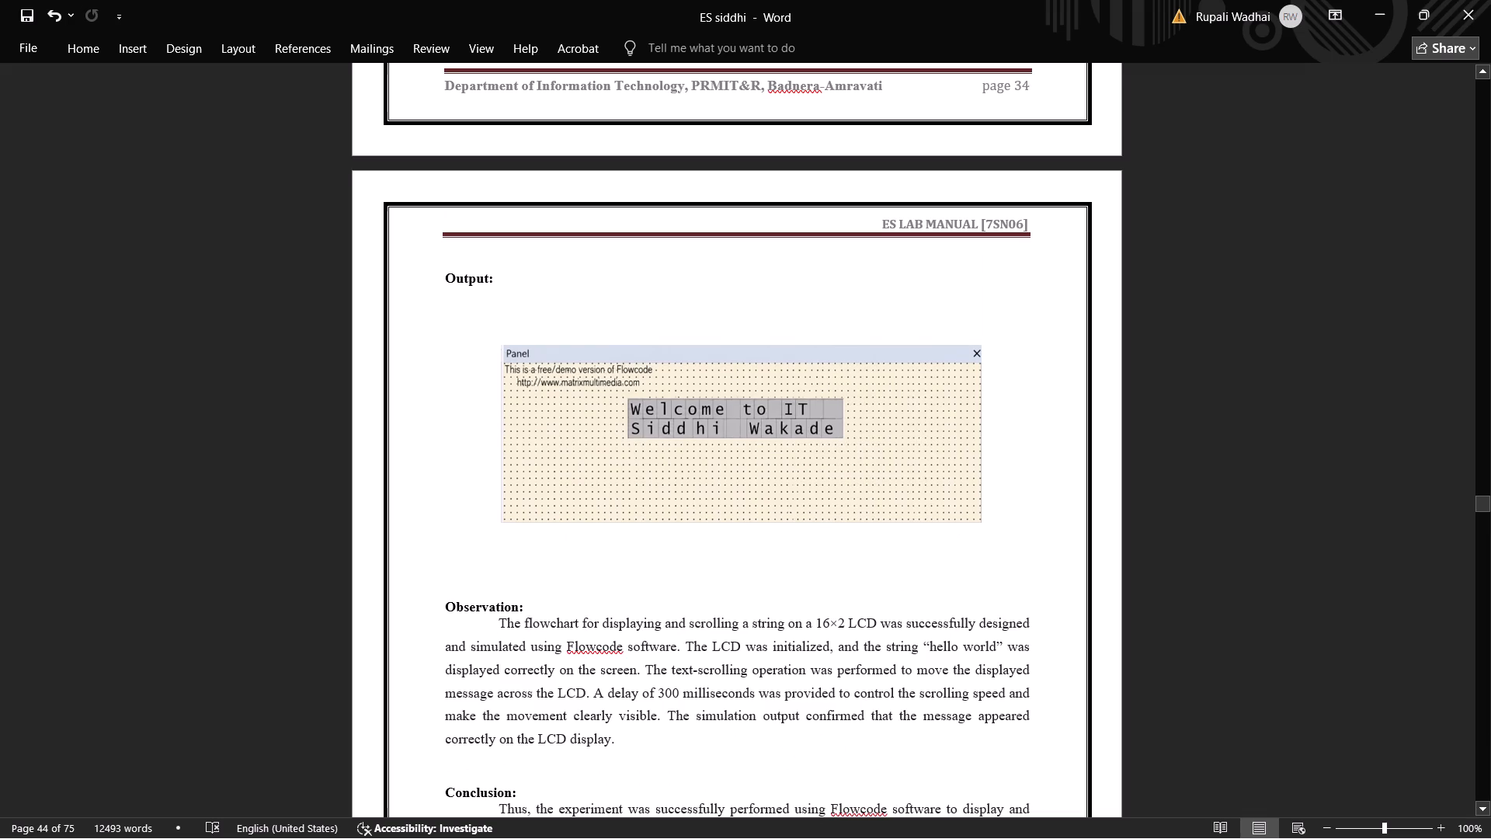
{"action": "scroll", "coordinate": [749, 575], "scroll_direction": "down", "scroll_amount": 13}
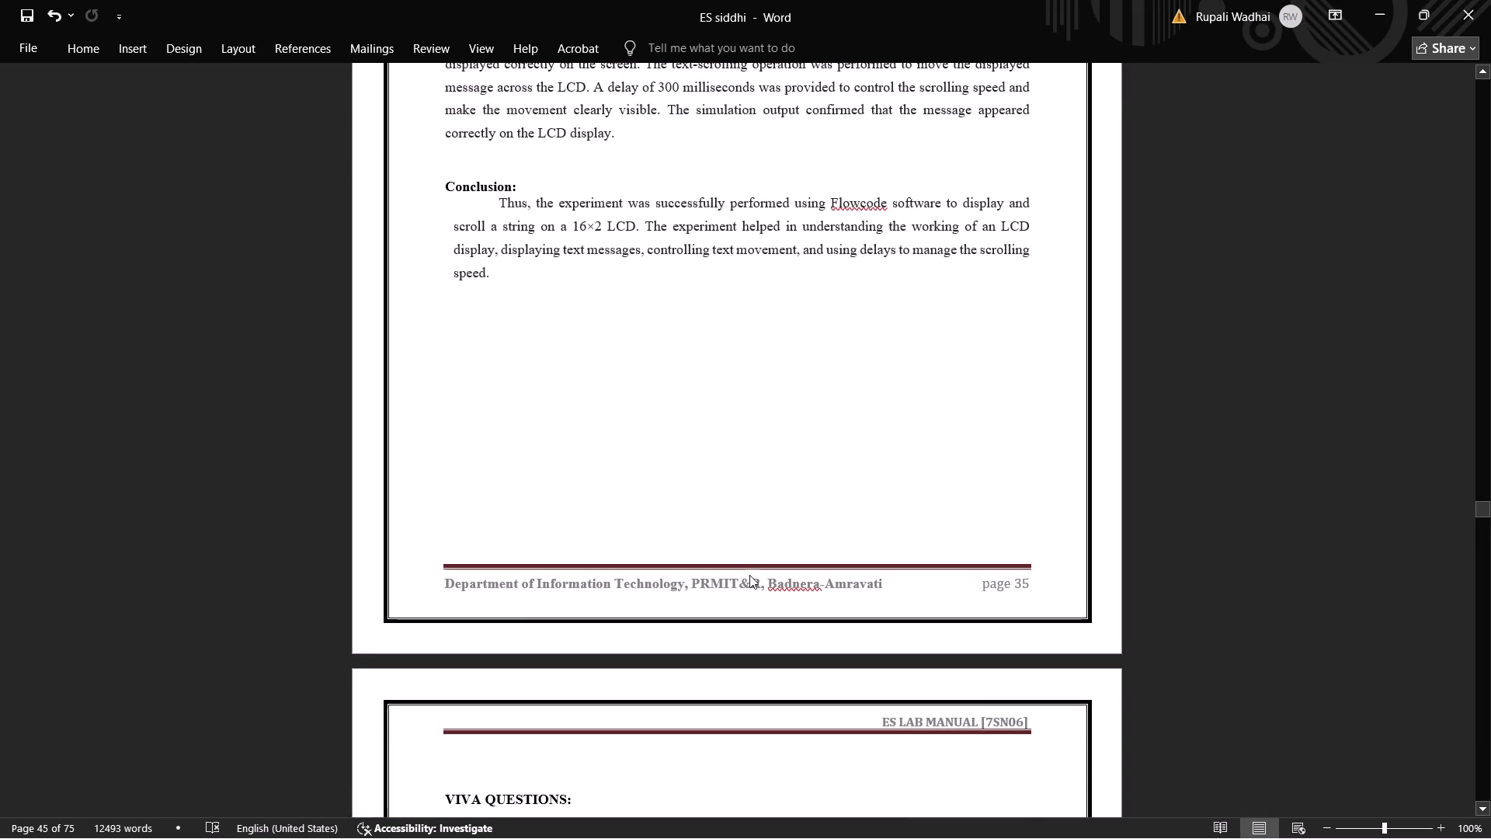
{"action": "scroll", "coordinate": [749, 575], "scroll_direction": "up", "scroll_amount": 3}
{"action": "scroll", "coordinate": [749, 575], "scroll_direction": "down", "scroll_amount": 8}
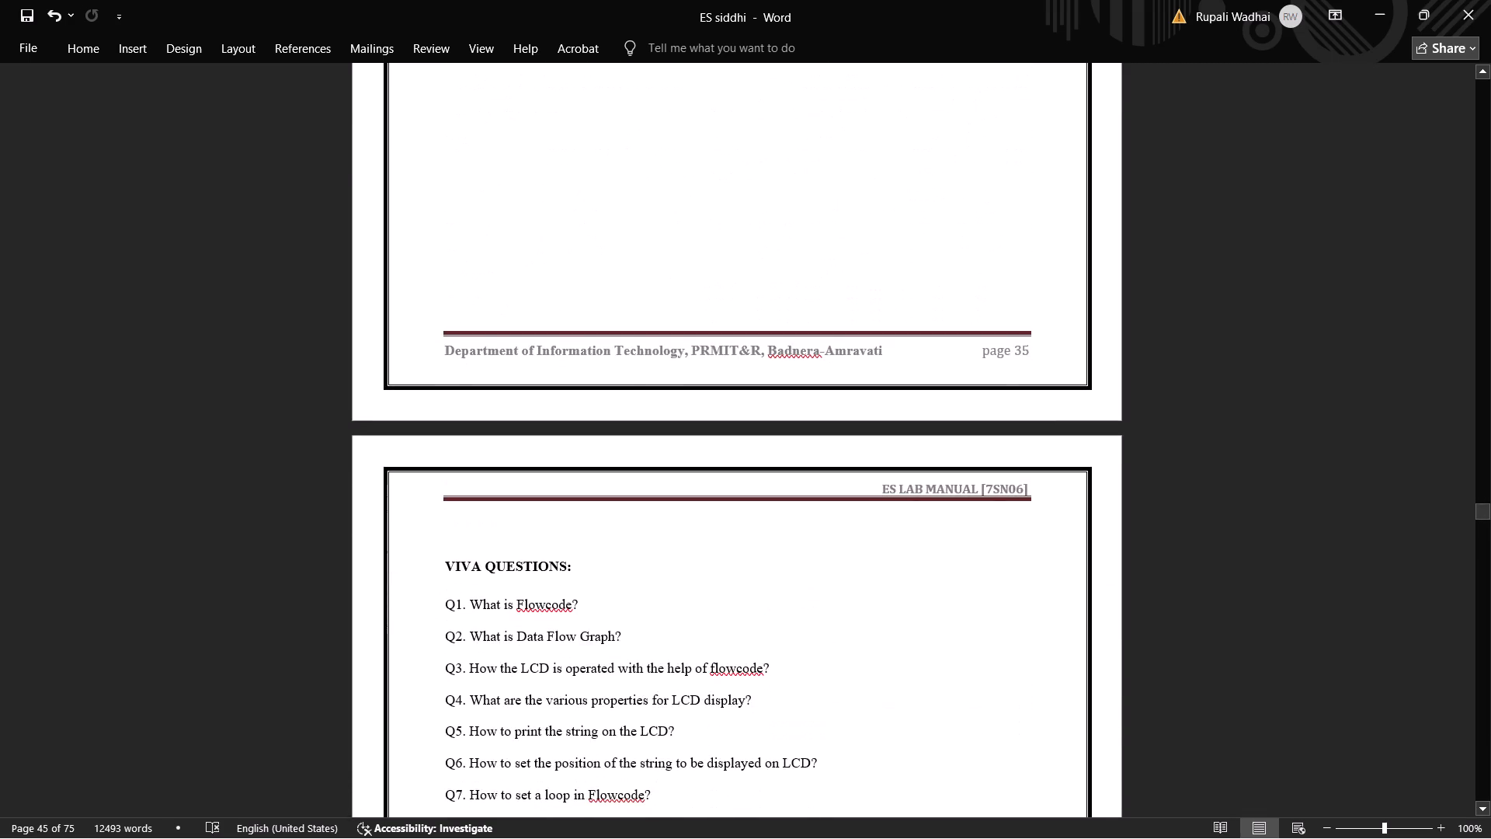
{"action": "scroll", "coordinate": [749, 575], "scroll_direction": "up", "scroll_amount": 20}
{"action": "scroll", "coordinate": [749, 575], "scroll_direction": "up", "scroll_amount": 3}
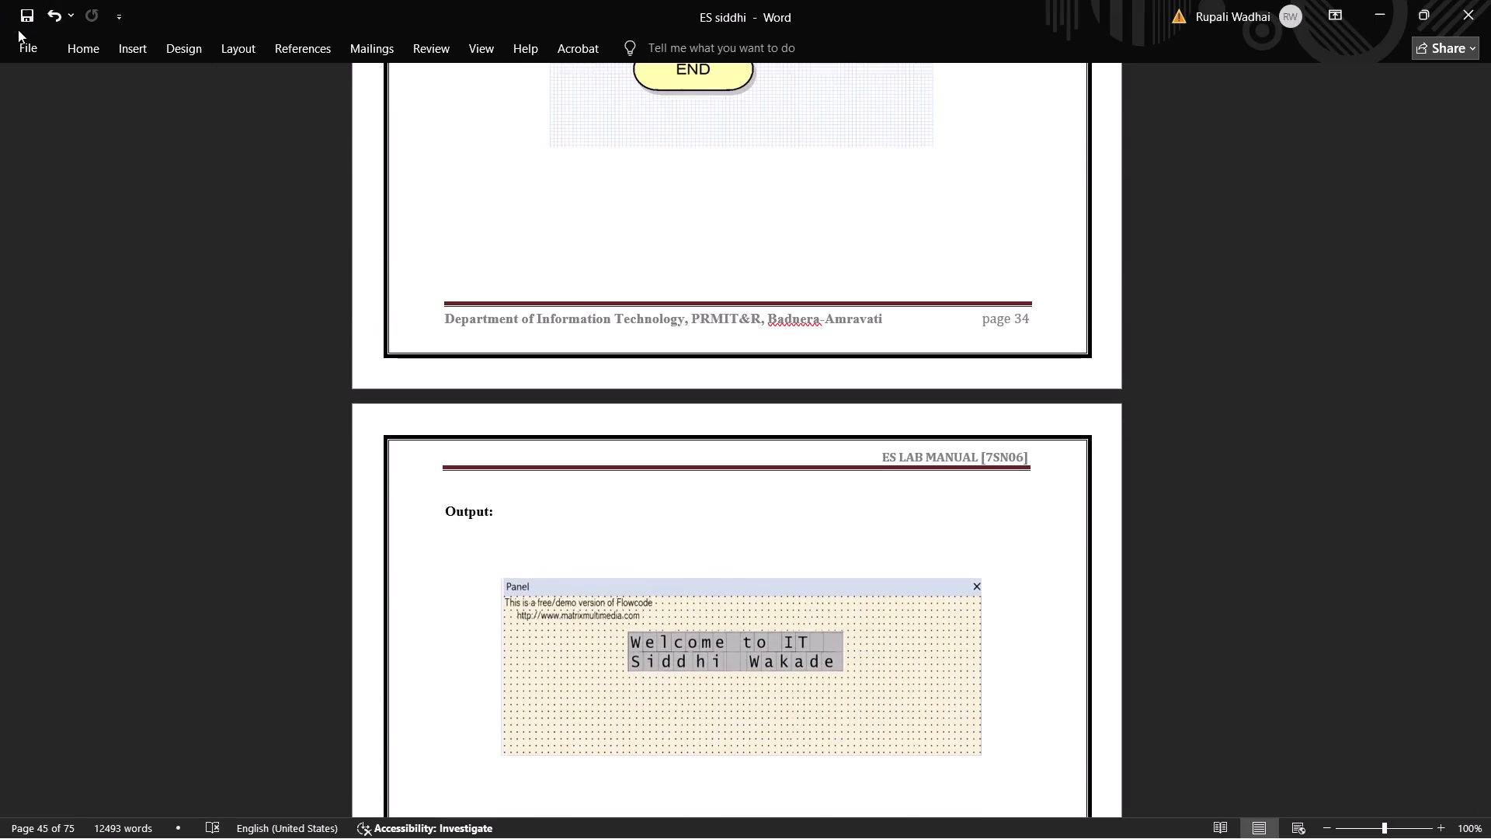
Save a PDF copy of the manual in the sem 7 folder, named "ES siddhiii".
{"action": "left_click", "coordinate": [30, 66]}
{"action": "left_click", "coordinate": [33, 47]}
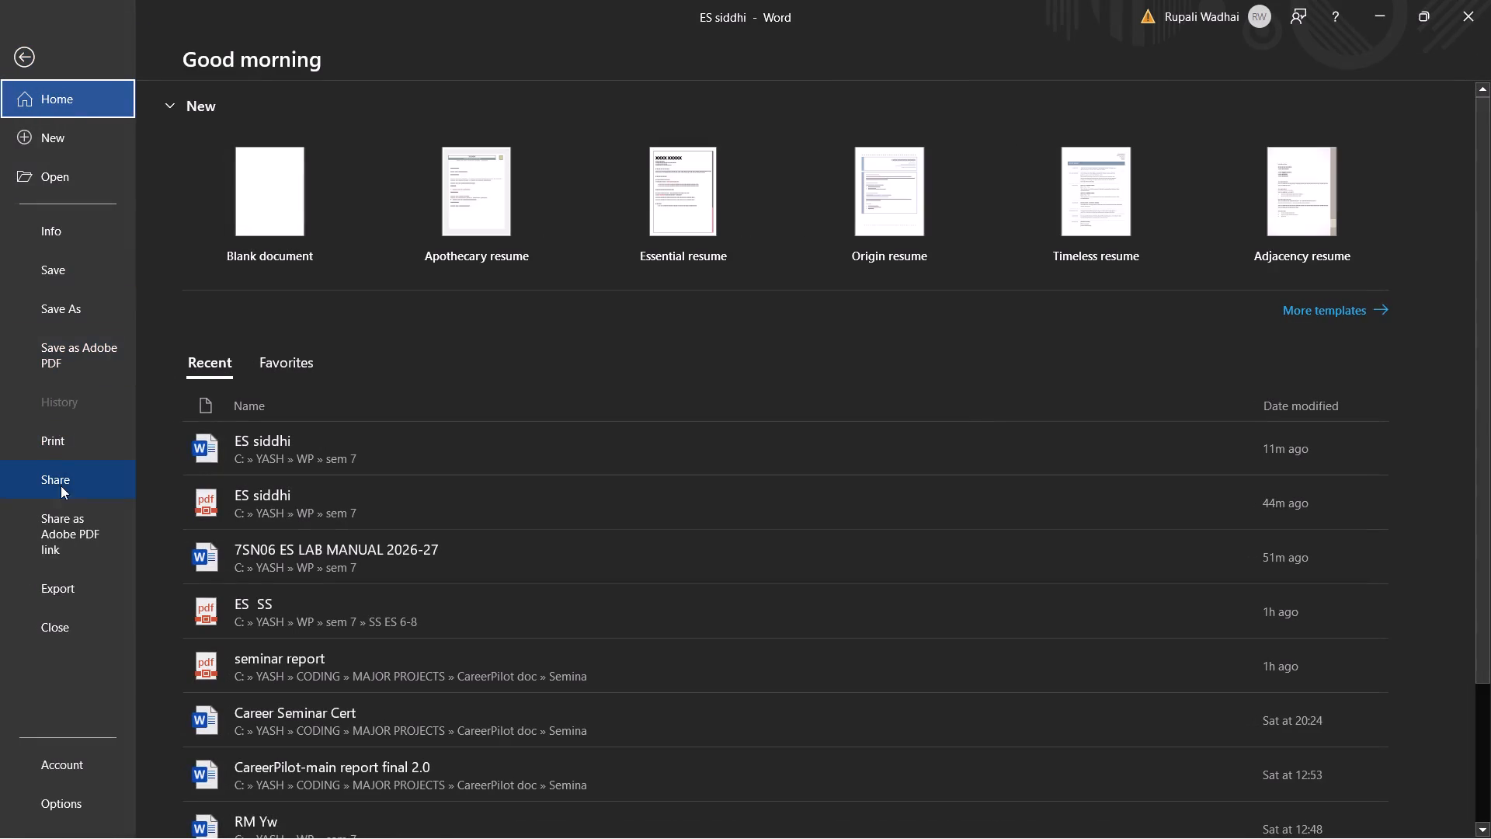
{"action": "left_click", "coordinate": [51, 315]}
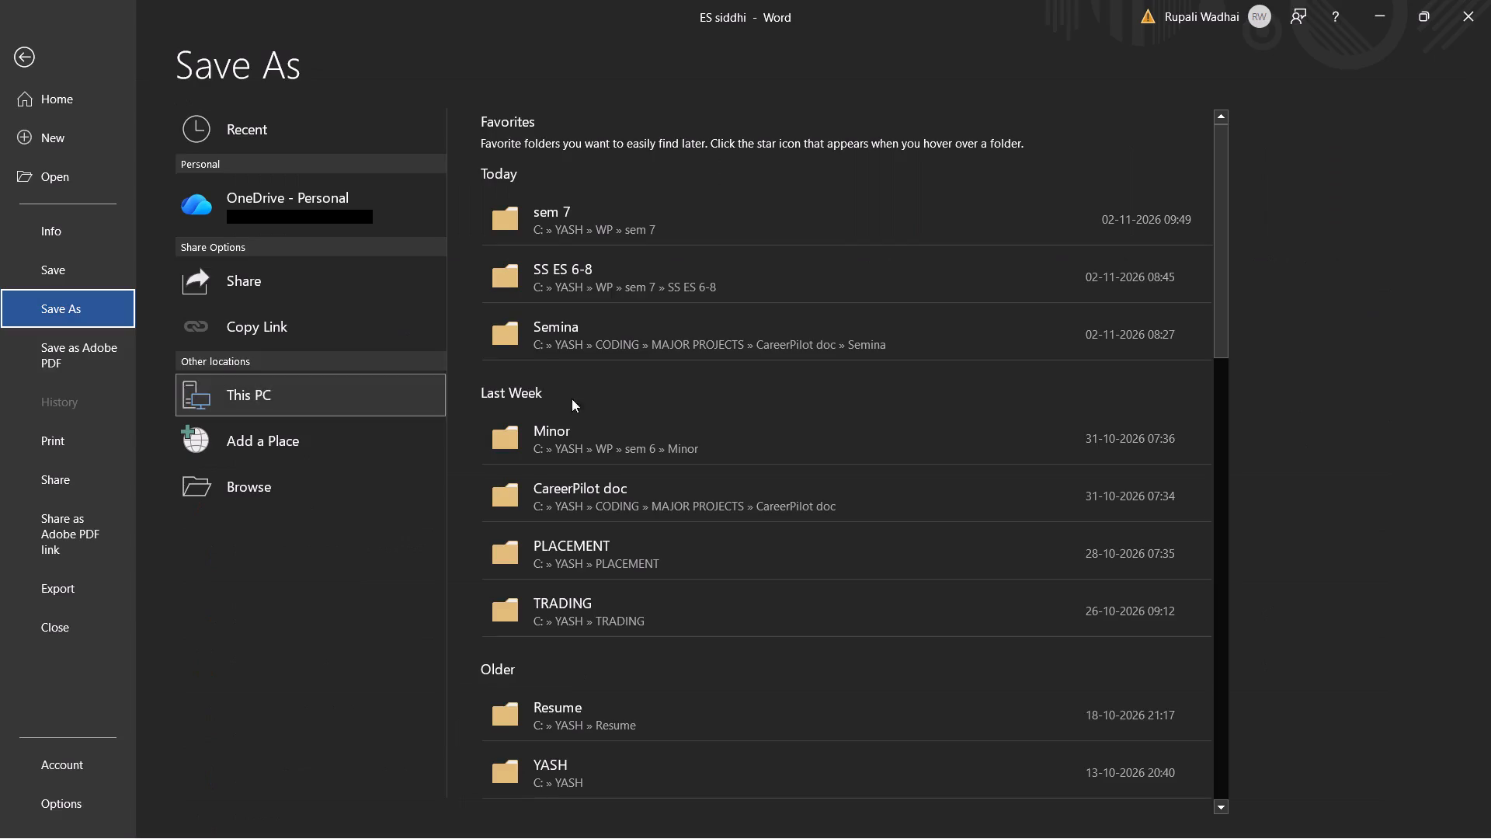
{"action": "left_click", "coordinate": [591, 209]}
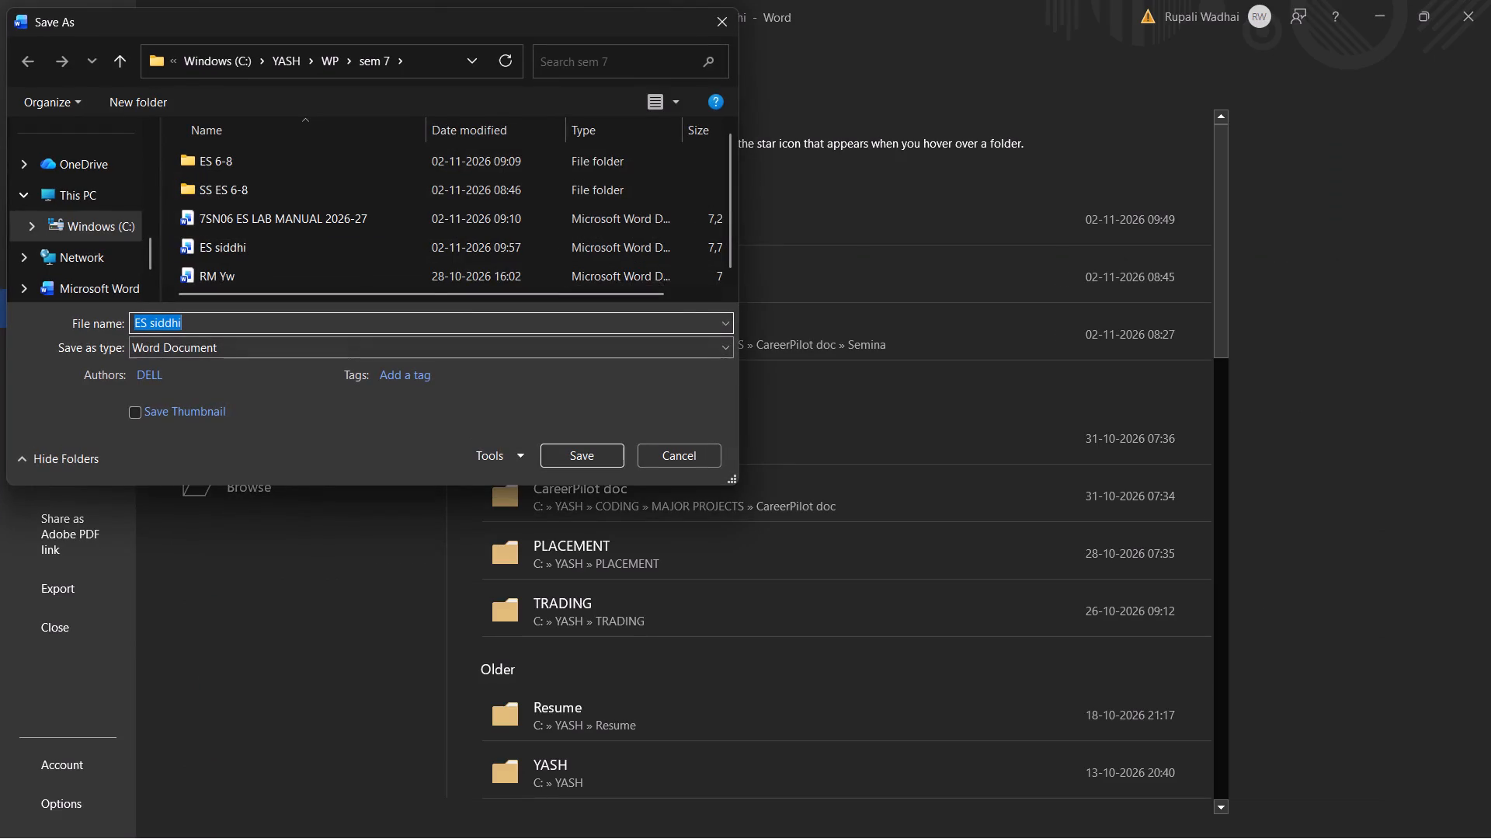
{"action": "left_click", "coordinate": [194, 315]}
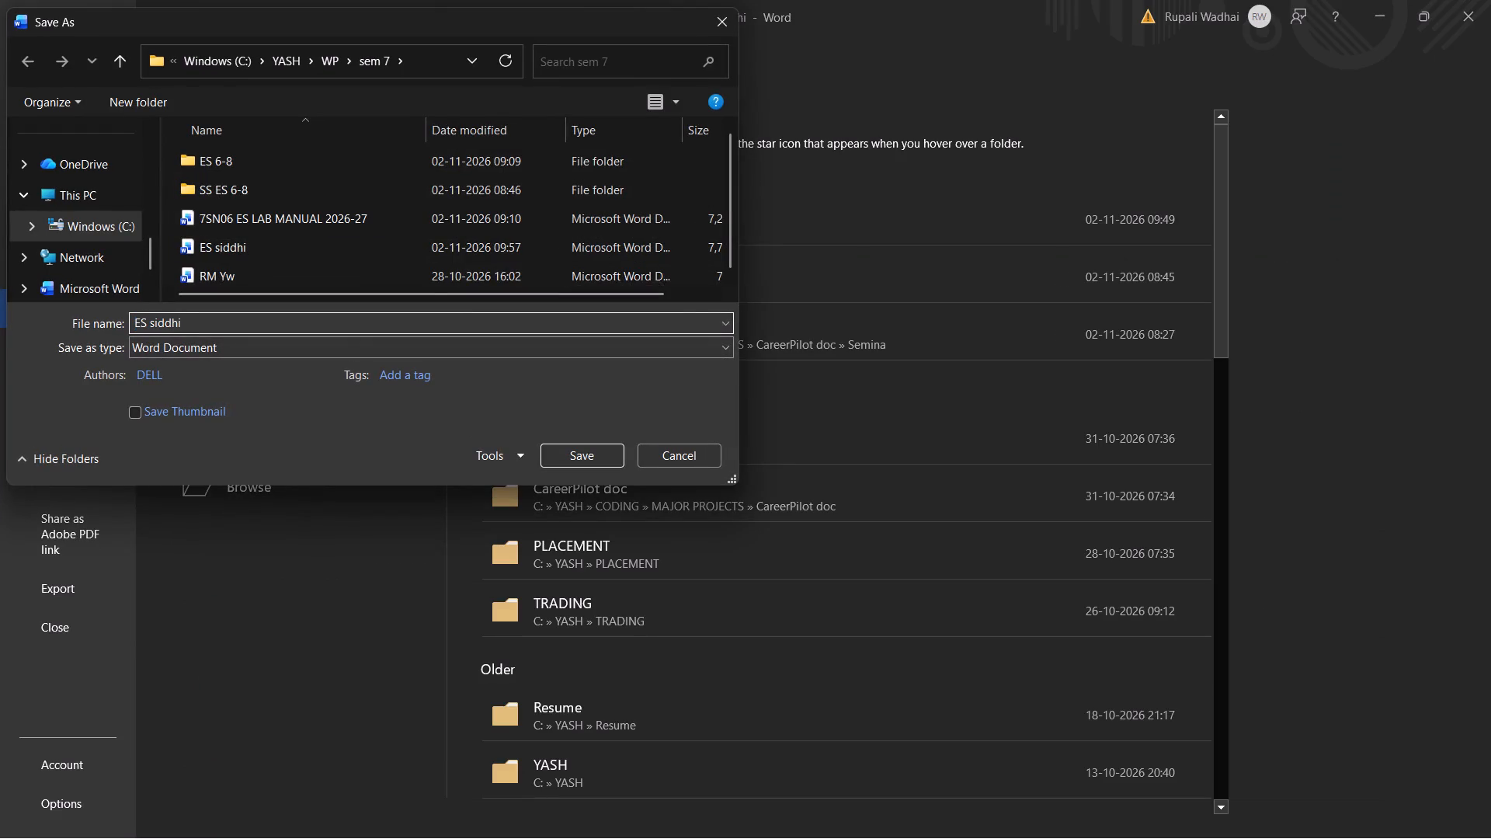
{"action": "type", "text": "ii"}
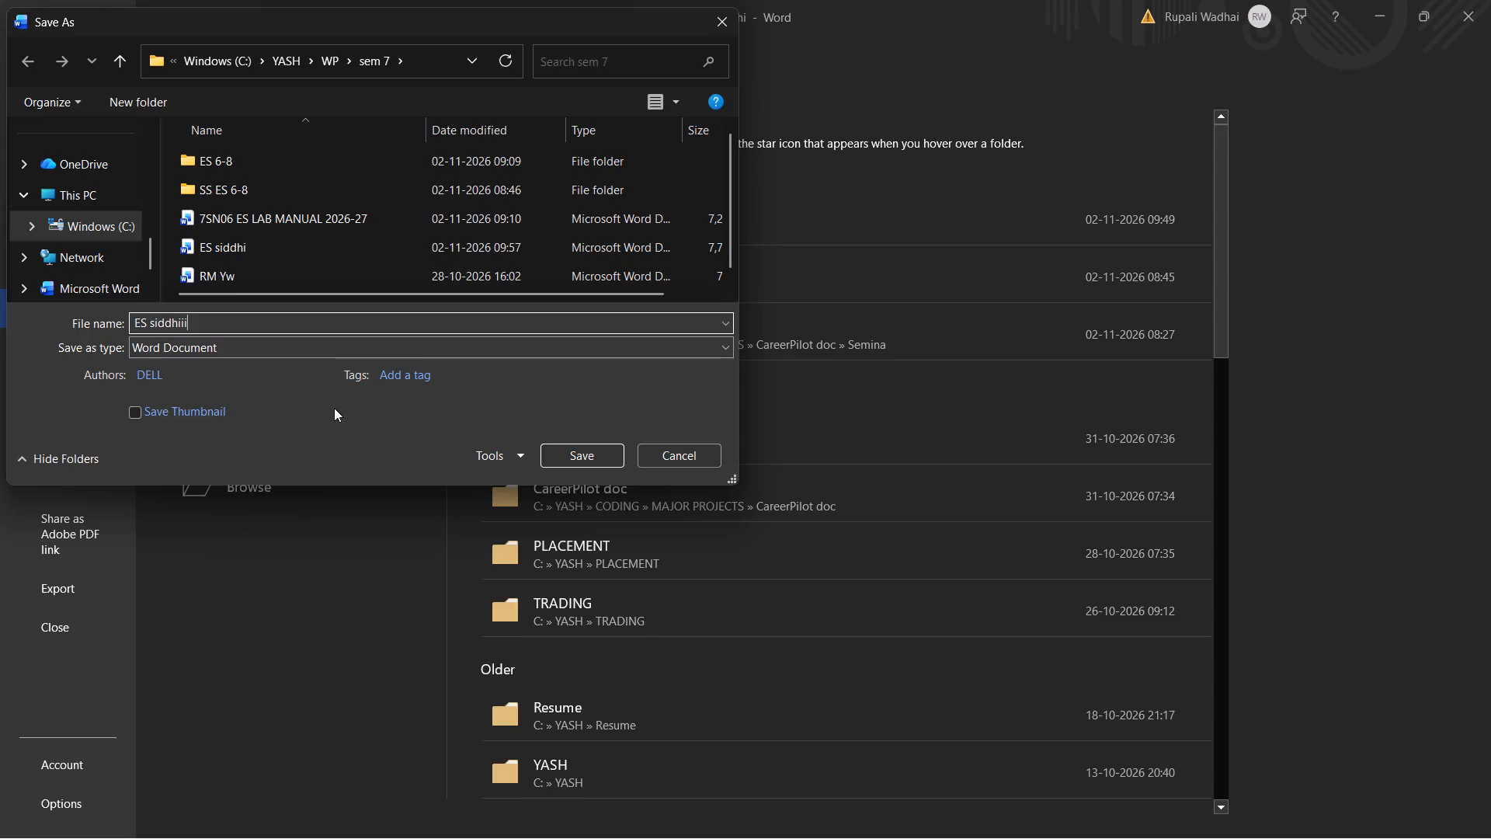
{"action": "left_click", "coordinate": [409, 357]}
{"action": "left_click", "coordinate": [183, 456]}
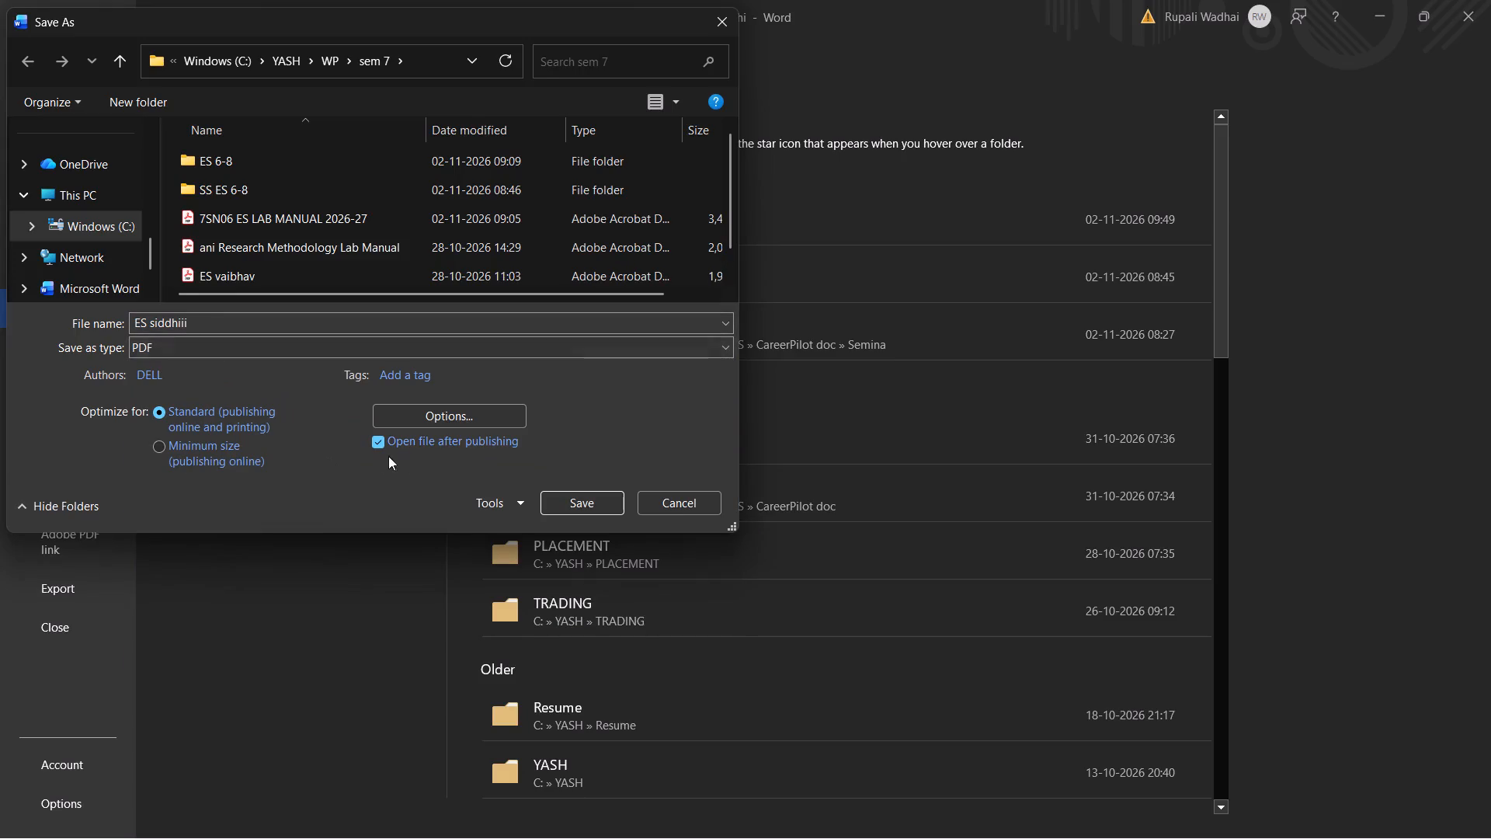
{"action": "left_click", "coordinate": [554, 500]}
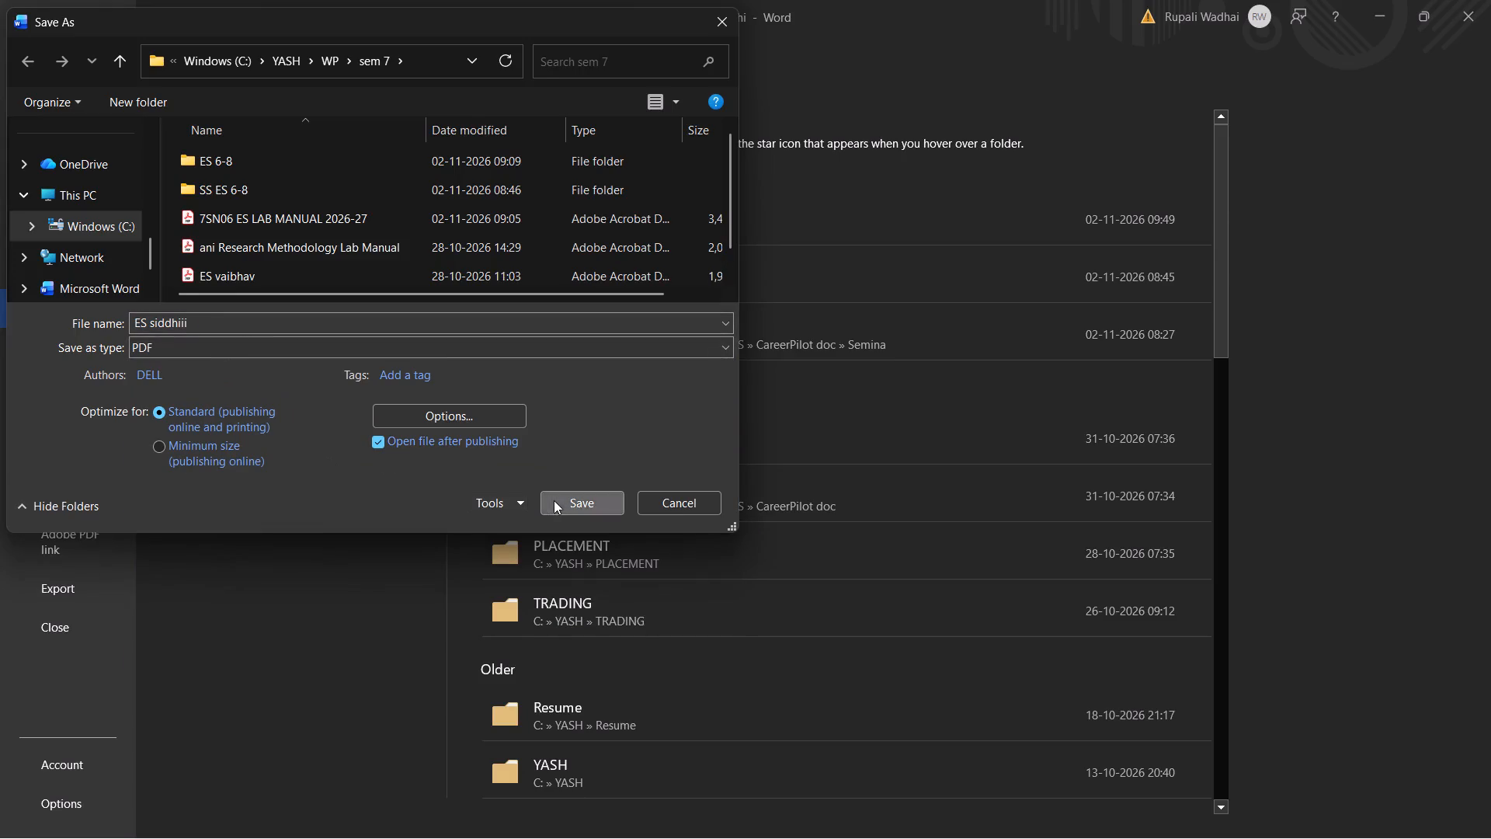
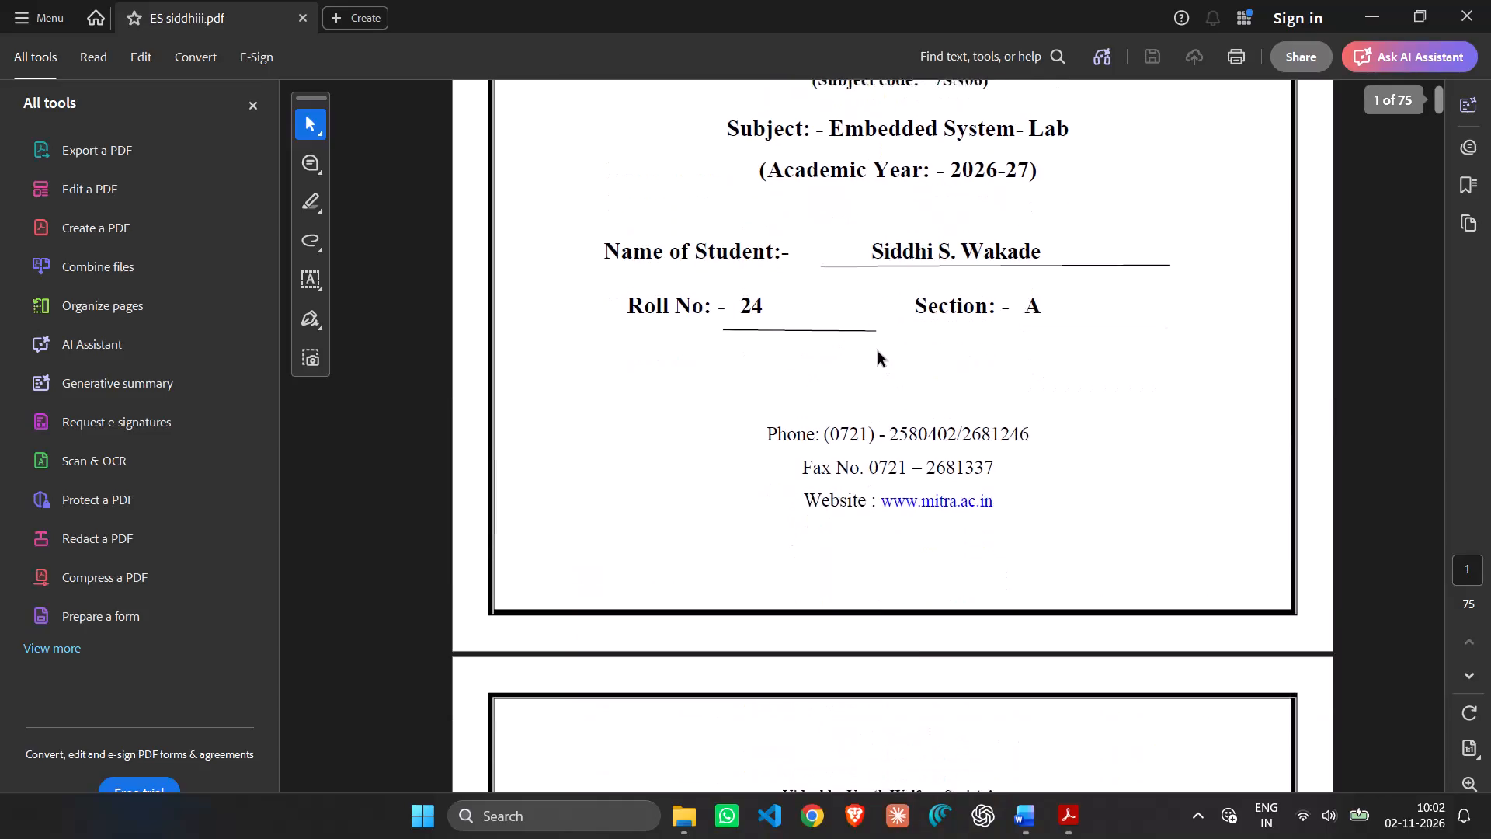
Review the exported PDF from the cover page through the index, course outcomes and assessment sheet to the 8051 pin diagram.
{"action": "scroll", "coordinate": [878, 352], "scroll_direction": "down", "scroll_amount": 14}
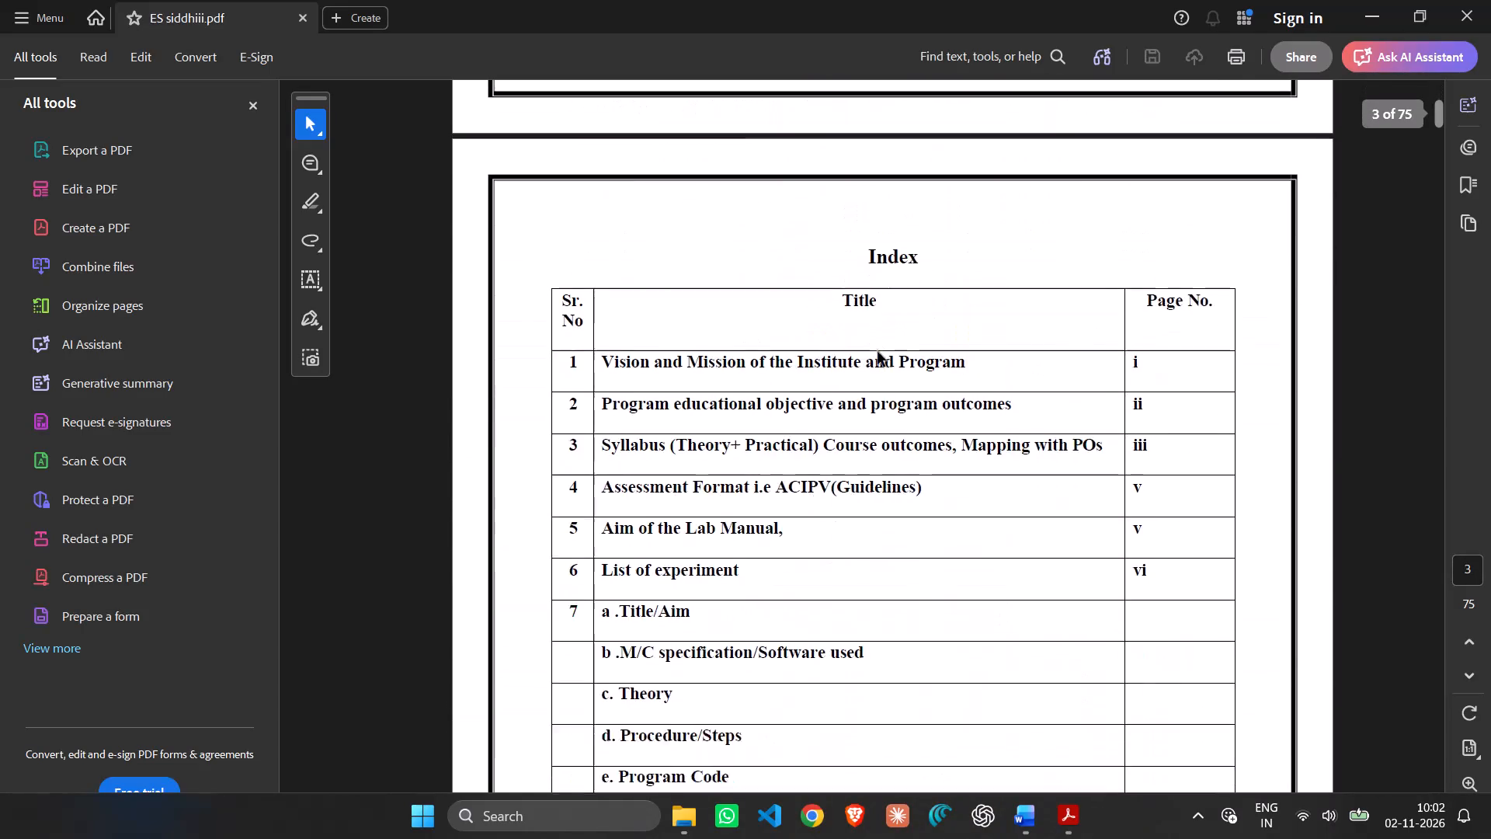
{"action": "scroll", "coordinate": [878, 352], "scroll_direction": "down", "scroll_amount": 14}
{"action": "scroll", "coordinate": [878, 351], "scroll_direction": "down", "scroll_amount": 12}
{"action": "scroll", "coordinate": [878, 351], "scroll_direction": "down", "scroll_amount": 12}
{"action": "scroll", "coordinate": [879, 350], "scroll_direction": "down", "scroll_amount": 10}
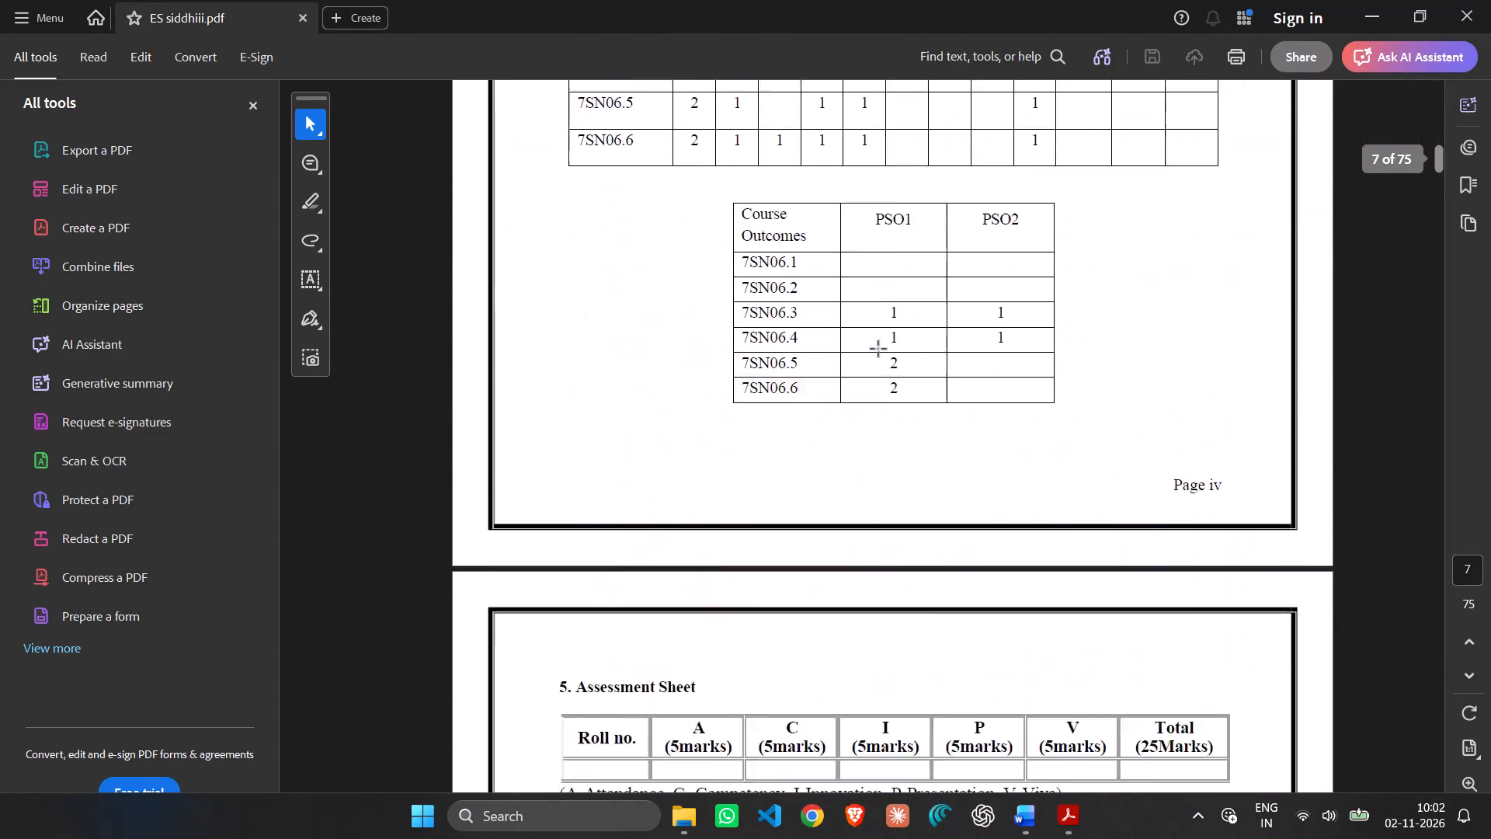
{"action": "scroll", "coordinate": [879, 350], "scroll_direction": "down", "scroll_amount": 12}
{"action": "scroll", "coordinate": [879, 349], "scroll_direction": "down", "scroll_amount": 16}
{"action": "scroll", "coordinate": [879, 349], "scroll_direction": "up", "scroll_amount": 1}
{"action": "scroll", "coordinate": [879, 349], "scroll_direction": "down", "scroll_amount": 14}
{"action": "scroll", "coordinate": [879, 344], "scroll_direction": "down", "scroll_amount": 7}
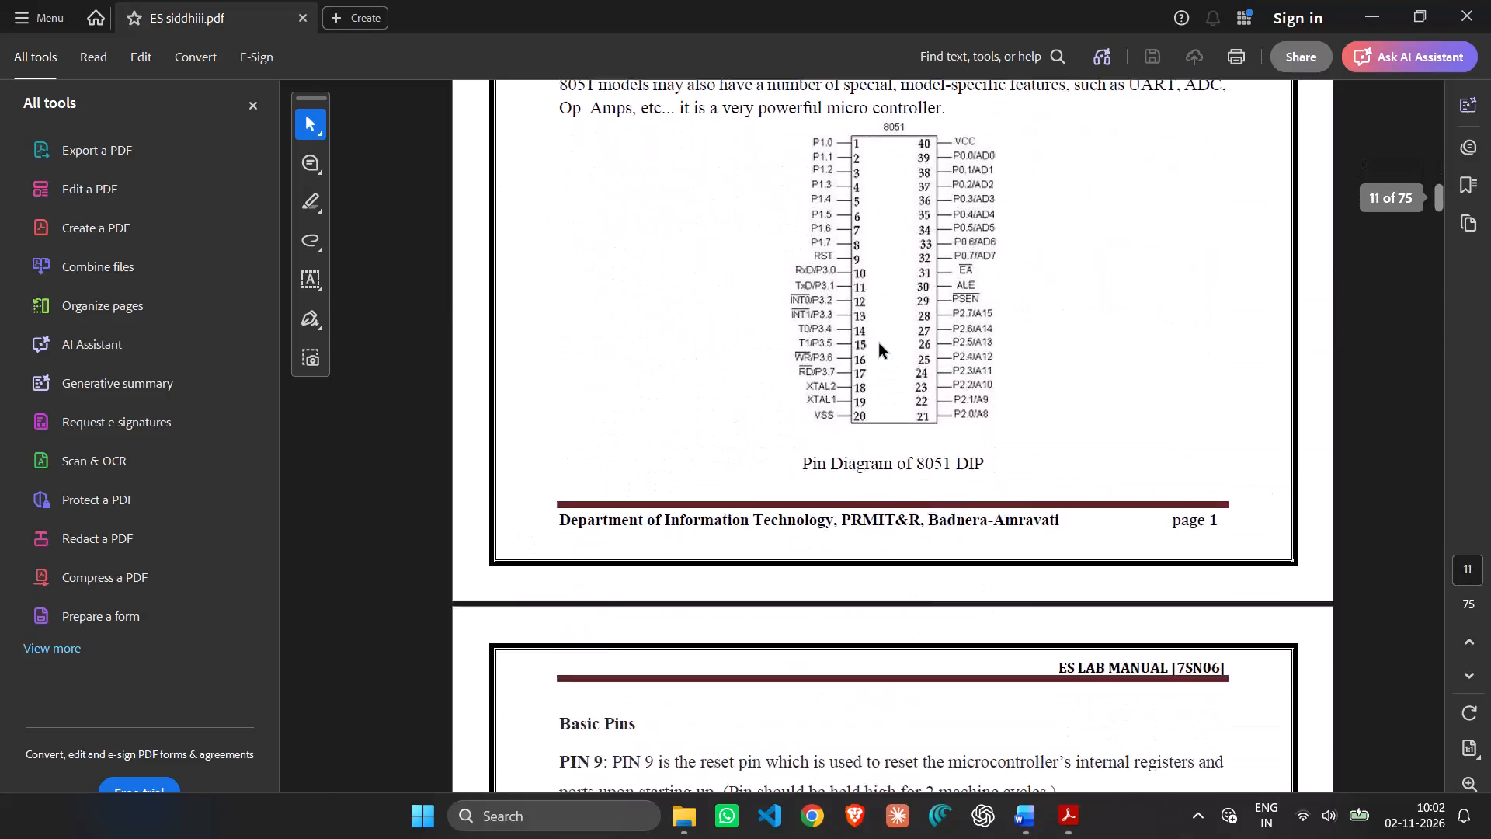
Check the 8051 theory pages, including pins, registers and memory, up to the Experiment No. 2 heading.
{"action": "scroll", "coordinate": [879, 344], "scroll_direction": "down", "scroll_amount": 14}
{"action": "scroll", "coordinate": [879, 343], "scroll_direction": "down", "scroll_amount": 18}
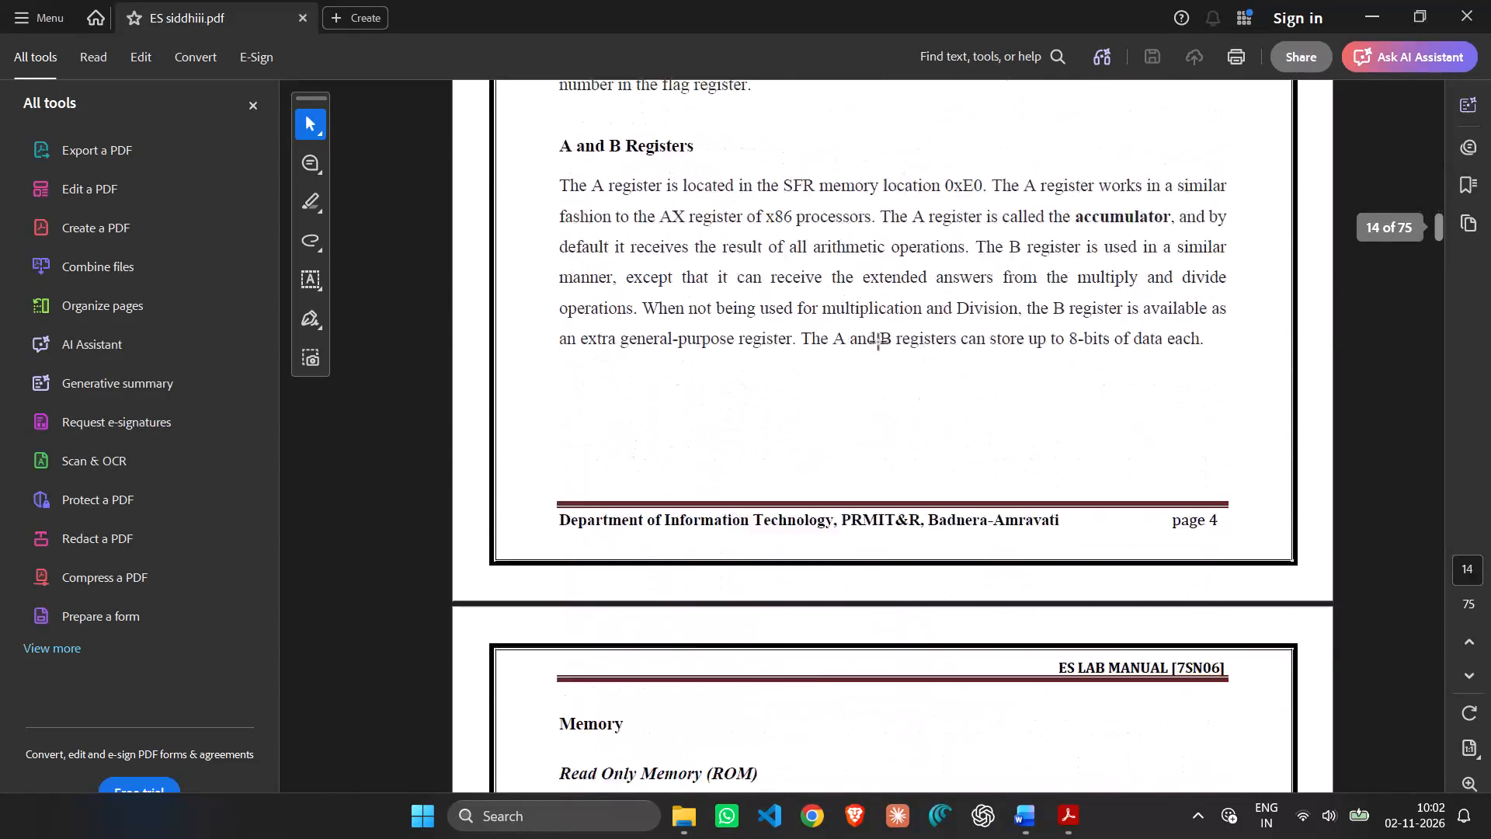
{"action": "scroll", "coordinate": [879, 343], "scroll_direction": "down", "scroll_amount": 6}
{"action": "scroll", "coordinate": [879, 343], "scroll_direction": "up", "scroll_amount": 1}
{"action": "scroll", "coordinate": [879, 343], "scroll_direction": "down", "scroll_amount": 2}
{"action": "scroll", "coordinate": [879, 343], "scroll_direction": "down", "scroll_amount": 20}
{"action": "scroll", "coordinate": [879, 343], "scroll_direction": "down", "scroll_amount": 20}
{"action": "scroll", "coordinate": [879, 343], "scroll_direction": "down", "scroll_amount": 18}
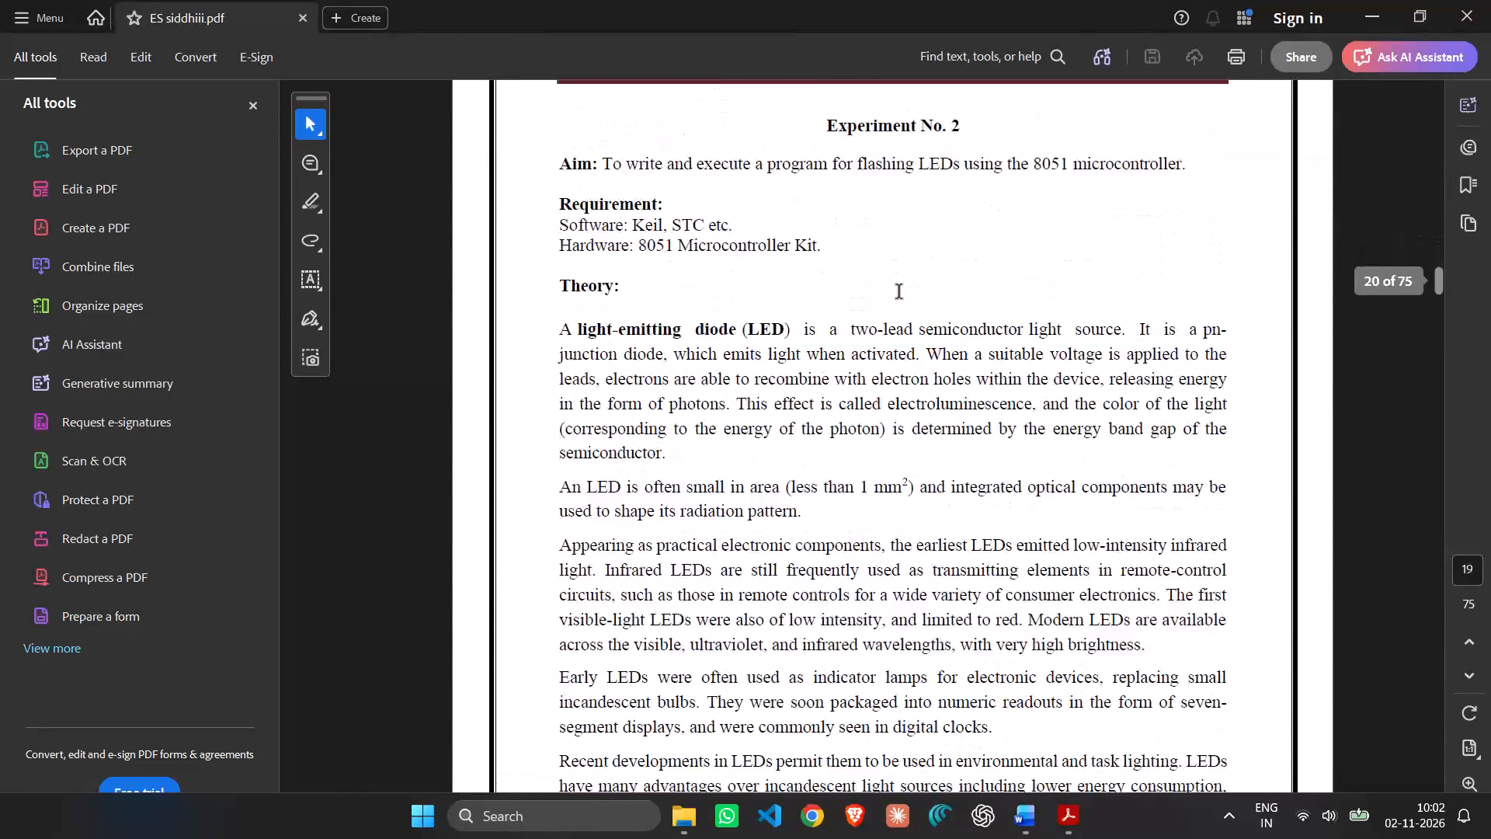
Check the Experiment No. 2 LED pages with their output picture and observation, up to the Experiment No. 3 heading.
{"action": "scroll", "coordinate": [899, 293], "scroll_direction": "down", "scroll_amount": 16}
{"action": "scroll", "coordinate": [899, 293], "scroll_direction": "down", "scroll_amount": 15}
{"action": "scroll", "coordinate": [899, 293], "scroll_direction": "down", "scroll_amount": 9}
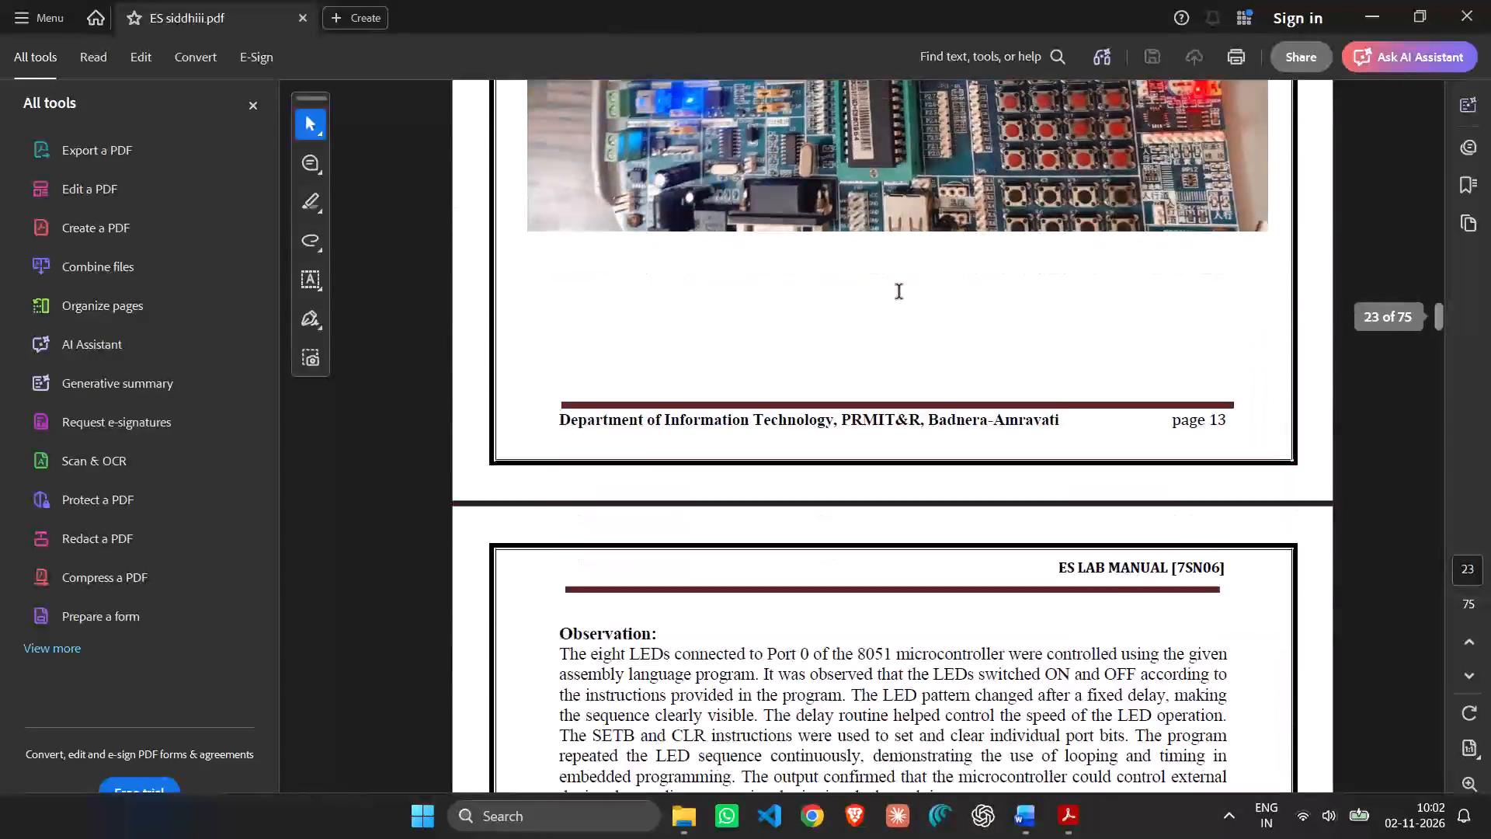
{"action": "scroll", "coordinate": [899, 293], "scroll_direction": "down", "scroll_amount": 17}
{"action": "scroll", "coordinate": [899, 293], "scroll_direction": "up", "scroll_amount": 11}
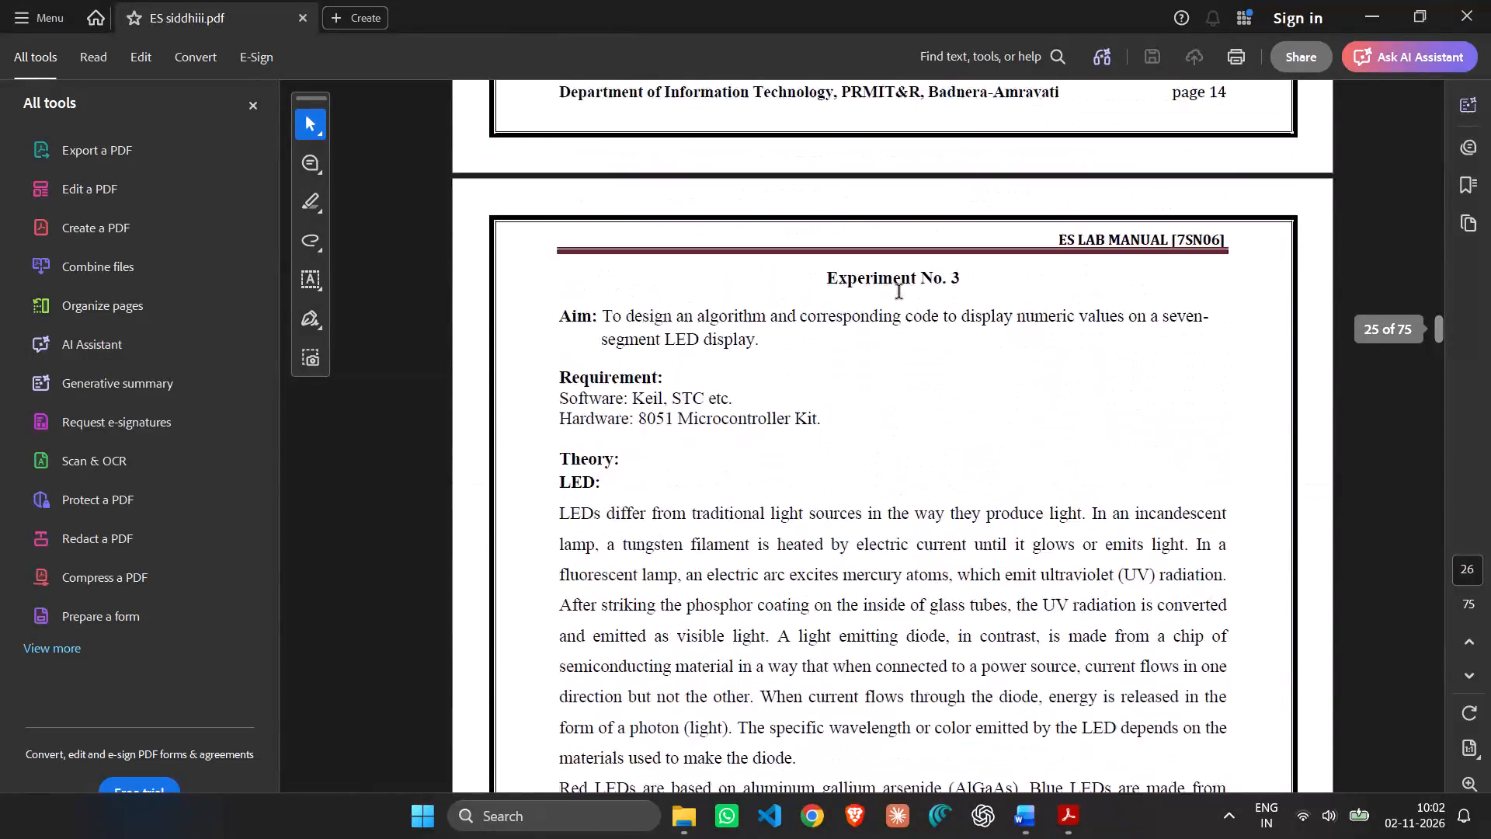
Check the Experiment No. 3 seven-segment pages, including the LCD applications, connections, output picture and viva questions.
{"action": "scroll", "coordinate": [899, 293], "scroll_direction": "down", "scroll_amount": 20}
{"action": "scroll", "coordinate": [899, 293], "scroll_direction": "down", "scroll_amount": 4}
{"action": "scroll", "coordinate": [899, 297], "scroll_direction": "up", "scroll_amount": 1}
{"action": "scroll", "coordinate": [899, 297], "scroll_direction": "down", "scroll_amount": 15}
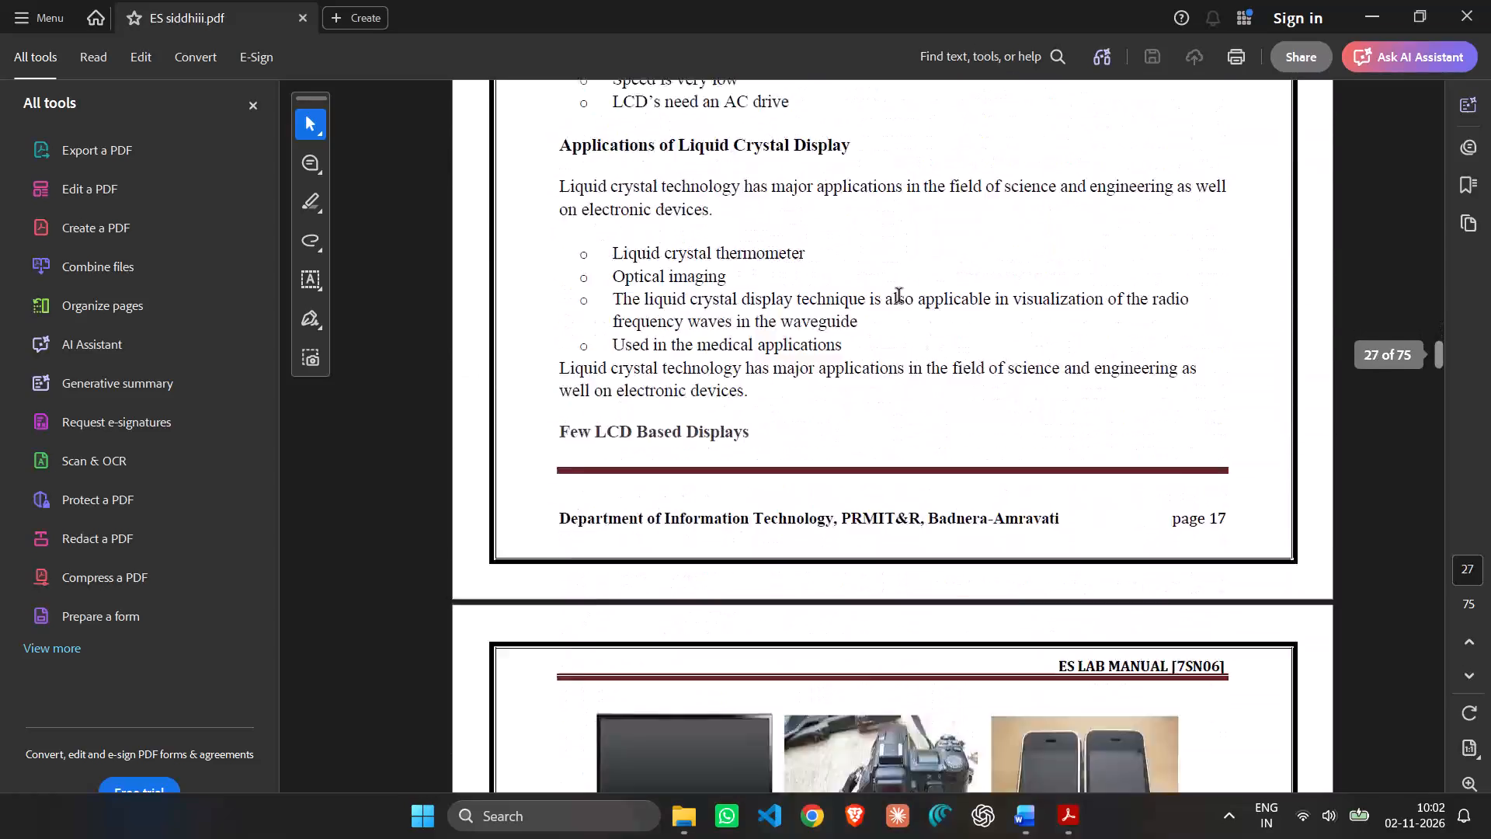
{"action": "scroll", "coordinate": [899, 297], "scroll_direction": "down", "scroll_amount": 17}
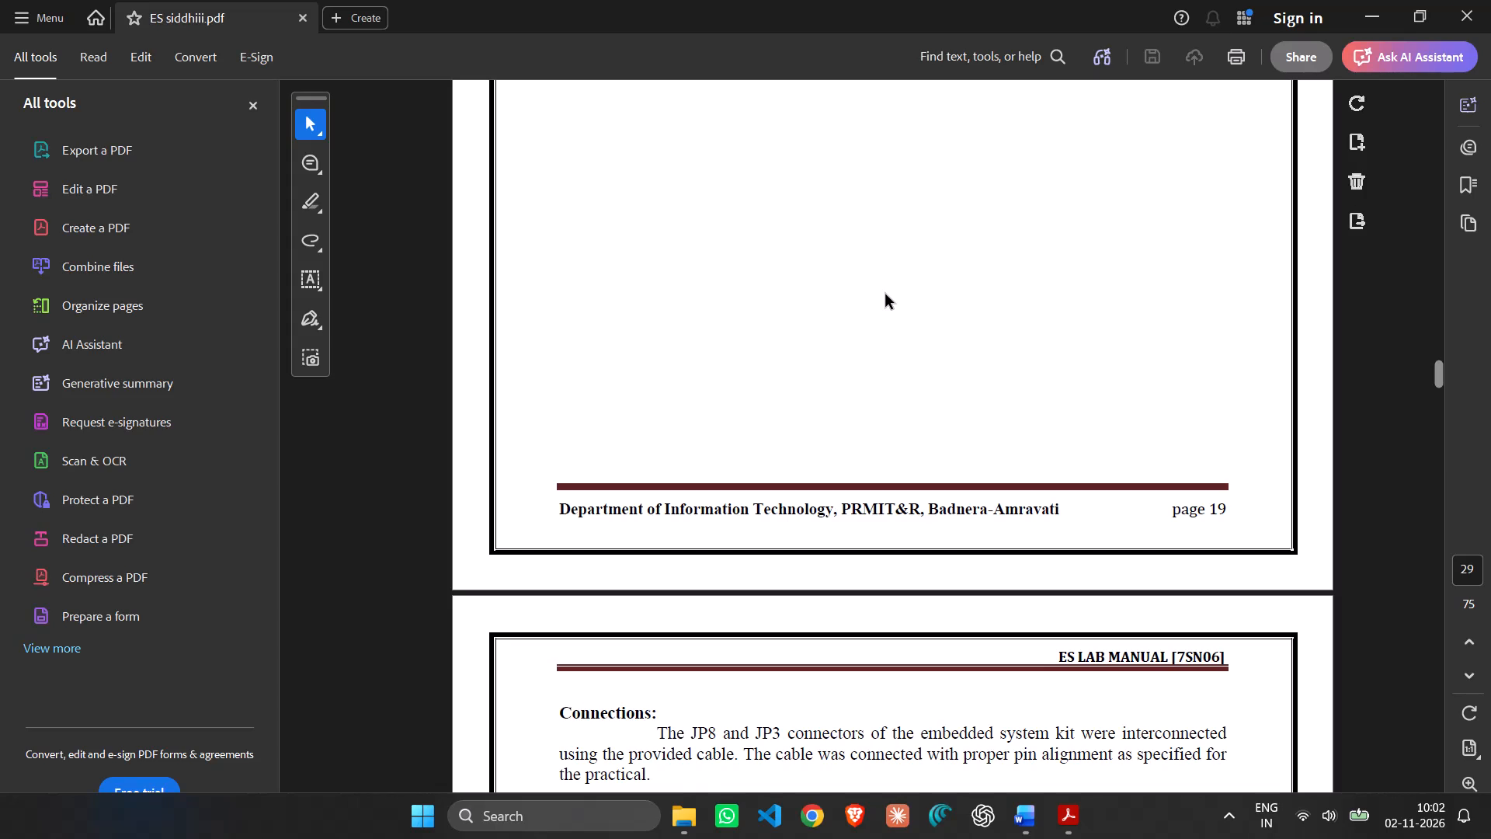
{"action": "scroll", "coordinate": [886, 294], "scroll_direction": "down", "scroll_amount": 7}
{"action": "scroll", "coordinate": [871, 408], "scroll_direction": "up", "scroll_amount": 6}
{"action": "scroll", "coordinate": [871, 408], "scroll_direction": "down", "scroll_amount": 12}
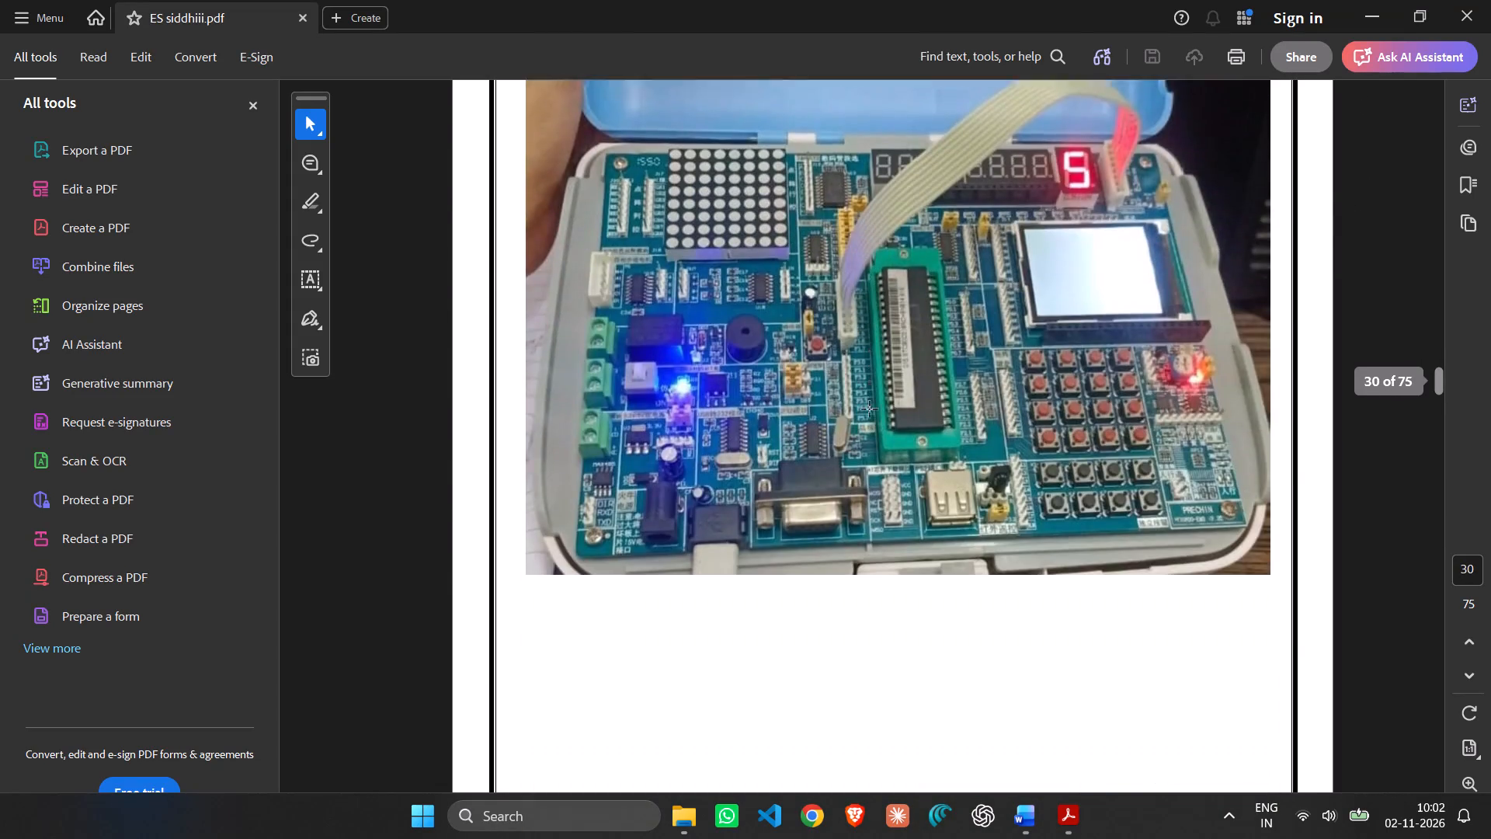
{"action": "scroll", "coordinate": [871, 410], "scroll_direction": "down", "scroll_amount": 8}
{"action": "scroll", "coordinate": [871, 410], "scroll_direction": "up", "scroll_amount": 6}
{"action": "scroll", "coordinate": [871, 410], "scroll_direction": "down", "scroll_amount": 13}
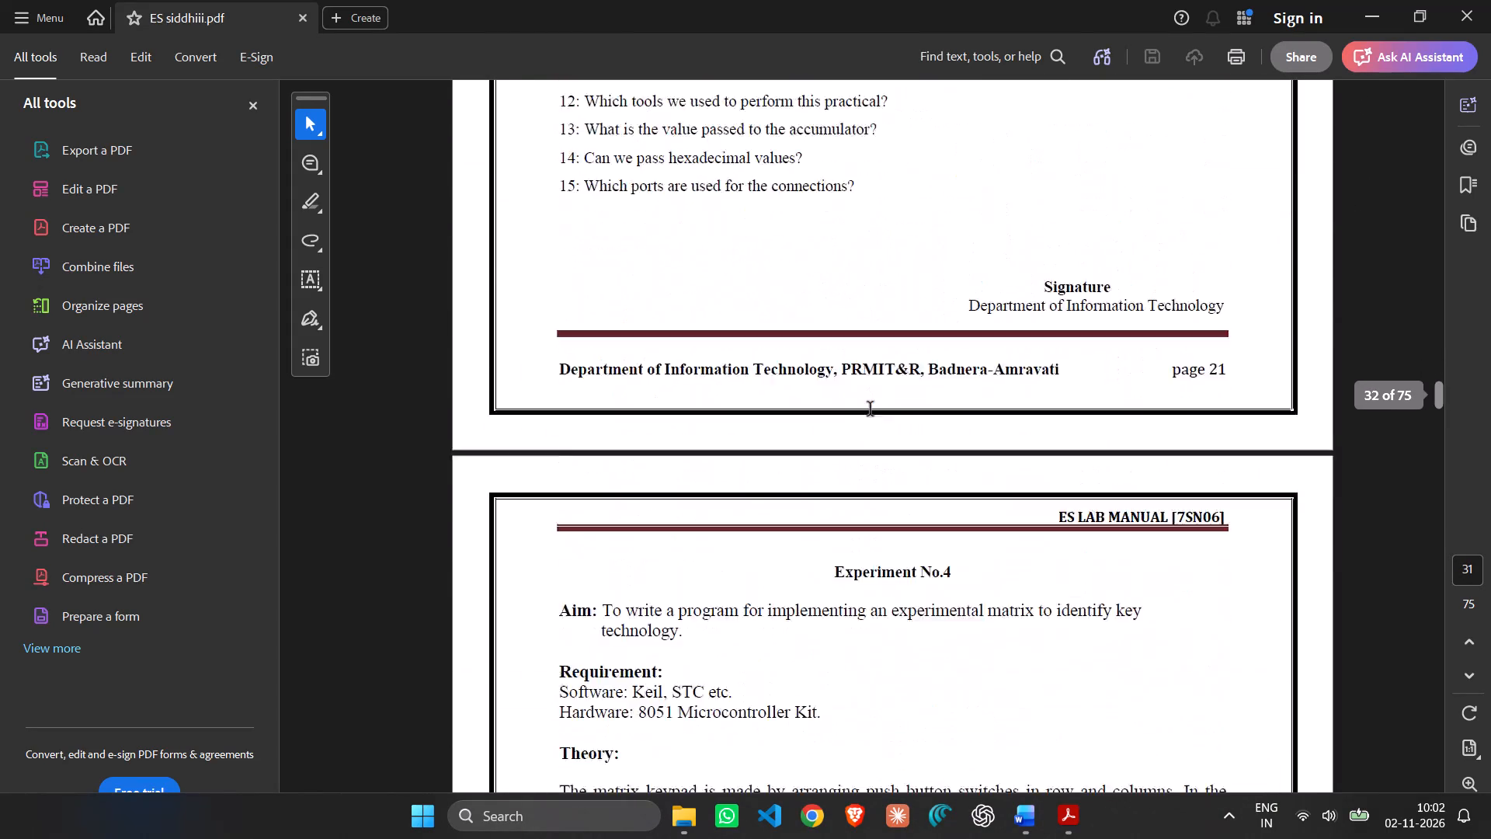
Check the Experiment No. 4 matrix keypad pages, from the theory and code to the output picture.
{"action": "scroll", "coordinate": [871, 410], "scroll_direction": "up", "scroll_amount": 6}
{"action": "scroll", "coordinate": [871, 410], "scroll_direction": "down", "scroll_amount": 5}
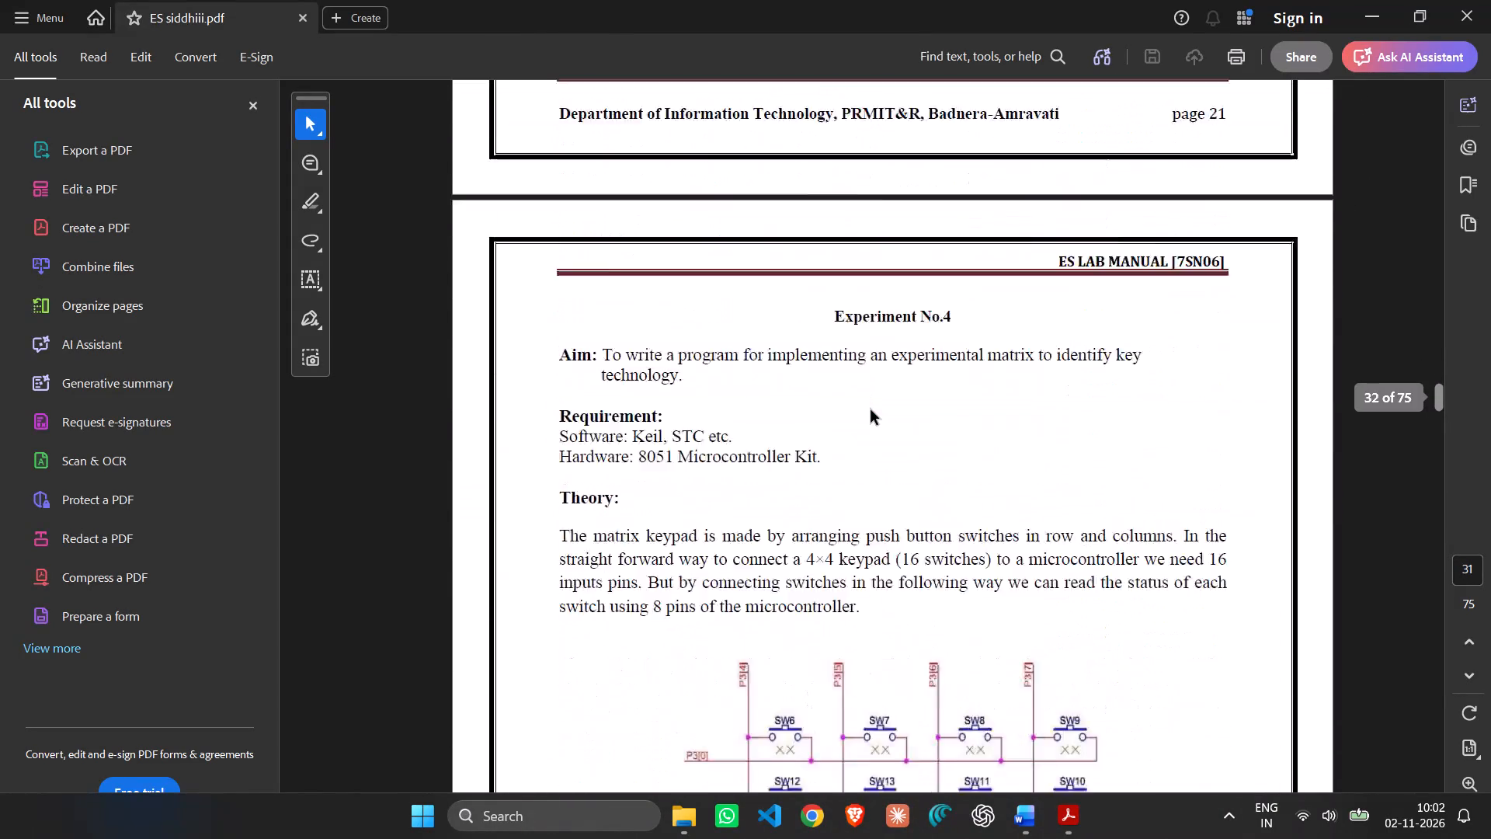
{"action": "scroll", "coordinate": [871, 410], "scroll_direction": "down", "scroll_amount": 20}
{"action": "scroll", "coordinate": [871, 410], "scroll_direction": "down", "scroll_amount": 19}
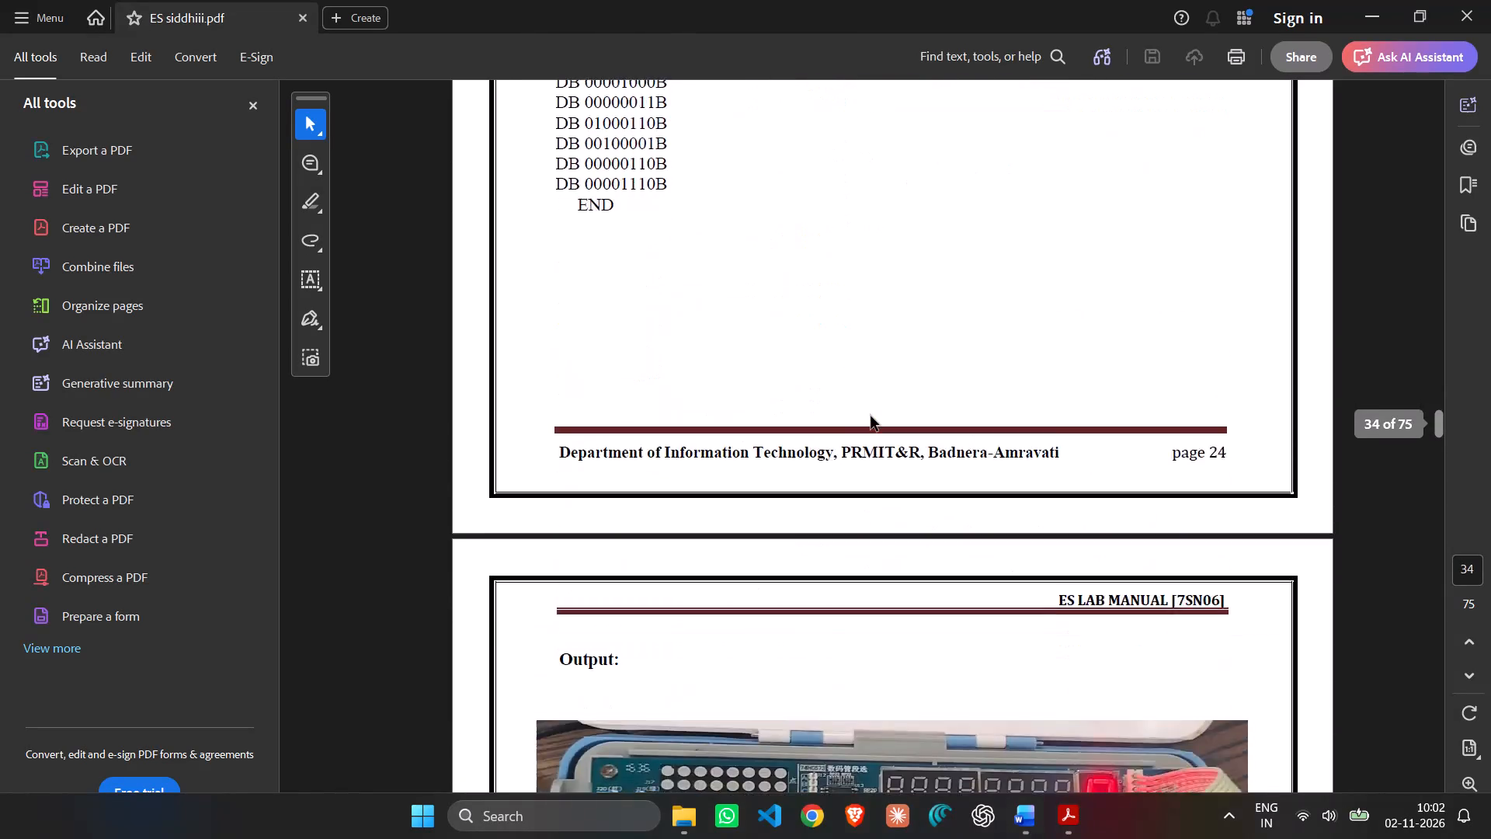
{"action": "scroll", "coordinate": [871, 416], "scroll_direction": "down", "scroll_amount": 16}
{"action": "scroll", "coordinate": [869, 416], "scroll_direction": "down", "scroll_amount": 6}
{"action": "scroll", "coordinate": [869, 416], "scroll_direction": "up", "scroll_amount": 2}
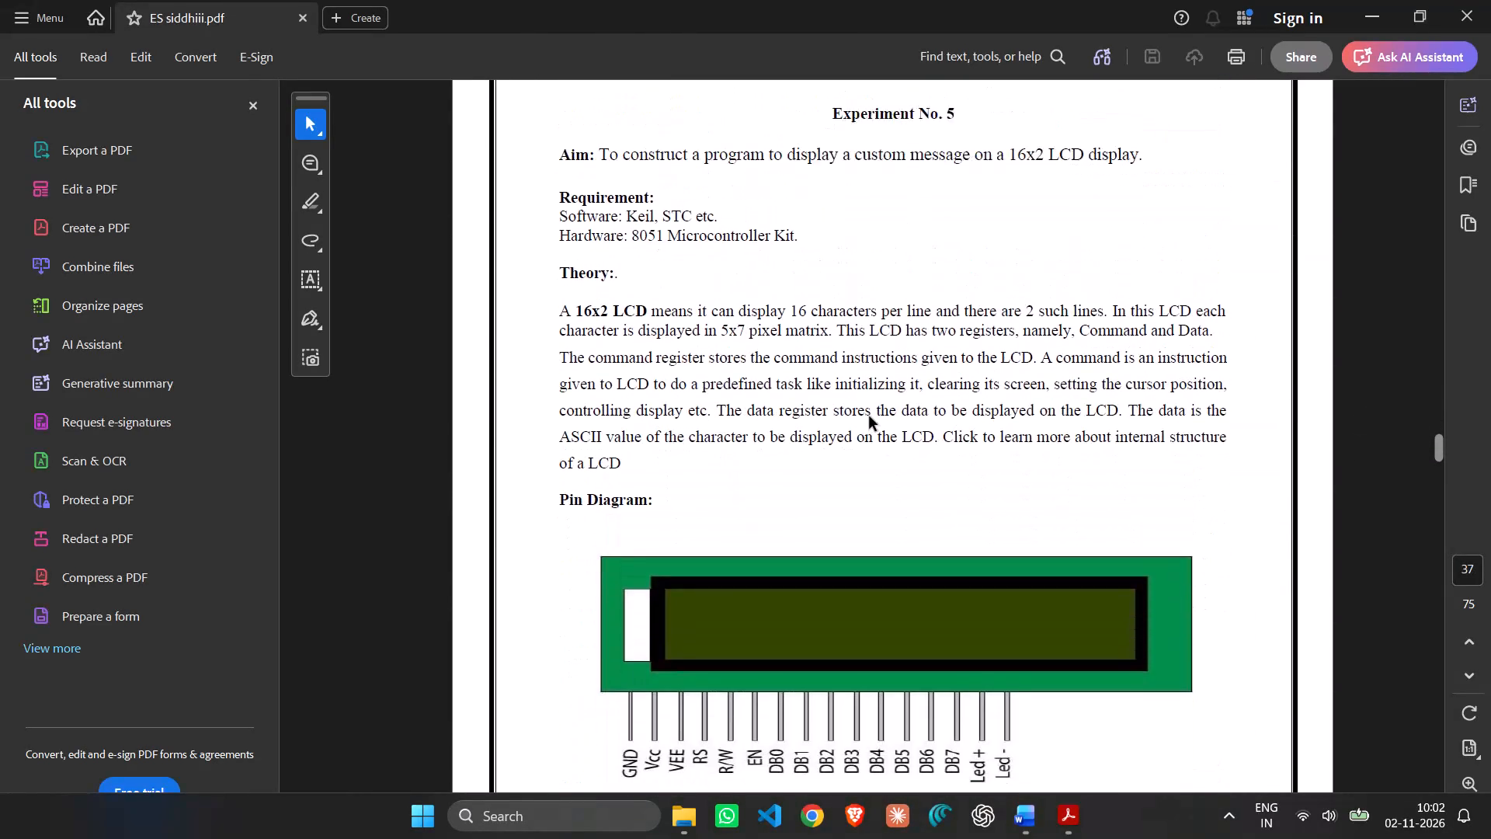
Check the Experiment No. 5 LCD message pages, including the code and output picture, up to Experiment No. 6(A).
{"action": "scroll", "coordinate": [869, 416], "scroll_direction": "down", "scroll_amount": 20}
{"action": "scroll", "coordinate": [869, 416], "scroll_direction": "down", "scroll_amount": 6}
{"action": "scroll", "coordinate": [869, 416], "scroll_direction": "up", "scroll_amount": 1}
{"action": "scroll", "coordinate": [869, 416], "scroll_direction": "down", "scroll_amount": 7}
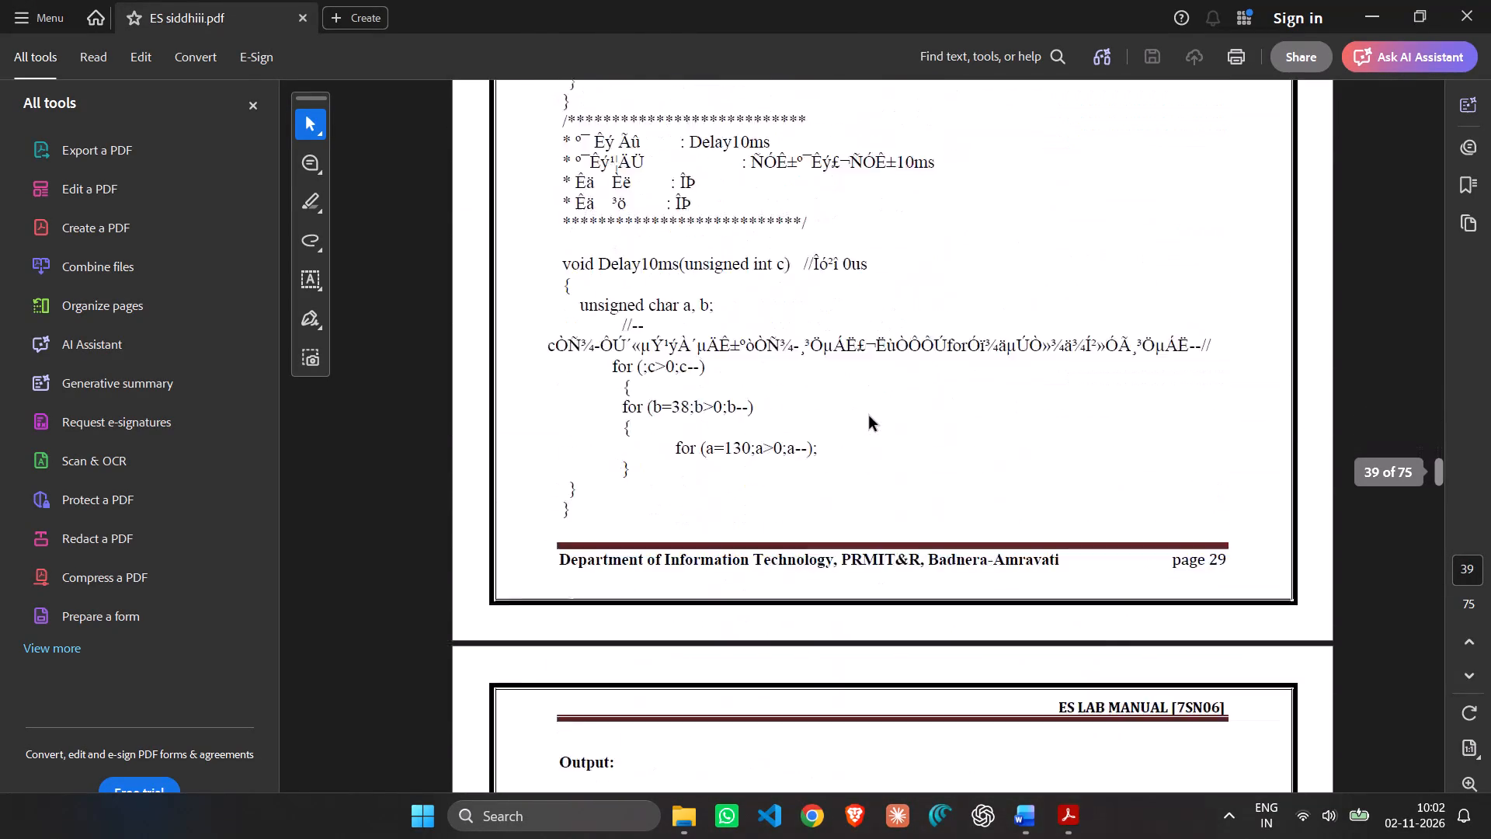
{"action": "scroll", "coordinate": [869, 416], "scroll_direction": "down", "scroll_amount": 13}
{"action": "scroll", "coordinate": [869, 416], "scroll_direction": "up", "scroll_amount": 5}
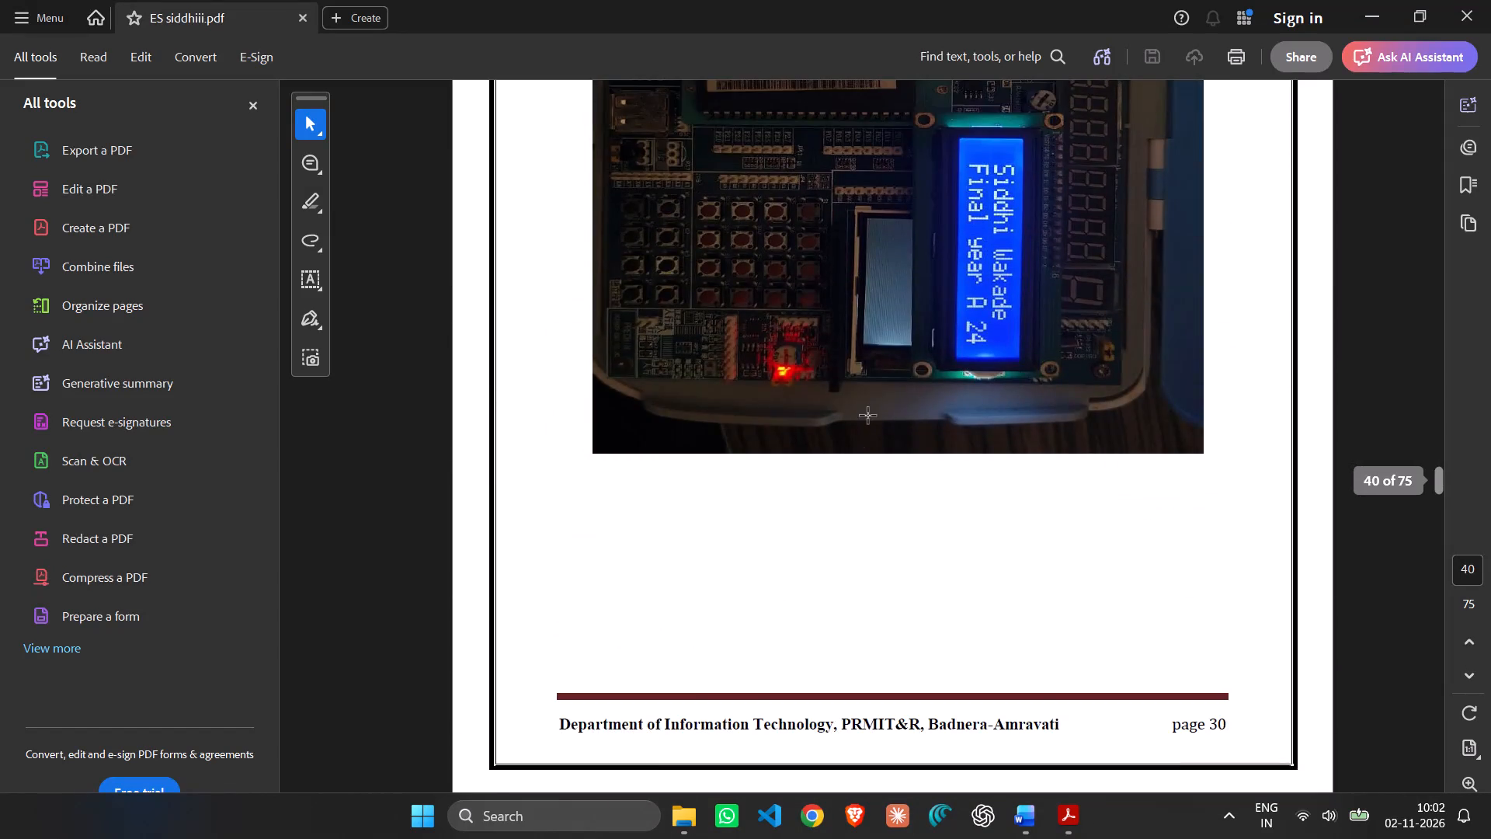
{"action": "scroll", "coordinate": [869, 416], "scroll_direction": "down", "scroll_amount": 20}
{"action": "scroll", "coordinate": [869, 416], "scroll_direction": "up", "scroll_amount": 3}
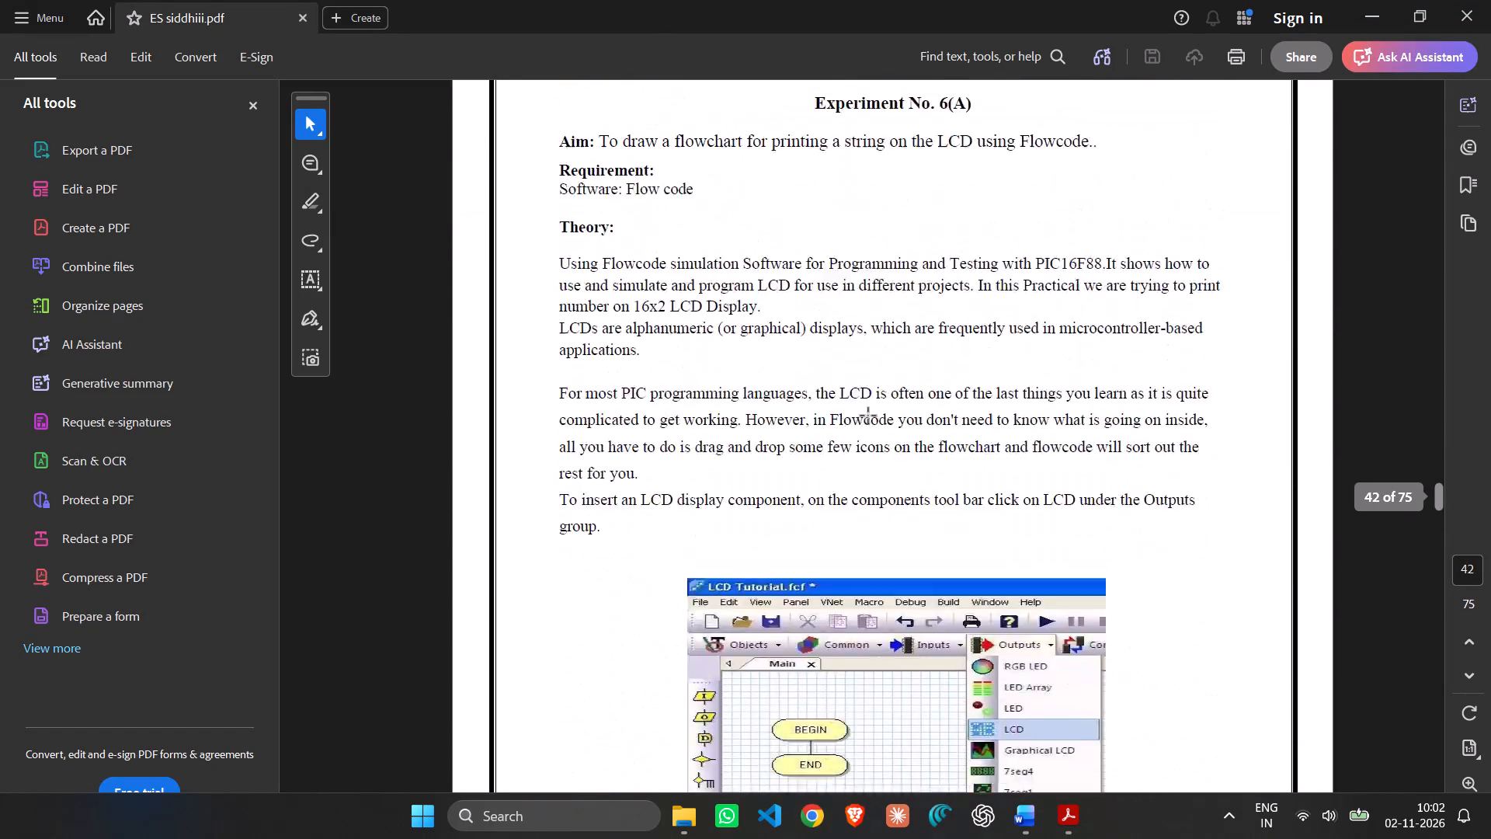
Check the Experiment No. 6(A) flowchart, output picture and observation pages, up to the Experiment No. 6(B) heading.
{"action": "scroll", "coordinate": [869, 416], "scroll_direction": "down", "scroll_amount": 20}
{"action": "scroll", "coordinate": [869, 416], "scroll_direction": "down", "scroll_amount": 7}
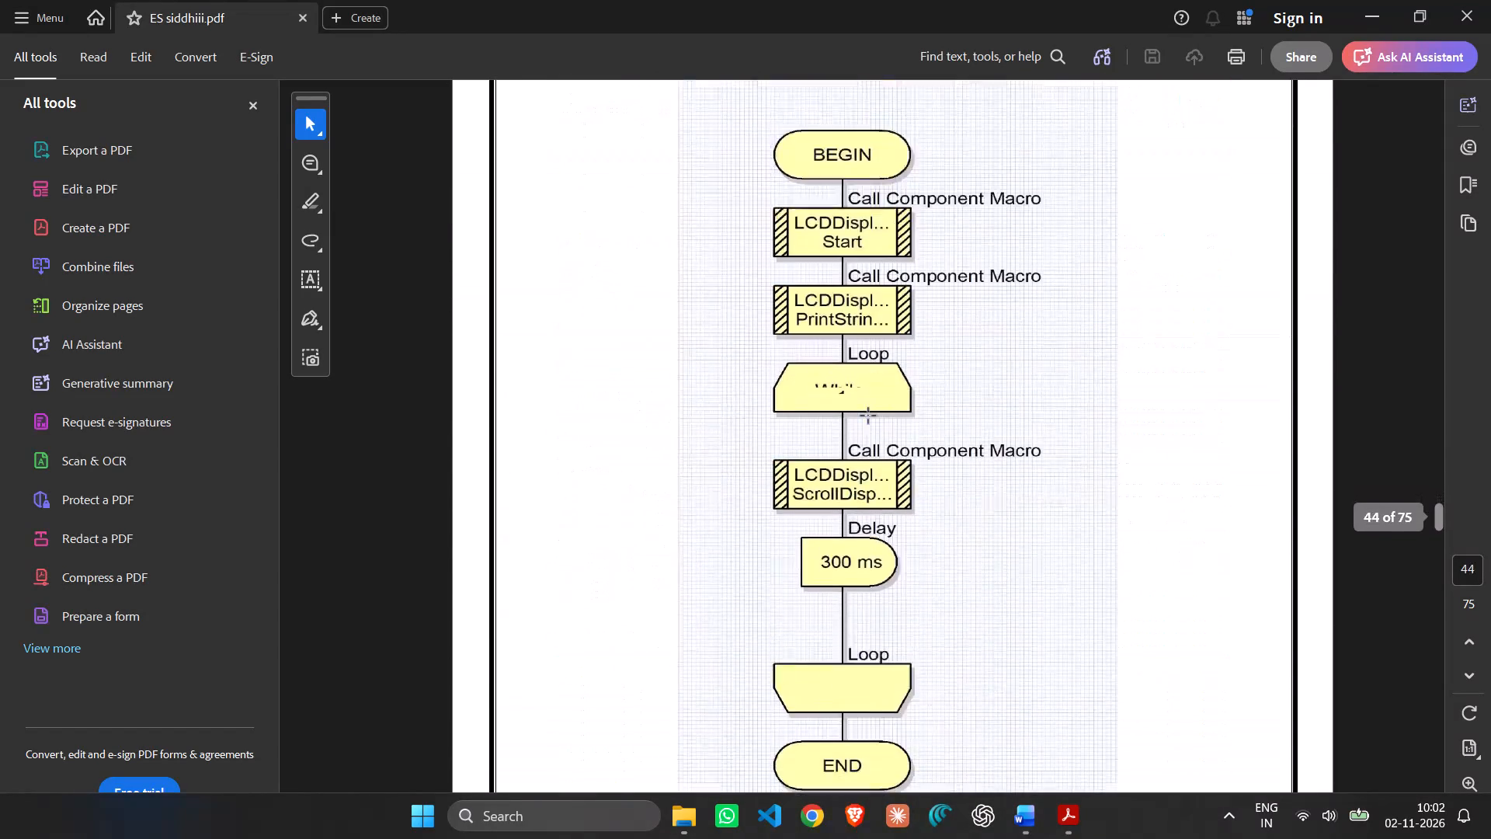
{"action": "scroll", "coordinate": [869, 416], "scroll_direction": "down", "scroll_amount": 4}
{"action": "scroll", "coordinate": [869, 416], "scroll_direction": "up", "scroll_amount": 1}
{"action": "scroll", "coordinate": [869, 416], "scroll_direction": "down", "scroll_amount": 9}
{"action": "scroll", "coordinate": [869, 416], "scroll_direction": "up", "scroll_amount": 4}
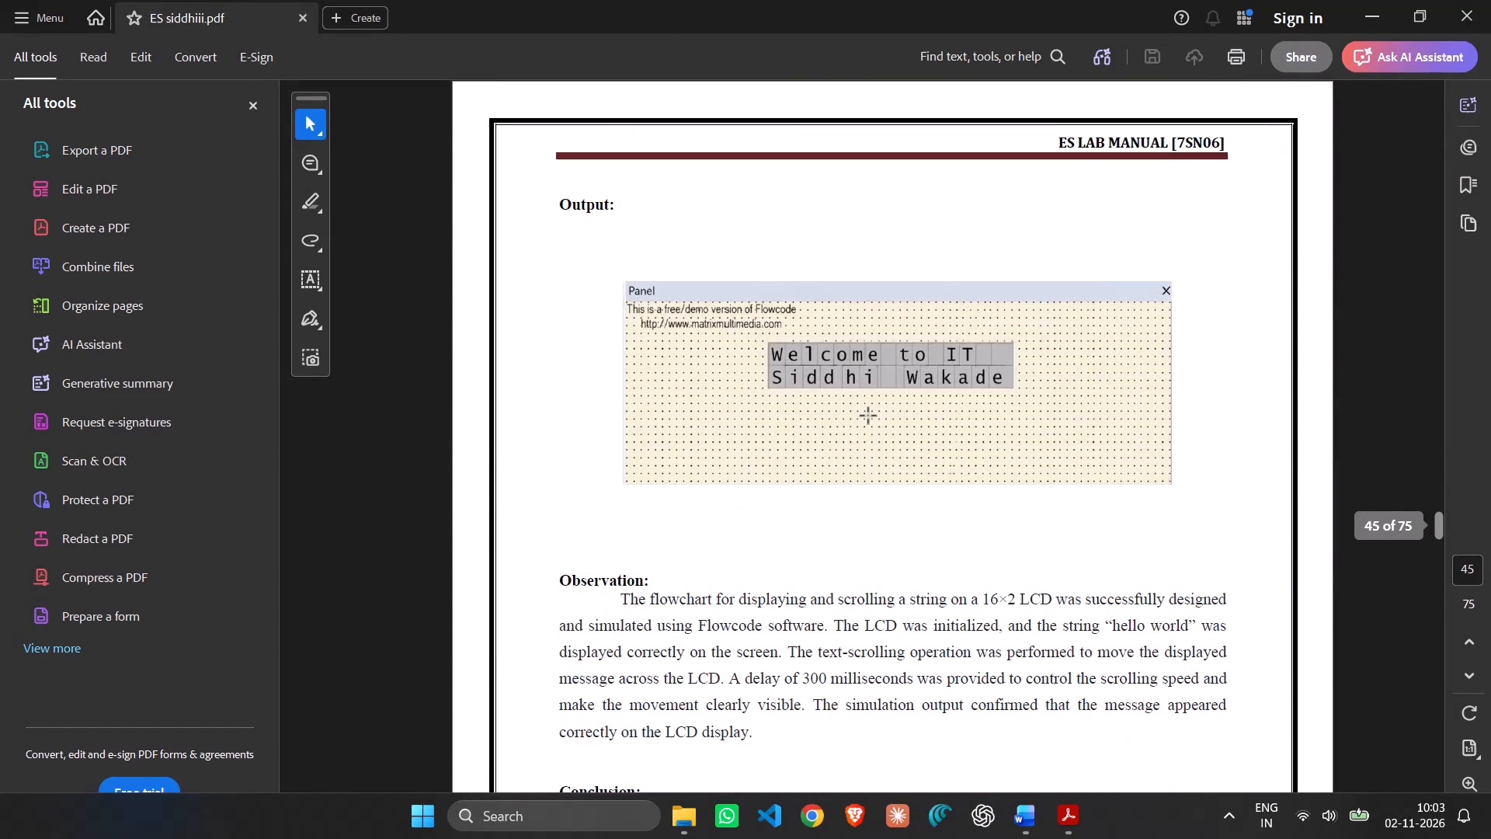
{"action": "scroll", "coordinate": [869, 416], "scroll_direction": "down", "scroll_amount": 7}
{"action": "scroll", "coordinate": [869, 416], "scroll_direction": "up", "scroll_amount": 1}
{"action": "scroll", "coordinate": [869, 416], "scroll_direction": "down", "scroll_amount": 20}
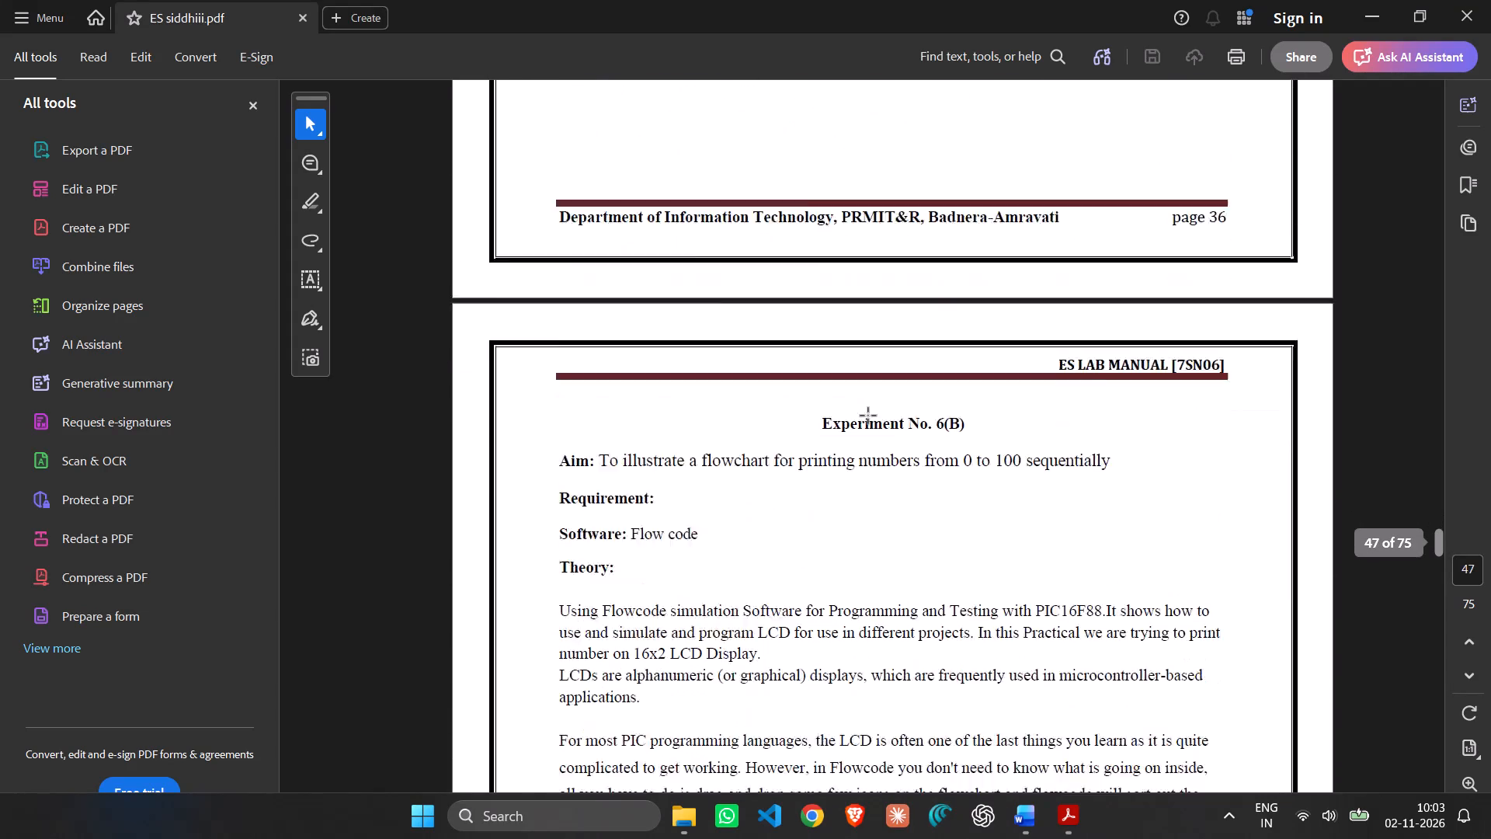
Check the Experiment No. 6(B) pages with their flowchart, up to the start of the Experiment No. 7 keypad theory.
{"action": "scroll", "coordinate": [869, 416], "scroll_direction": "up", "scroll_amount": 6}
{"action": "scroll", "coordinate": [869, 416], "scroll_direction": "down", "scroll_amount": 18}
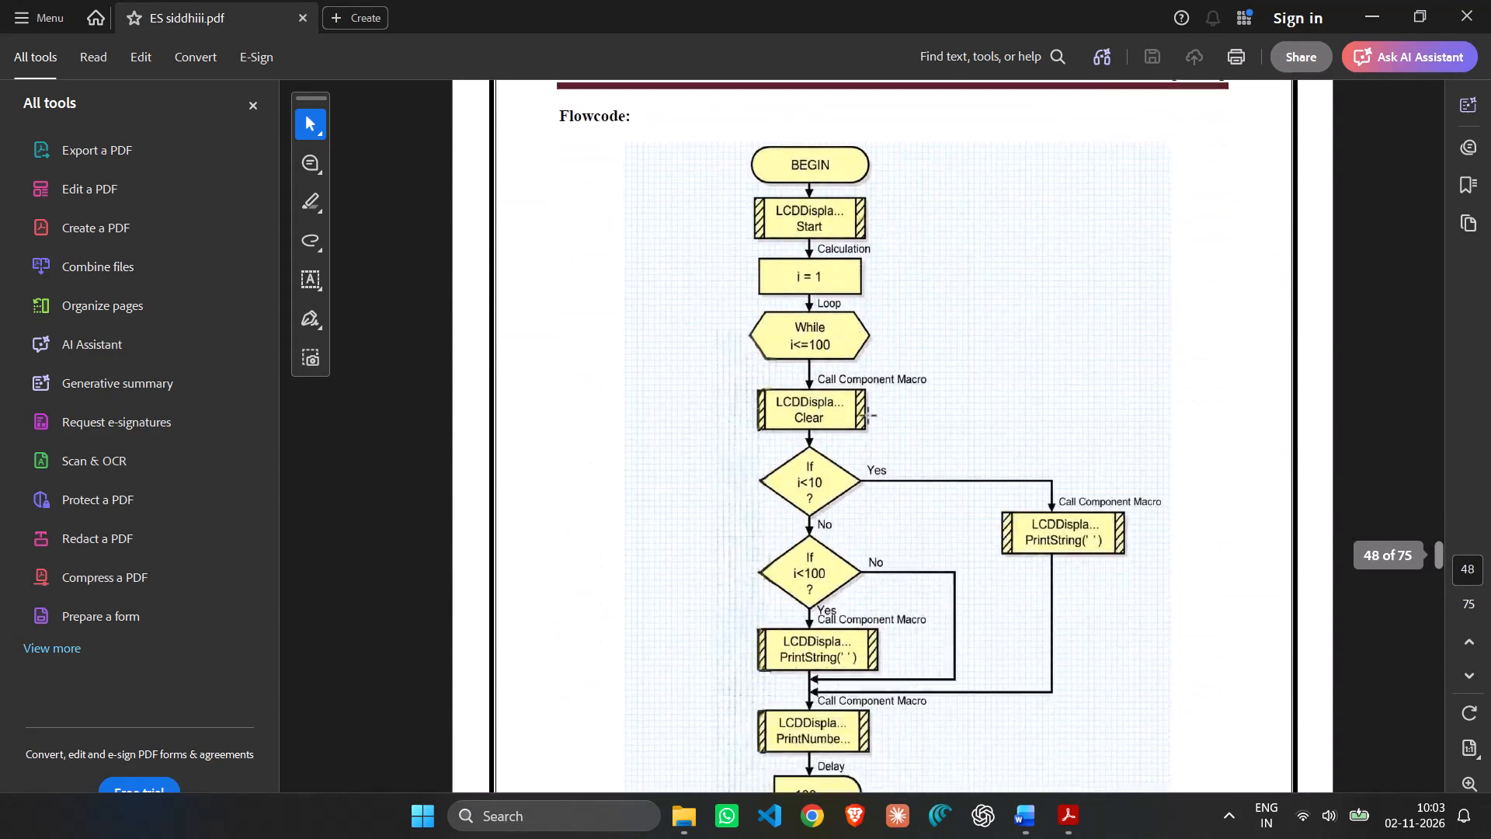
{"action": "scroll", "coordinate": [869, 416], "scroll_direction": "down", "scroll_amount": 19}
{"action": "scroll", "coordinate": [869, 416], "scroll_direction": "down", "scroll_amount": 2}
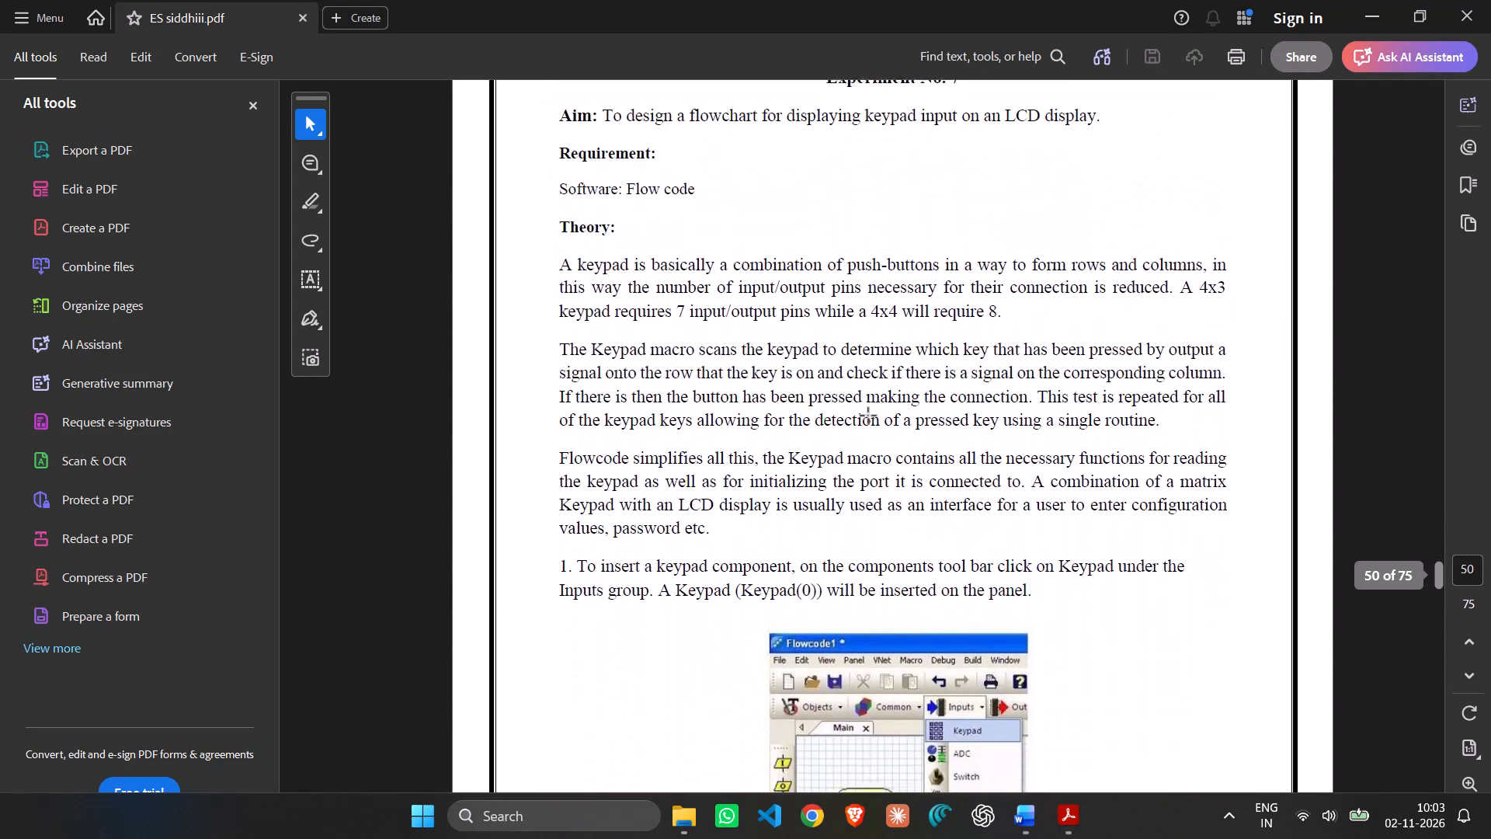
{"action": "scroll", "coordinate": [869, 416], "scroll_direction": "down", "scroll_amount": 4}
{"action": "scroll", "coordinate": [869, 416], "scroll_direction": "up", "scroll_amount": 4}
Close the PDF and the "ES siddhi" Word document, saving the document's changes.
{"action": "left_click", "coordinate": [1490, 0]}
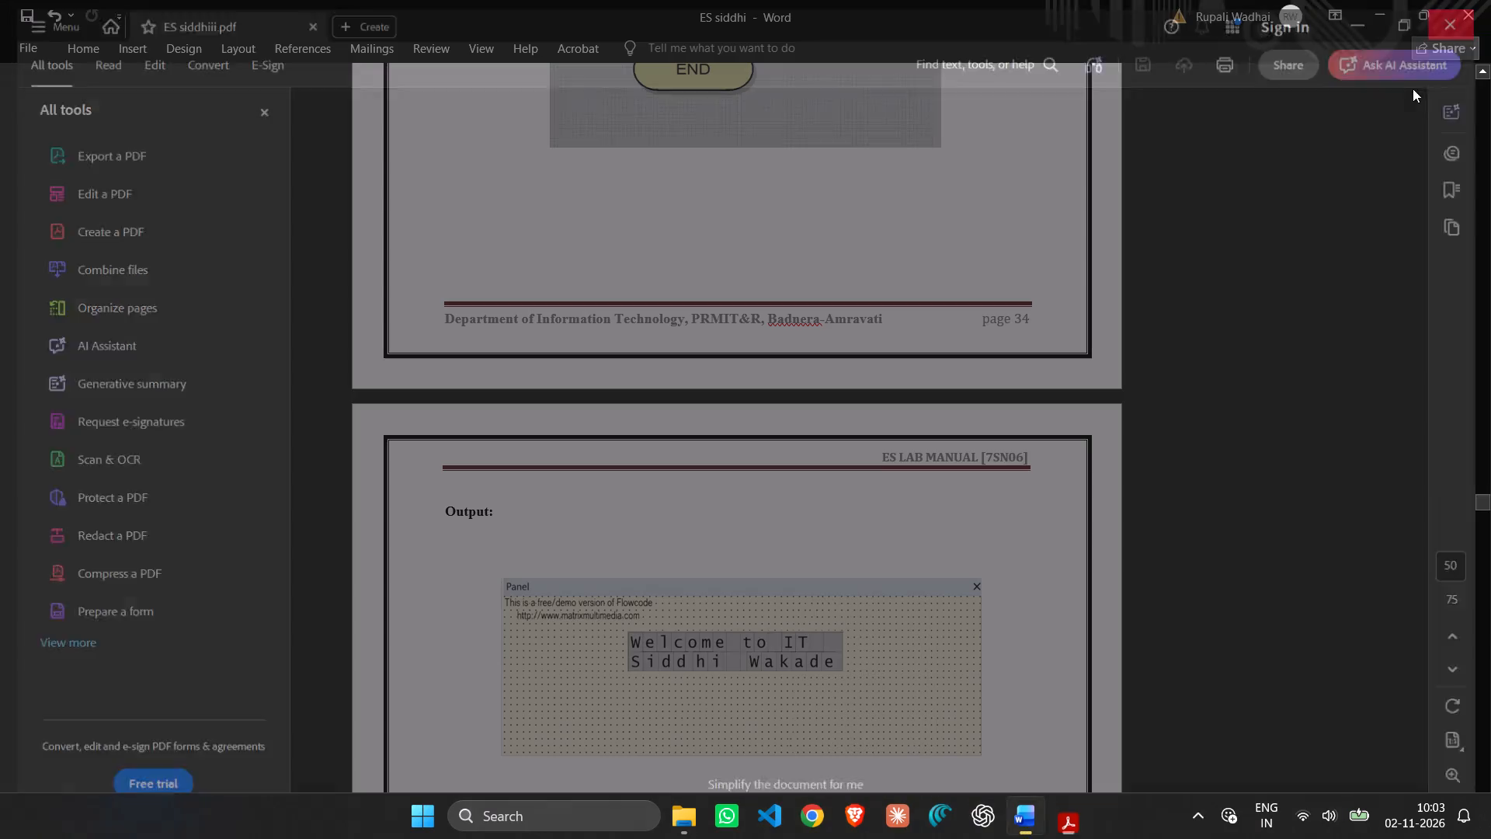
{"action": "left_click", "coordinate": [1490, 0]}
{"action": "left_click", "coordinate": [791, 461]}
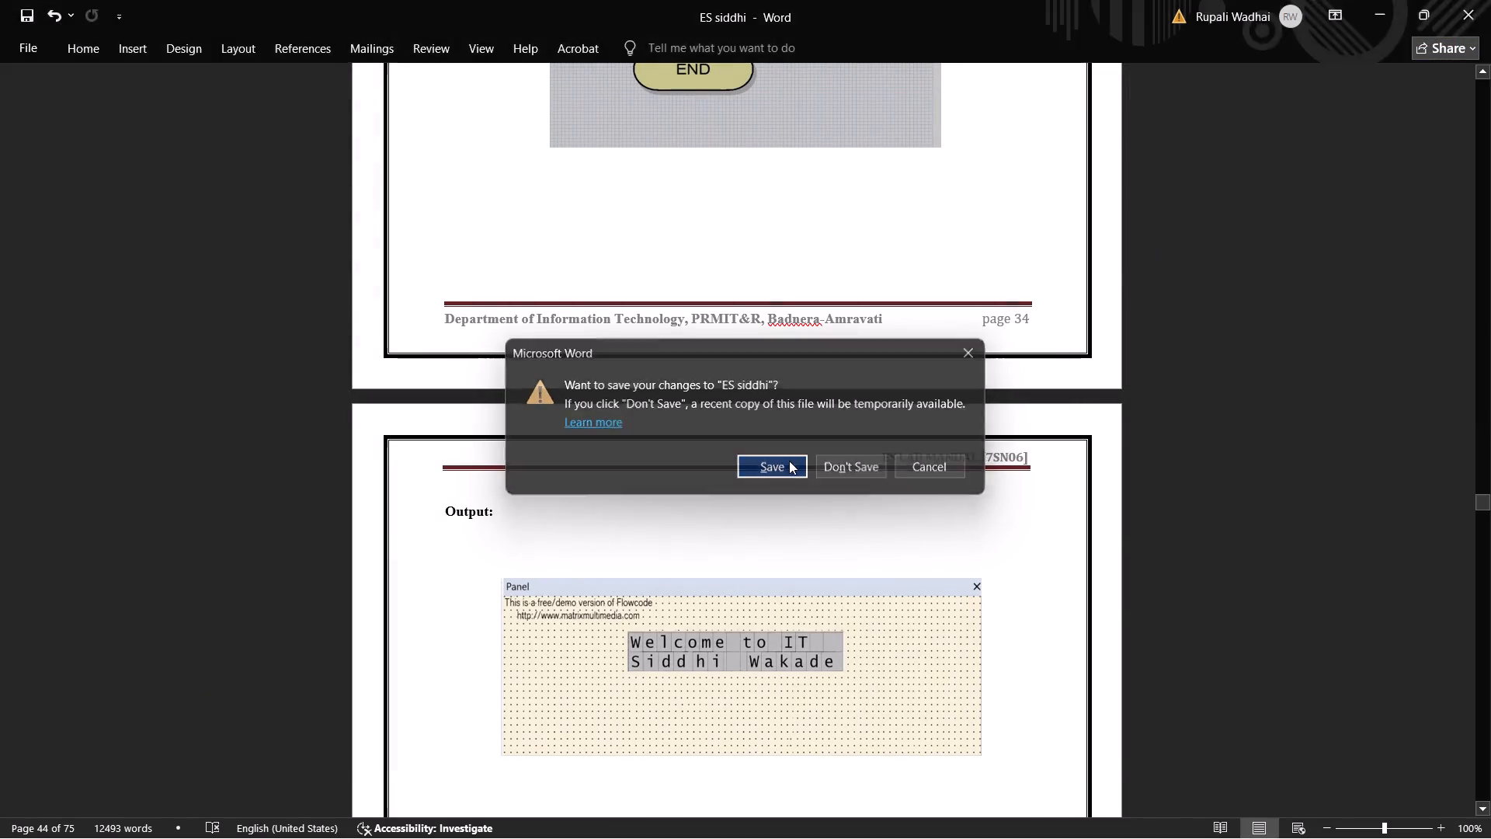
Open the sharing options for the "ES siddhiii" PDF in the sem 7 folder.
{"action": "left_click", "coordinate": [798, 650]}
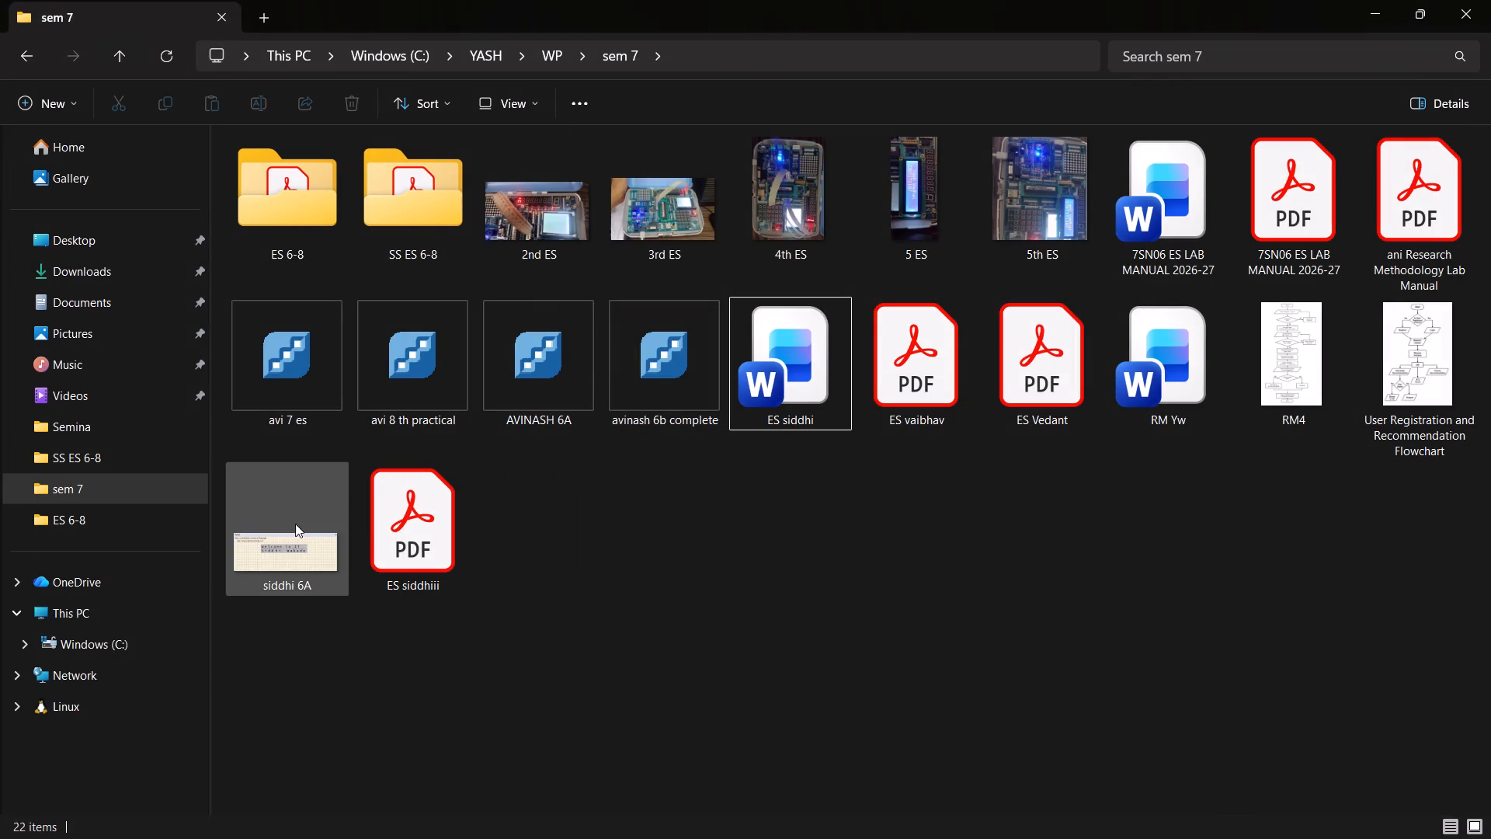
{"action": "left_click", "coordinate": [372, 523]}
{"action": "left_click", "coordinate": [290, 98]}
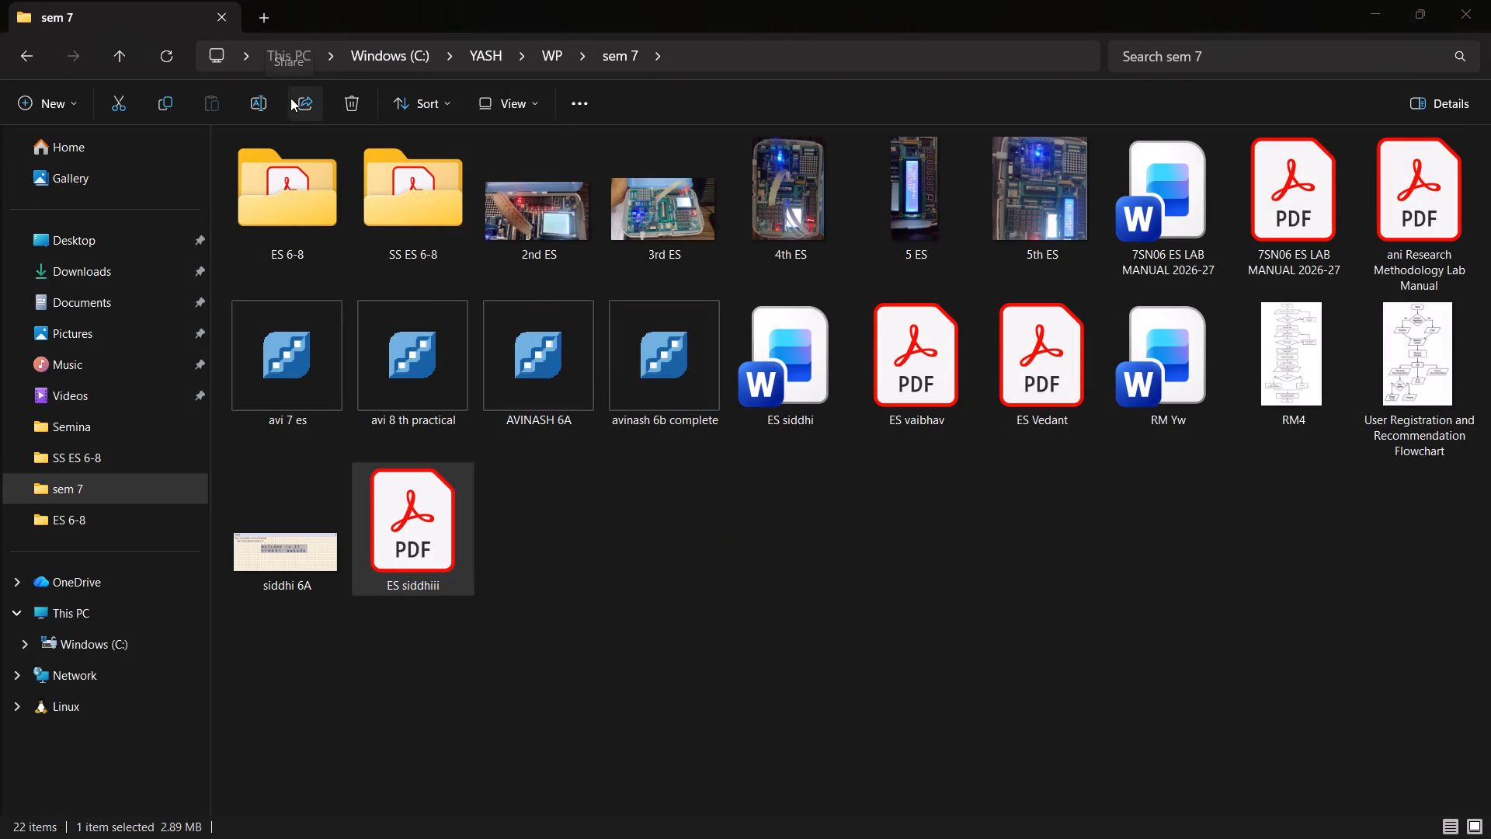
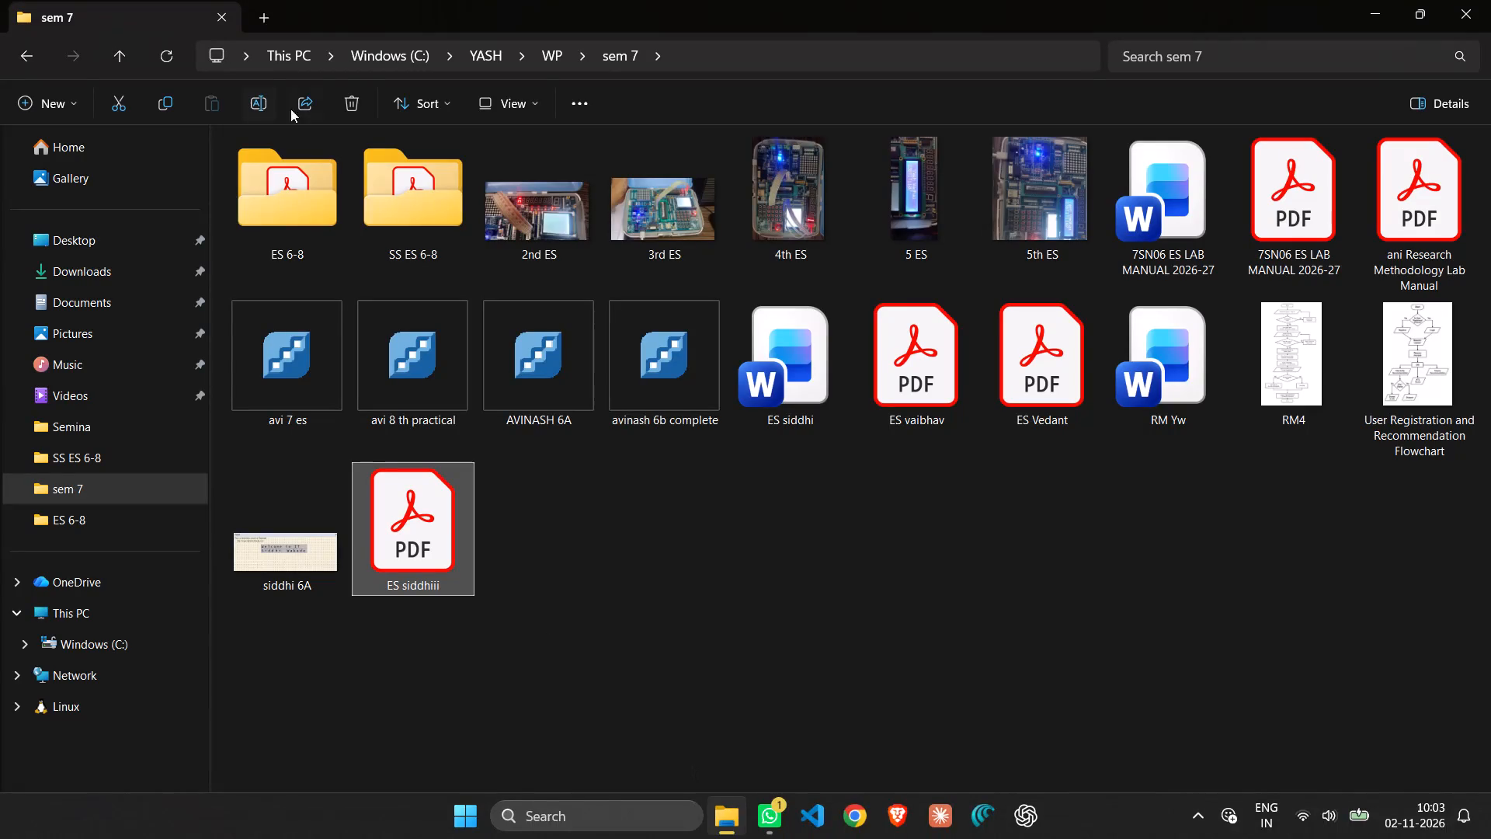
Open the "ES SS" PDF from the SS ES 6-8 folder and look over its opening pages up to the index.
{"action": "left_click", "coordinate": [393, 212]}
{"action": "left_click", "coordinate": [393, 212]}
{"action": "double_click", "coordinate": [296, 226]}
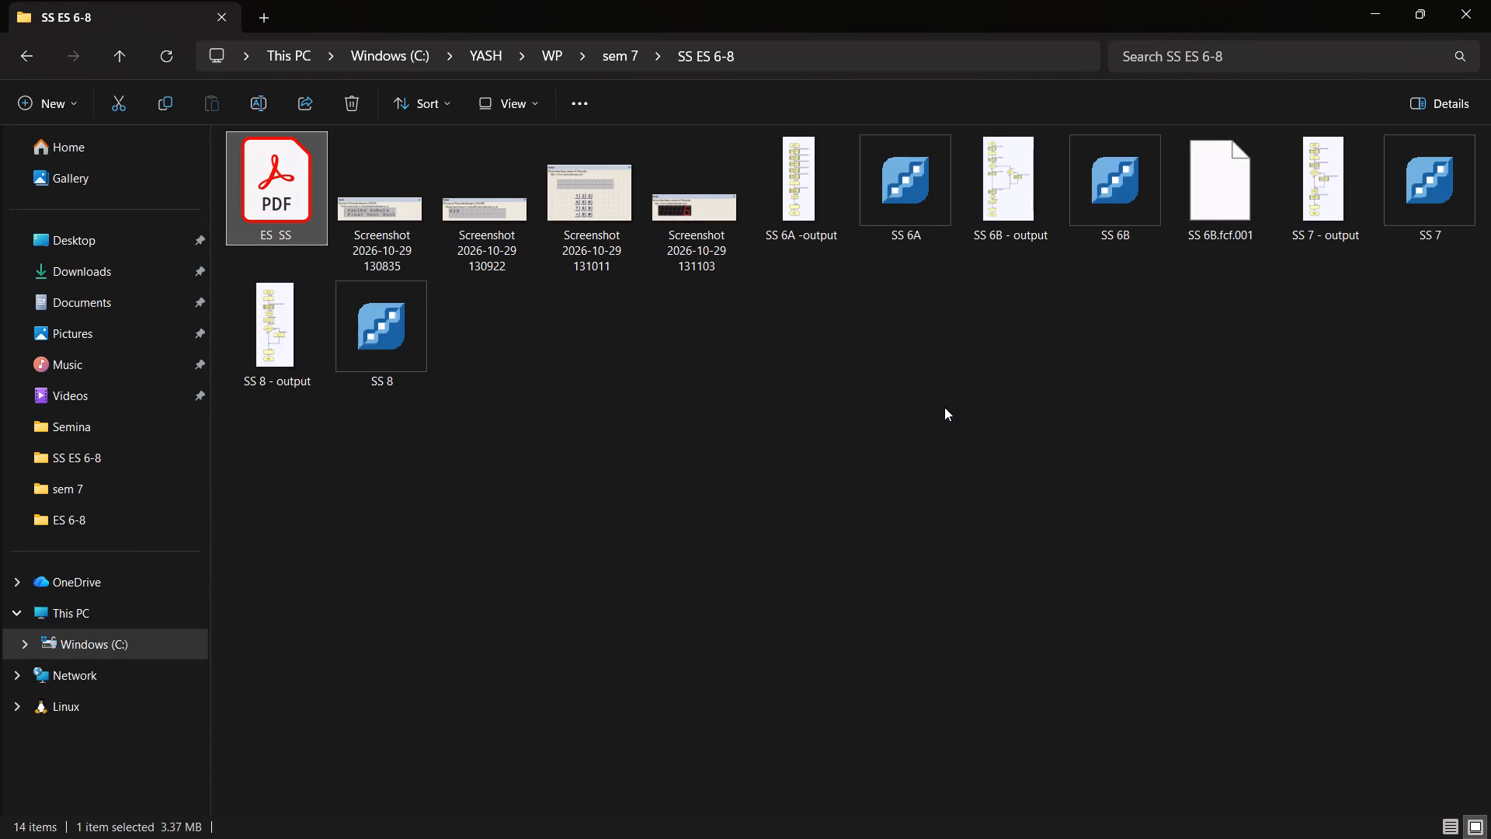
{"action": "scroll", "coordinate": [766, 408], "scroll_direction": "down", "scroll_amount": 7}
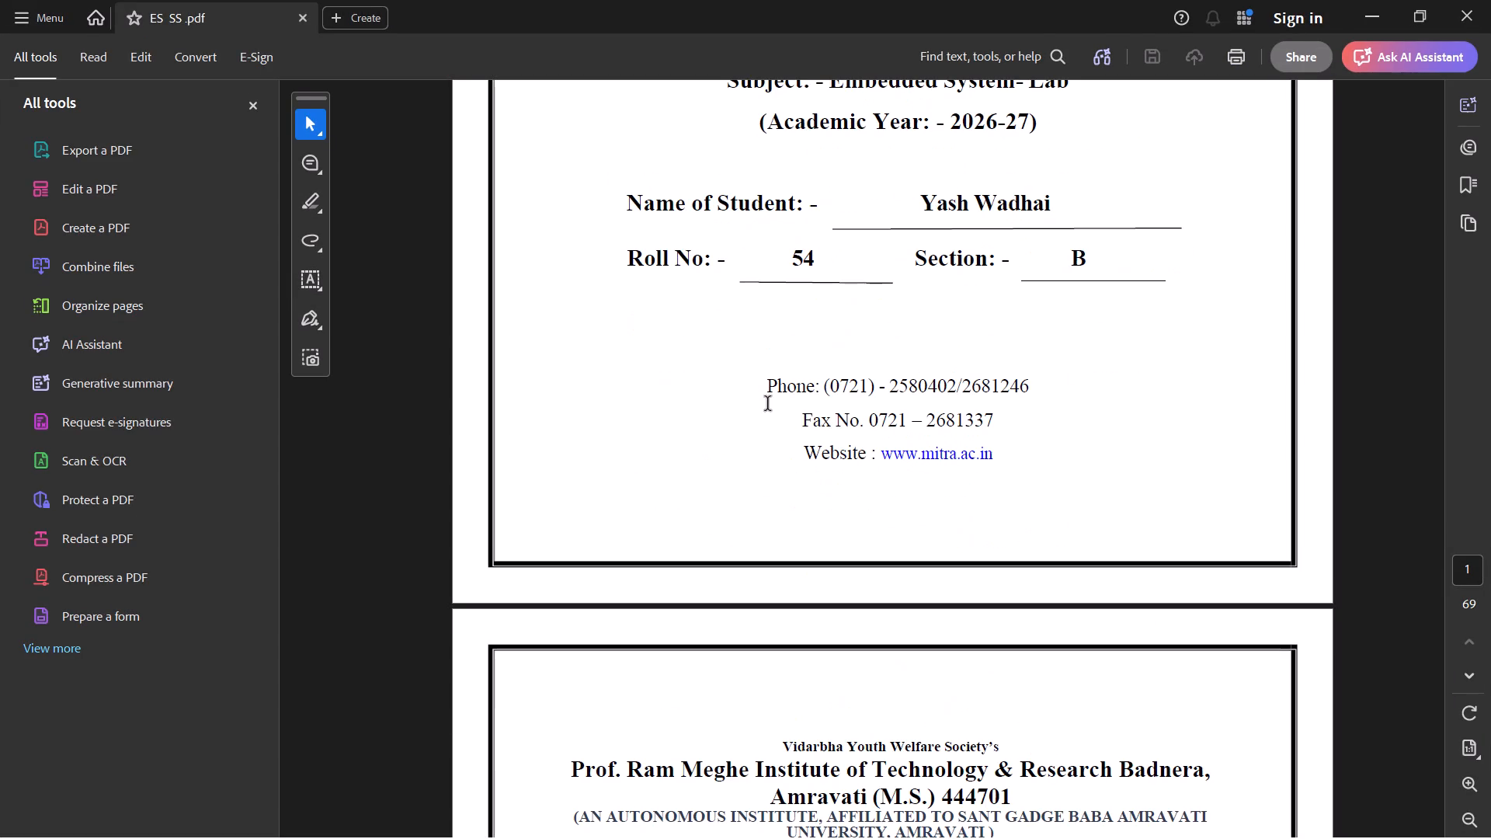
{"action": "scroll", "coordinate": [768, 405], "scroll_direction": "down", "scroll_amount": 7}
{"action": "scroll", "coordinate": [1378, 506], "scroll_direction": "down", "scroll_amount": 7}
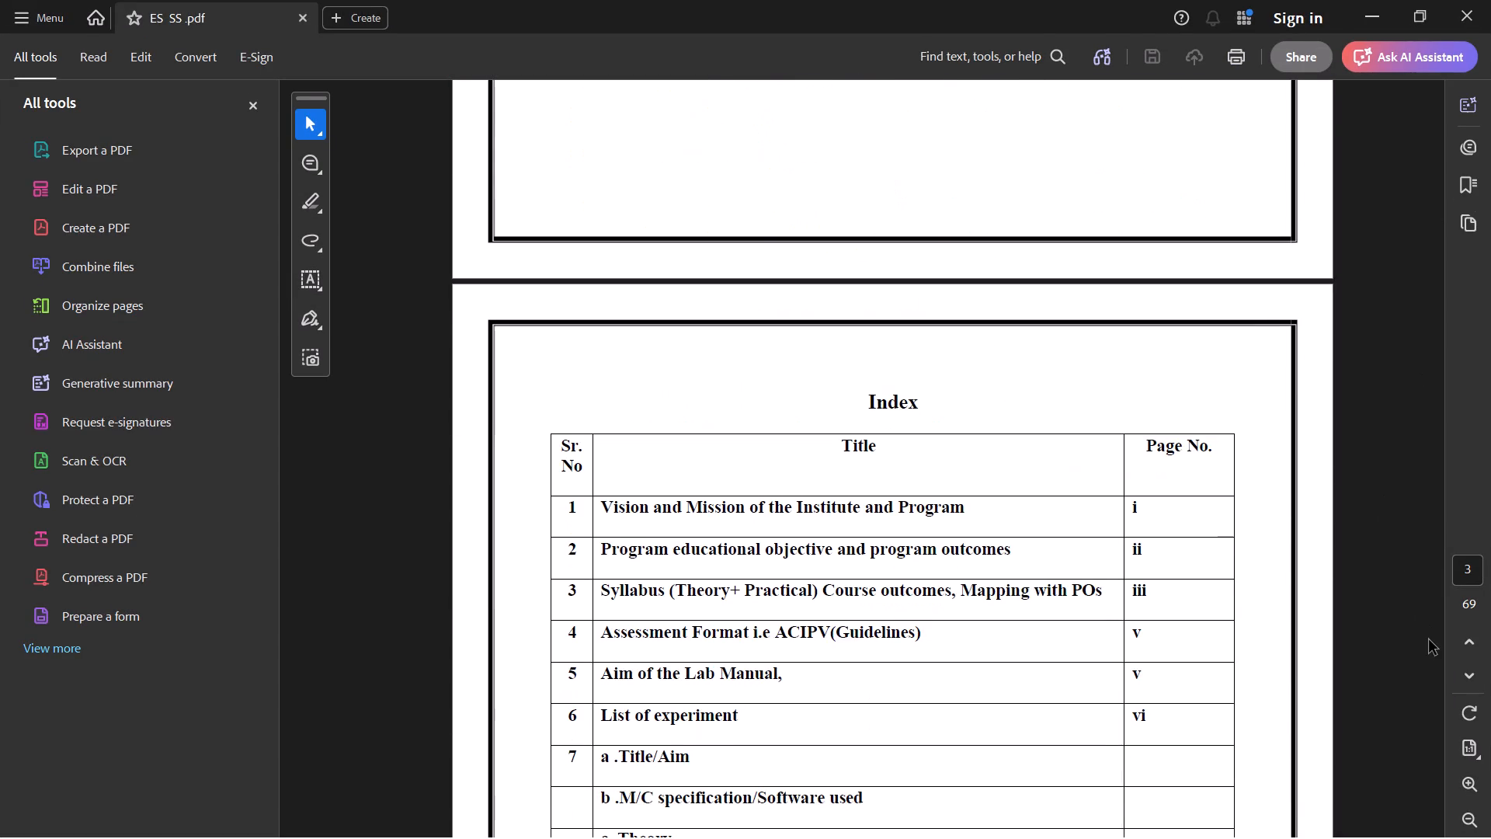
Page ahead from the index to the 8051 LCD interfacing experiment's observation, conclusion and viva questions on PDF page 42.
{"action": "key", "text": "Right"}
{"action": "key", "text": "Right"}
{"action": "key", "text": "Right"}
{"action": "key", "text": "Right"}
{"action": "key", "text": "Right"}
{"action": "key", "text": "Right"}
{"action": "key", "text": "Right"}
{"action": "key", "text": "Right"}
{"action": "key", "text": "Right"}
{"action": "key", "text": "Right"}
{"action": "key", "text": "Right"}
{"action": "key", "text": "Right"}
{"action": "key", "text": "Right"}
{"action": "key", "text": "Right"}
{"action": "key", "text": "Right"}
{"action": "key", "text": "Right"}
{"action": "key", "text": "Right"}
{"action": "key", "text": "Right"}
{"action": "key", "text": "Right"}
{"action": "key", "text": "Right"}
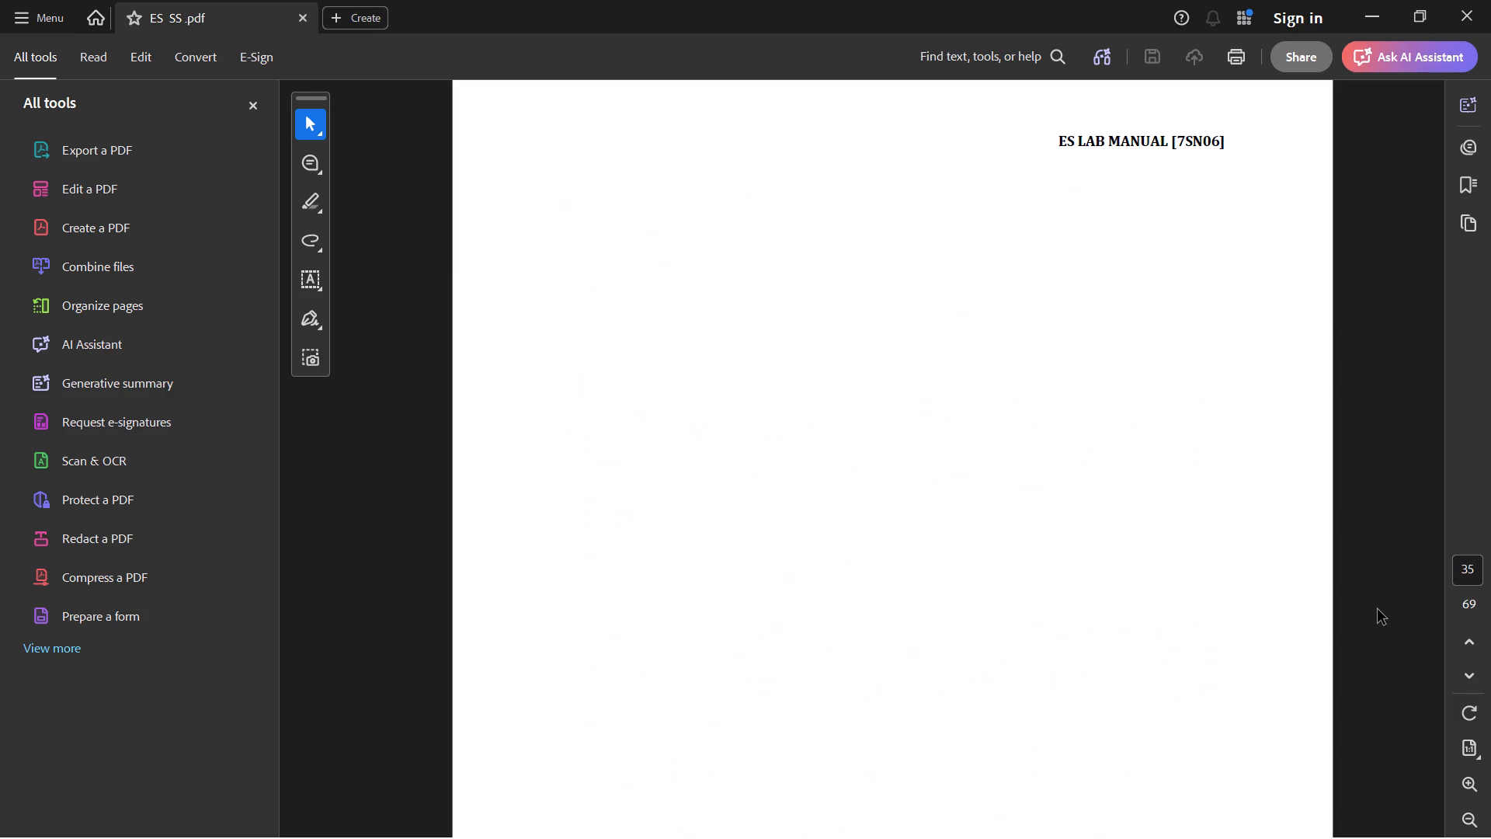
{"action": "key", "text": "Right"}
{"action": "key", "text": "Right"}
{"action": "key", "text": "Right"}
{"action": "scroll", "coordinate": [1080, 473], "scroll_direction": "down", "scroll_amount": 6}
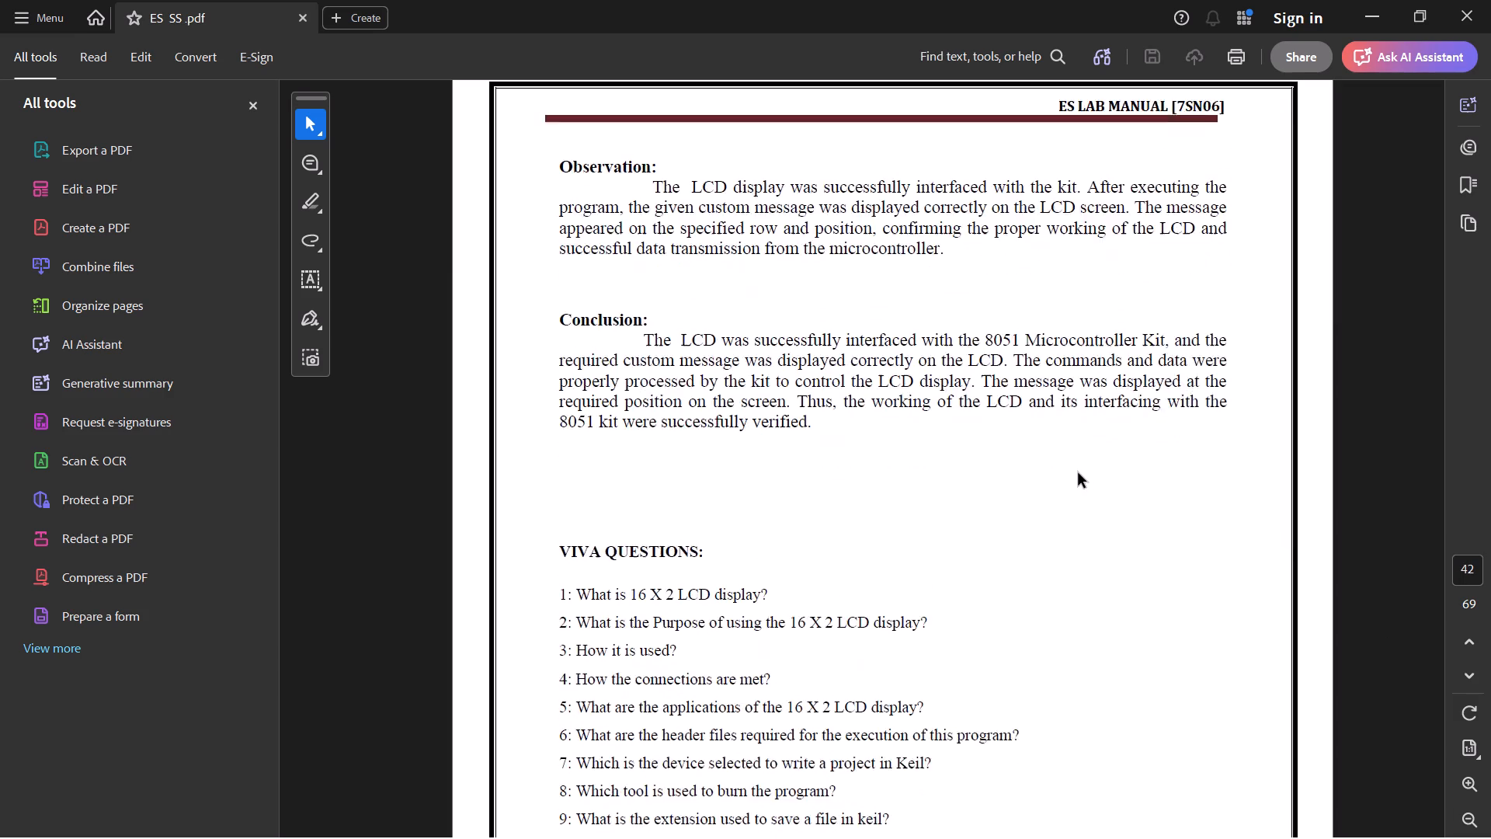
Check the LCD string-scrolling experiment, from the LCD macro theory to its output picture, observation and conclusion.
{"action": "scroll", "coordinate": [1078, 472], "scroll_direction": "down", "scroll_amount": 20}
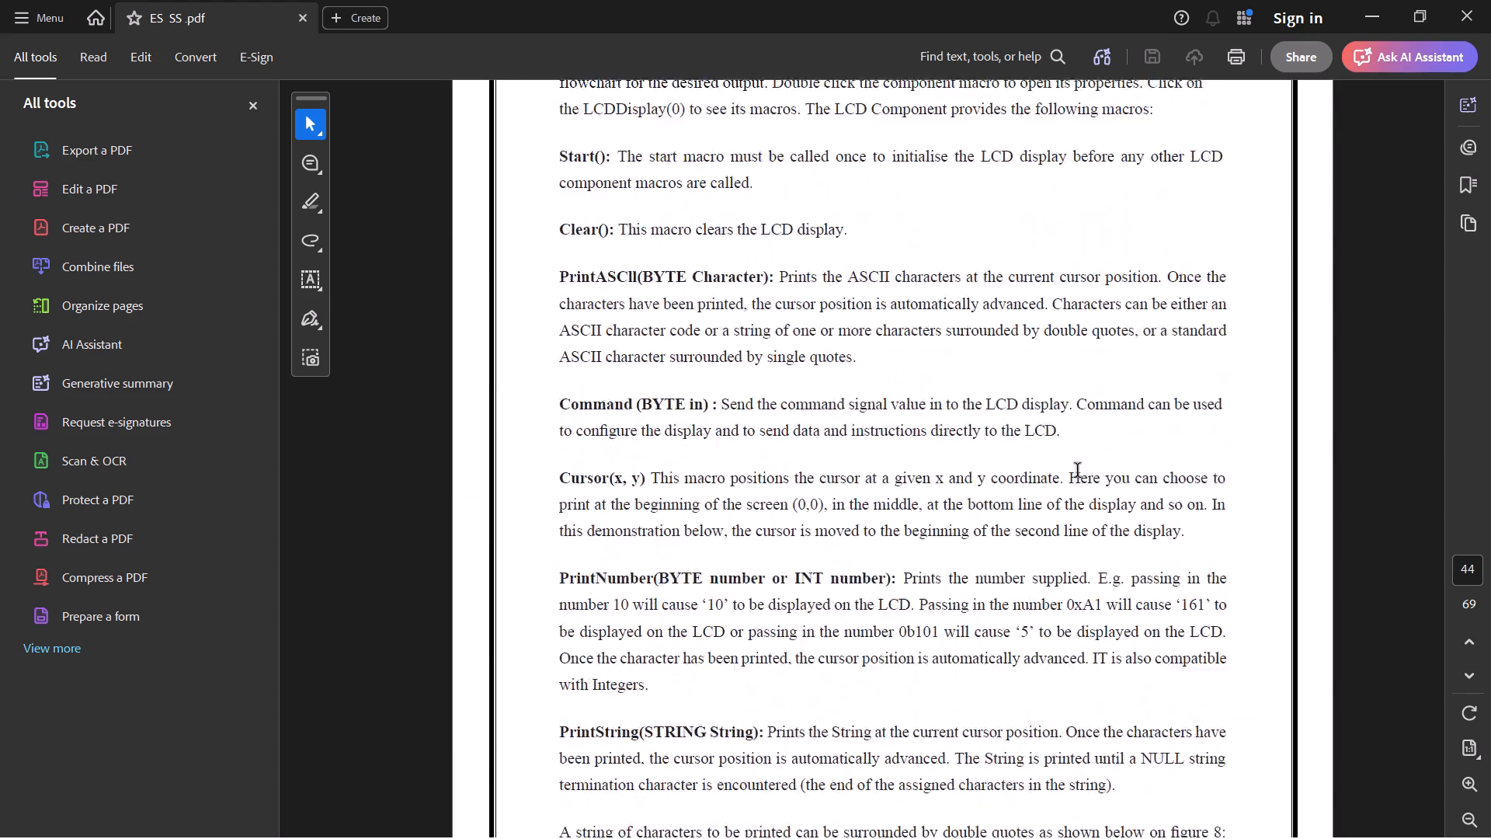
{"action": "scroll", "coordinate": [1078, 472], "scroll_direction": "down", "scroll_amount": 15}
{"action": "scroll", "coordinate": [1078, 472], "scroll_direction": "down", "scroll_amount": 6}
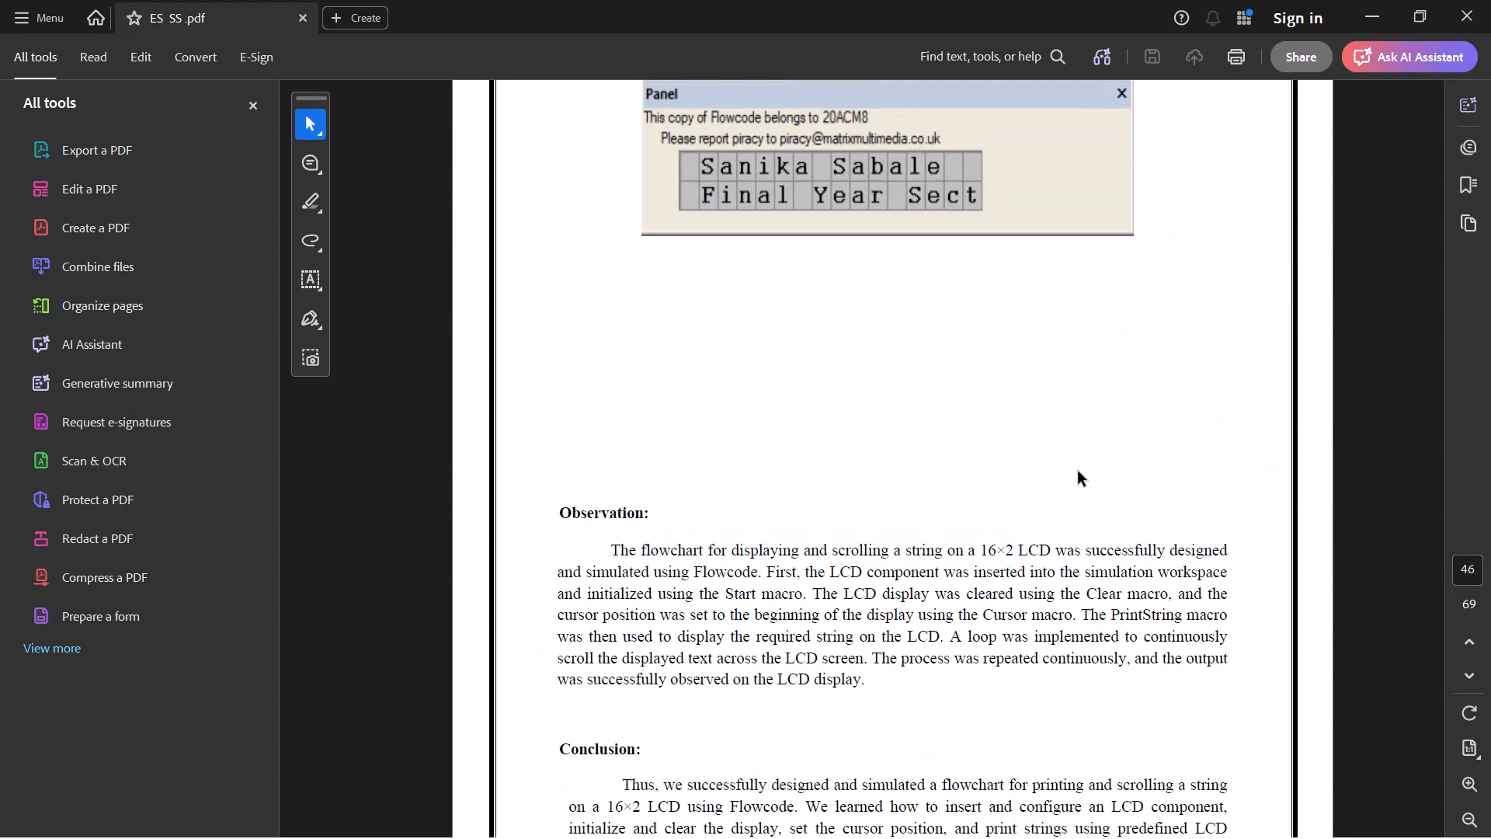
{"action": "scroll", "coordinate": [1078, 472], "scroll_direction": "down", "scroll_amount": 15}
Check the LCD counter experiment's flowcode page and the output picture that follows it.
{"action": "key", "text": "Right"}
{"action": "scroll", "coordinate": [1078, 472], "scroll_direction": "down", "scroll_amount": 11}
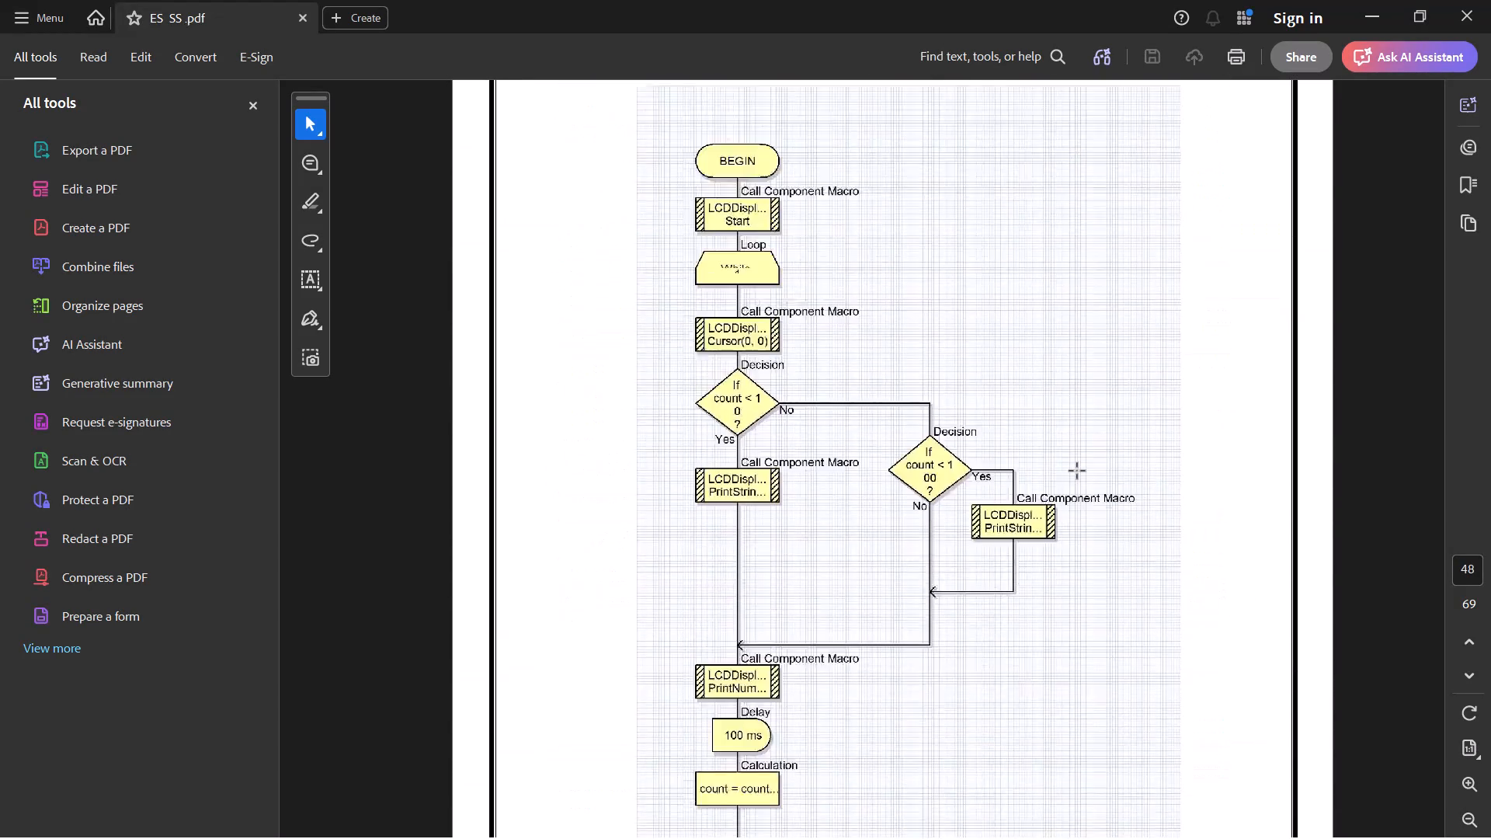
{"action": "scroll", "coordinate": [1078, 472], "scroll_direction": "down", "scroll_amount": 7}
{"action": "scroll", "coordinate": [1078, 472], "scroll_direction": "up", "scroll_amount": 20}
{"action": "scroll", "coordinate": [1078, 472], "scroll_direction": "up", "scroll_amount": 2}
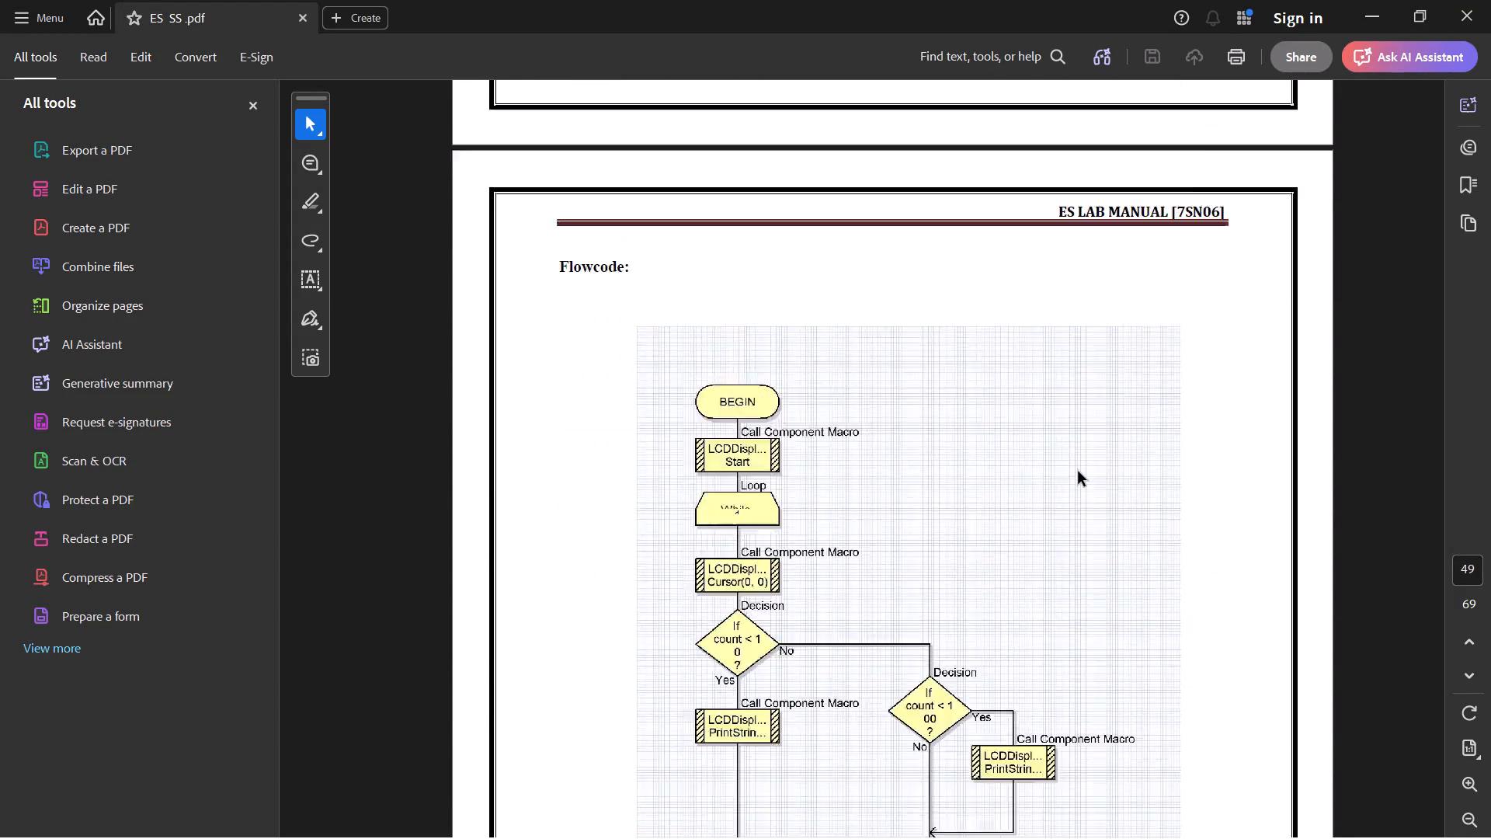
{"action": "scroll", "coordinate": [1078, 472], "scroll_direction": "down", "scroll_amount": 15}
{"action": "scroll", "coordinate": [1078, 472], "scroll_direction": "down", "scroll_amount": 6}
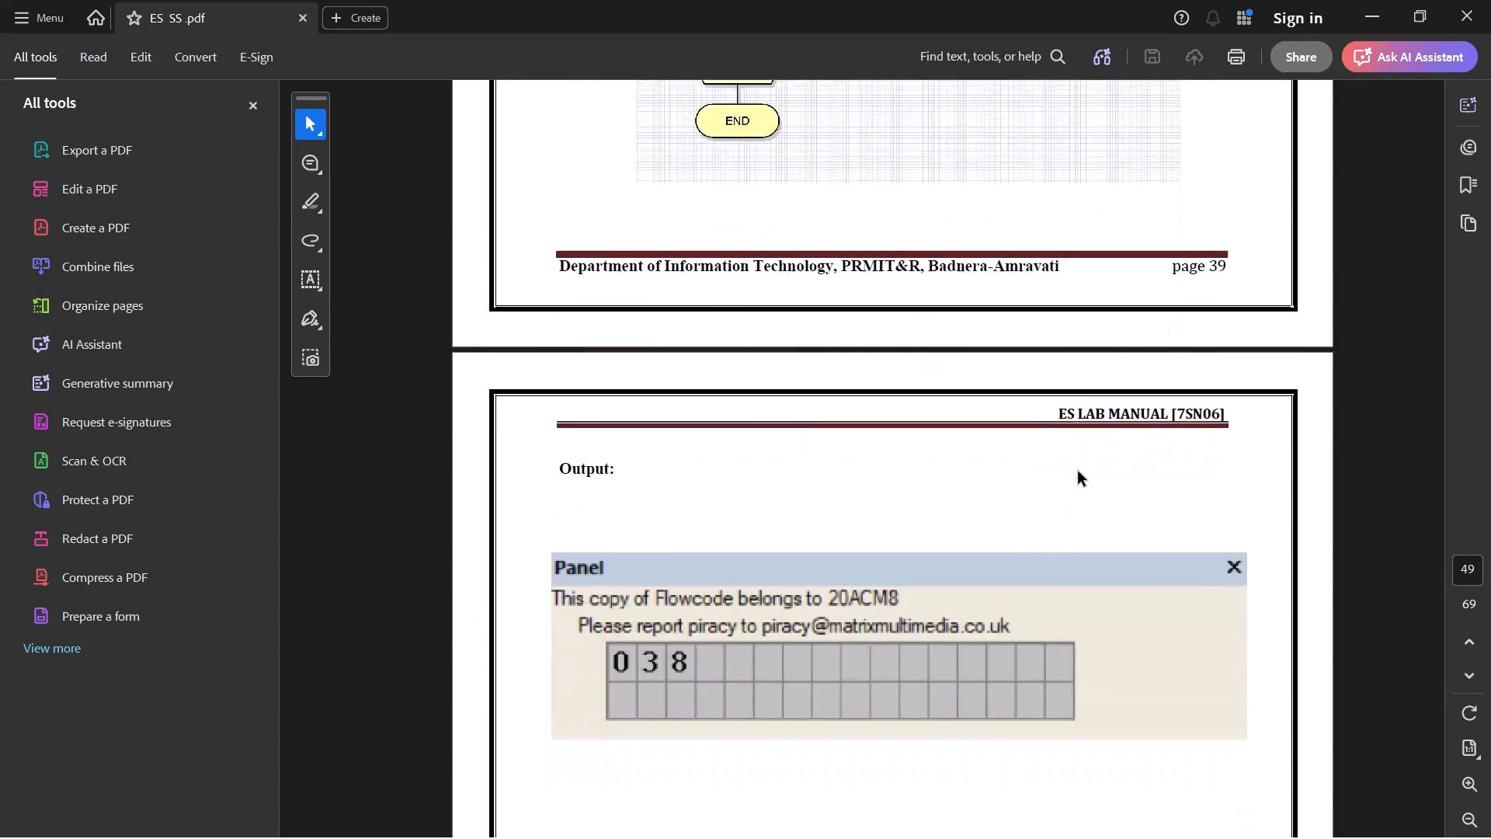
Look through the keypad experiment's pages up to the 7-segment display theory on PDF page 56.
{"action": "scroll", "coordinate": [1078, 472], "scroll_direction": "down", "scroll_amount": 16}
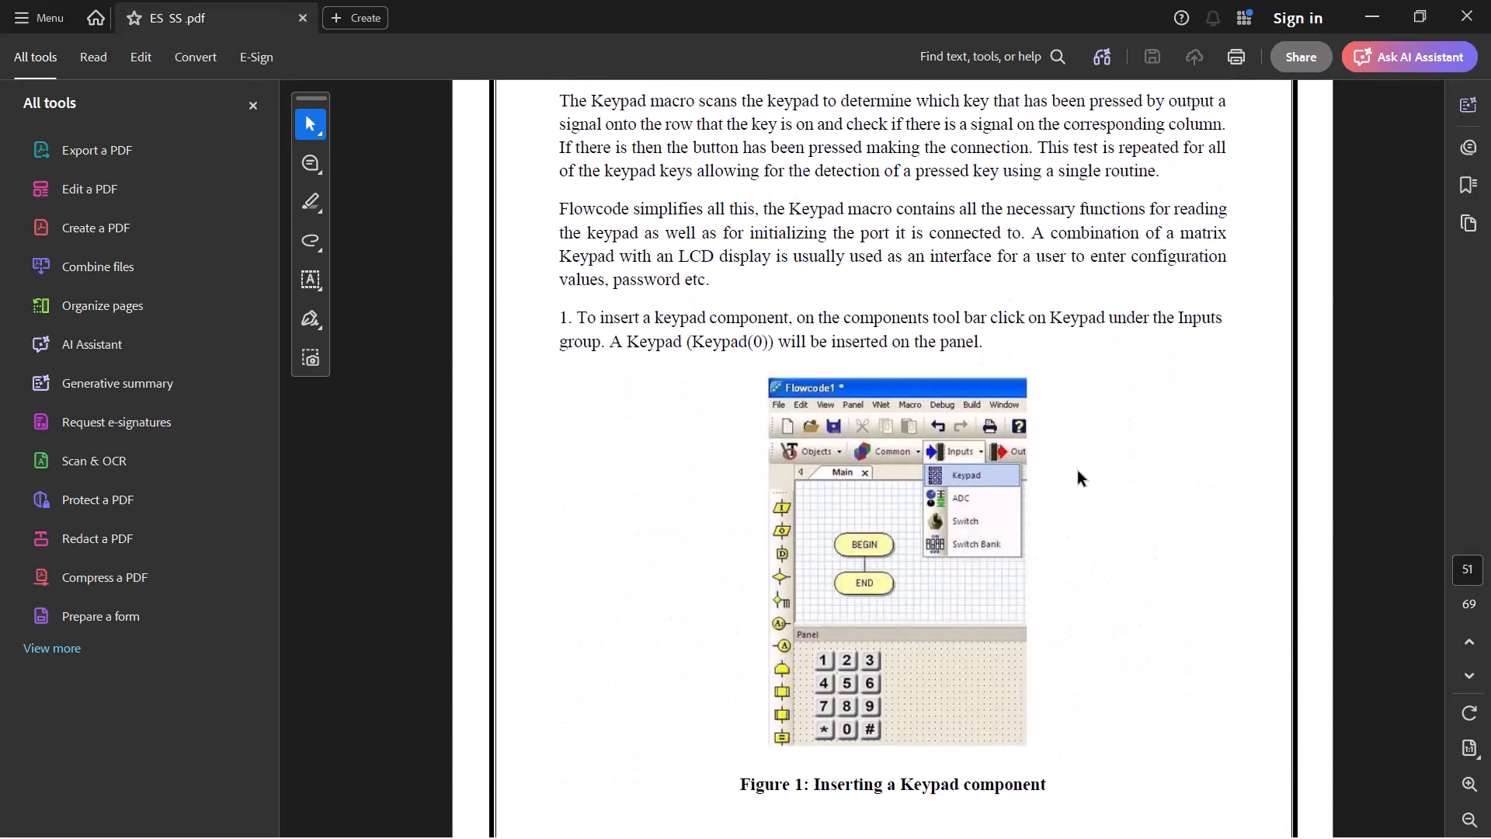
{"action": "scroll", "coordinate": [1078, 472], "scroll_direction": "down", "scroll_amount": 17}
{"action": "scroll", "coordinate": [1078, 472], "scroll_direction": "down", "scroll_amount": 15}
{"action": "scroll", "coordinate": [1078, 472], "scroll_direction": "down", "scroll_amount": 17}
{"action": "scroll", "coordinate": [1078, 472], "scroll_direction": "down", "scroll_amount": 4}
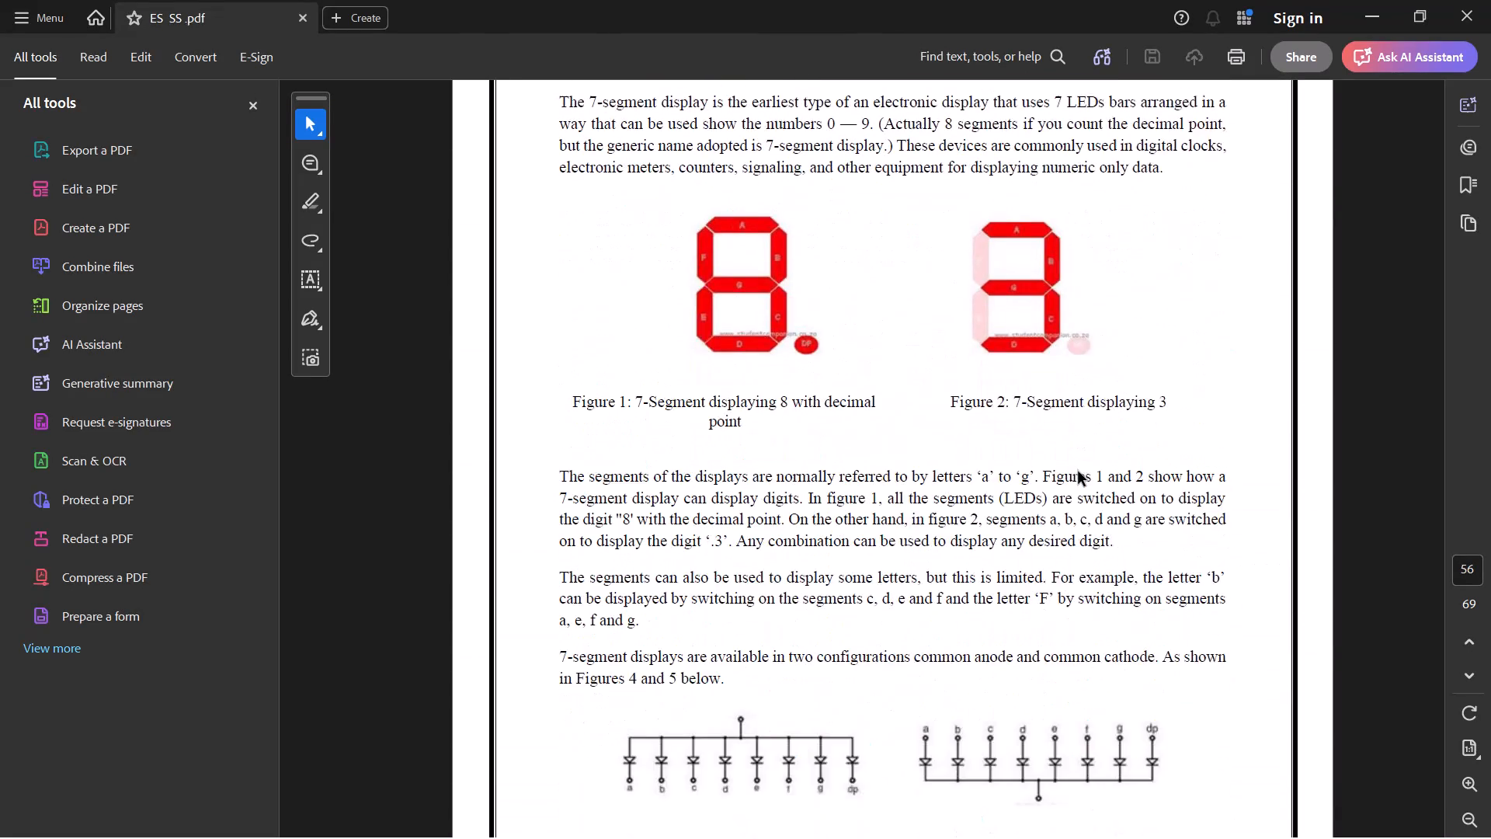
Close the PDF and open the sharing options for the "ES SS" file in the SS ES 6-8 folder.
{"action": "left_click", "coordinate": [1490, 0]}
{"action": "left_click", "coordinate": [301, 111]}
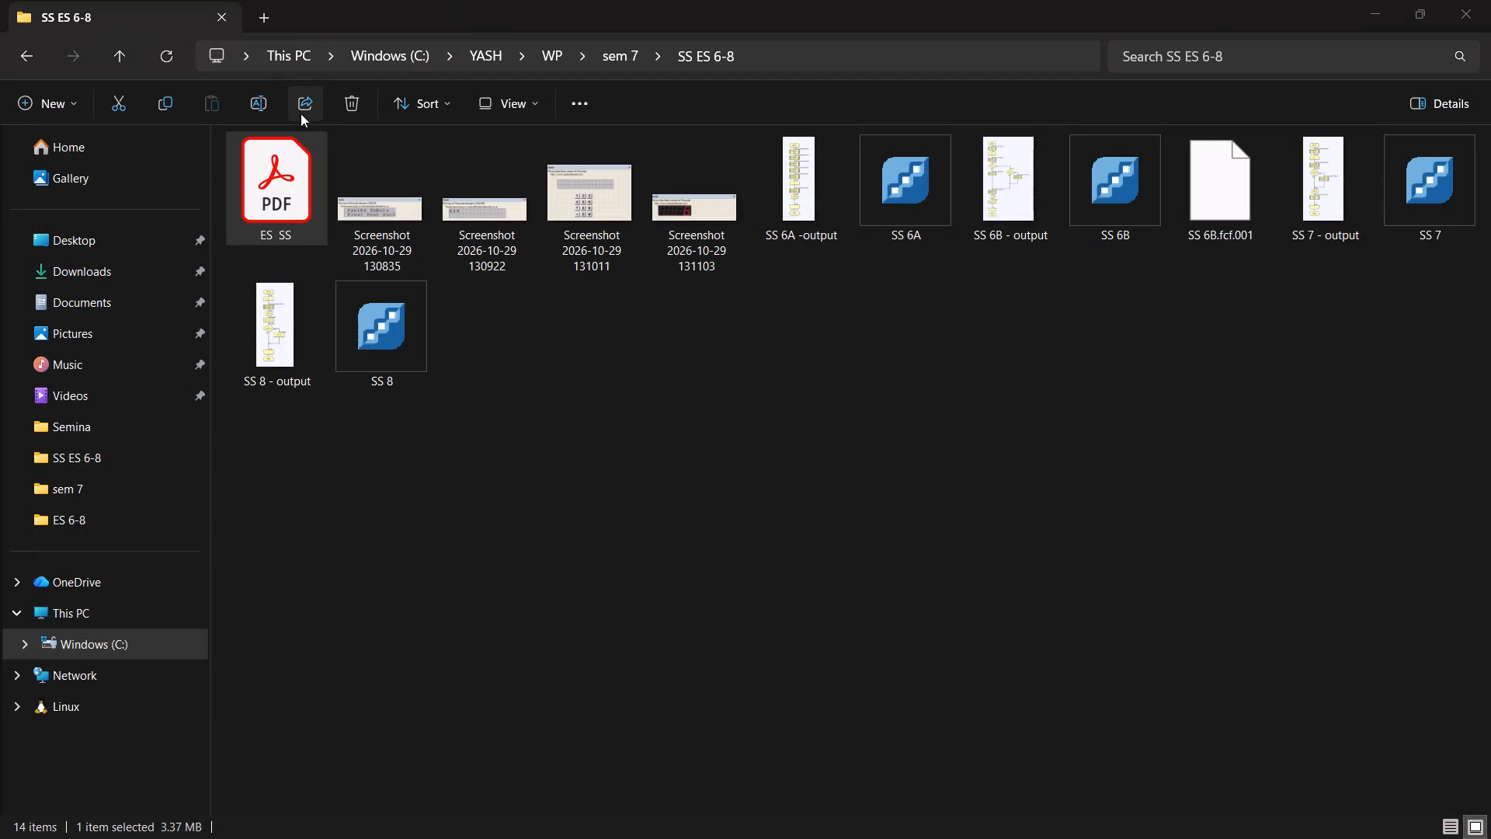